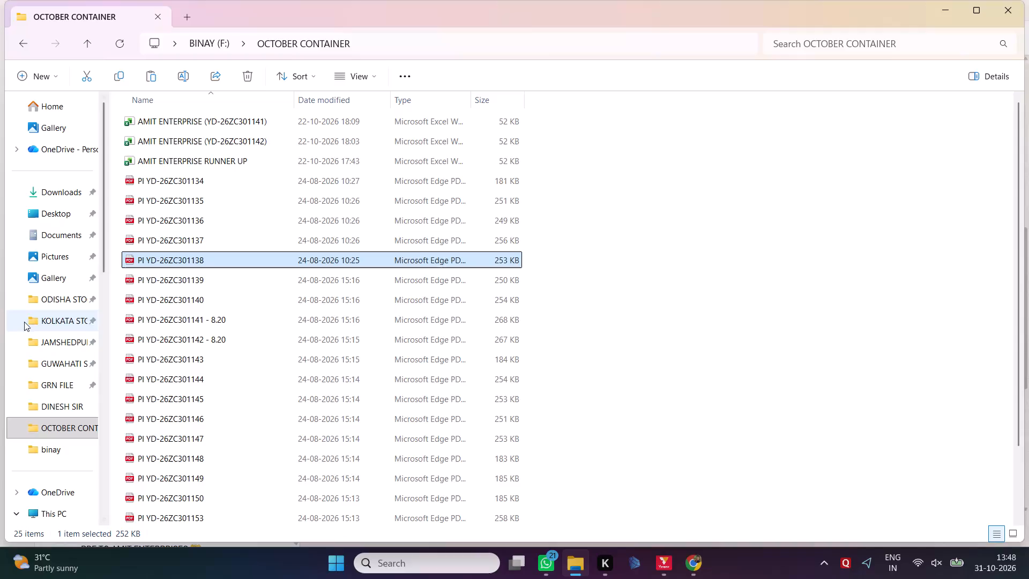
Open the OCTOBER STOCK AND PURCHASE KOLKATA 2026-27 workbook from the KOLKATA STOCK folder, maximized, at the top of the MONTHLY SALE sheet's latest dates.
click(39, 318)
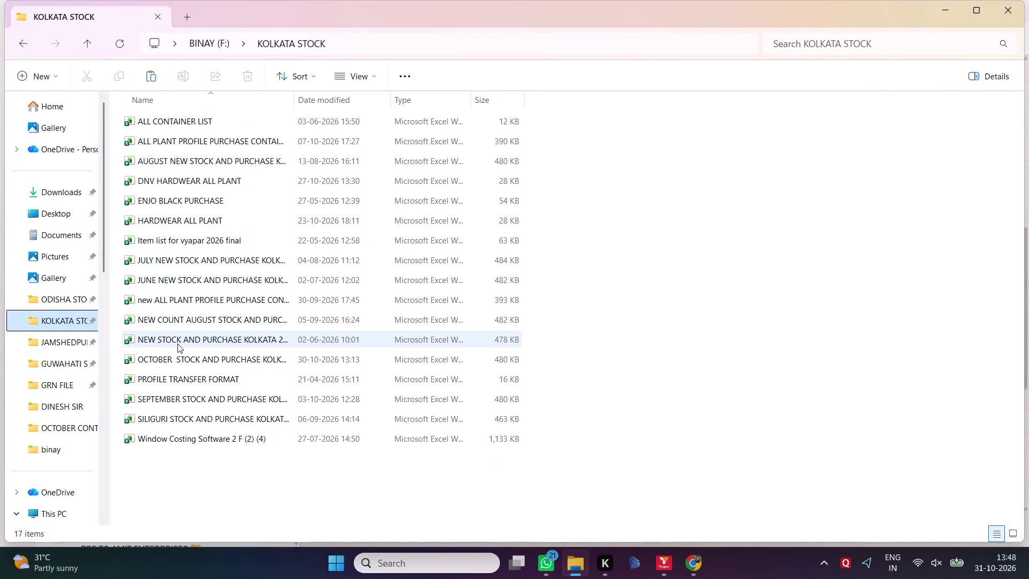
double_click(164, 358)
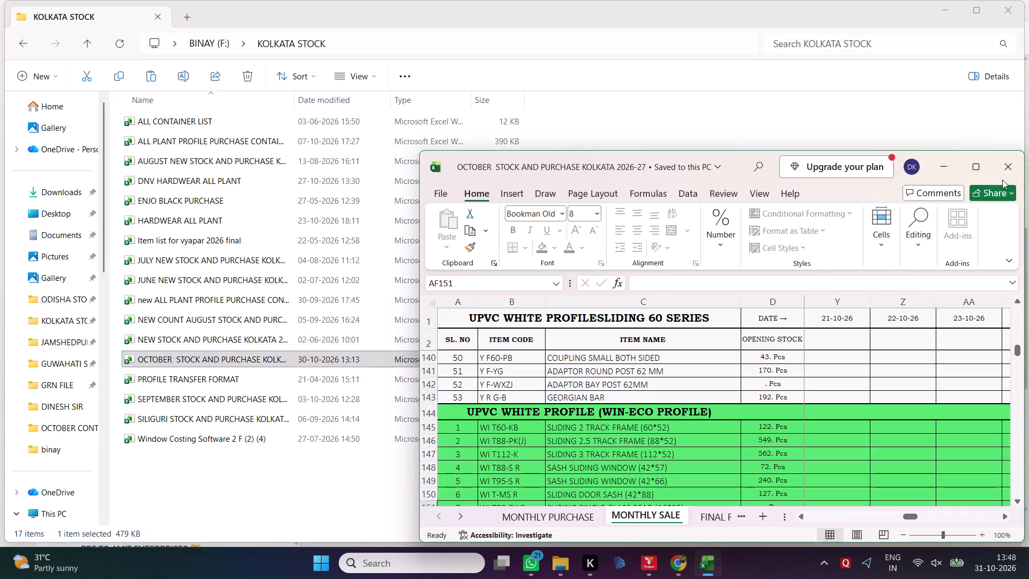
click(978, 168)
scroll(618, 345, left, 4)
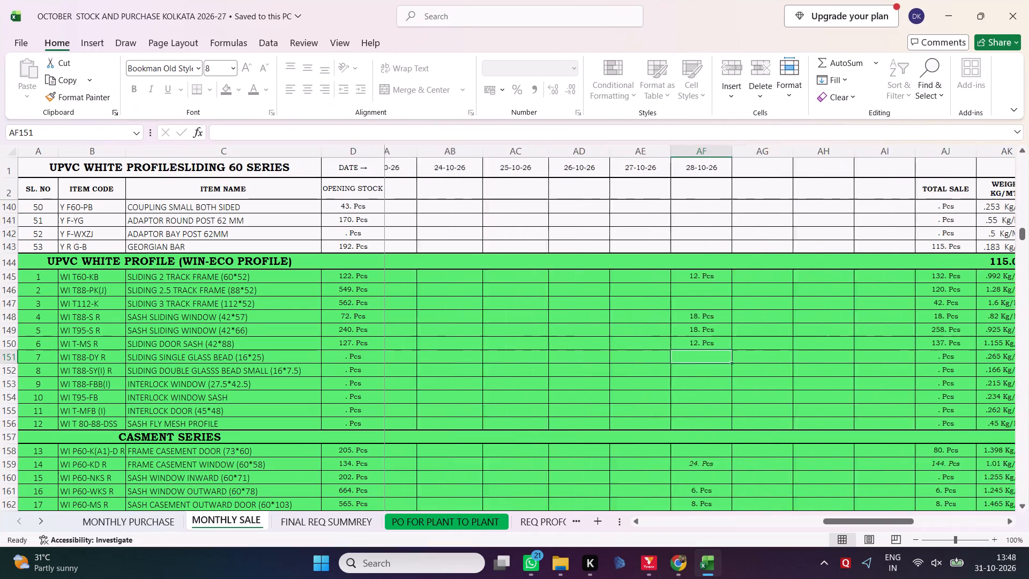
scroll(618, 345, left, 1)
scroll(618, 345, up, 9)
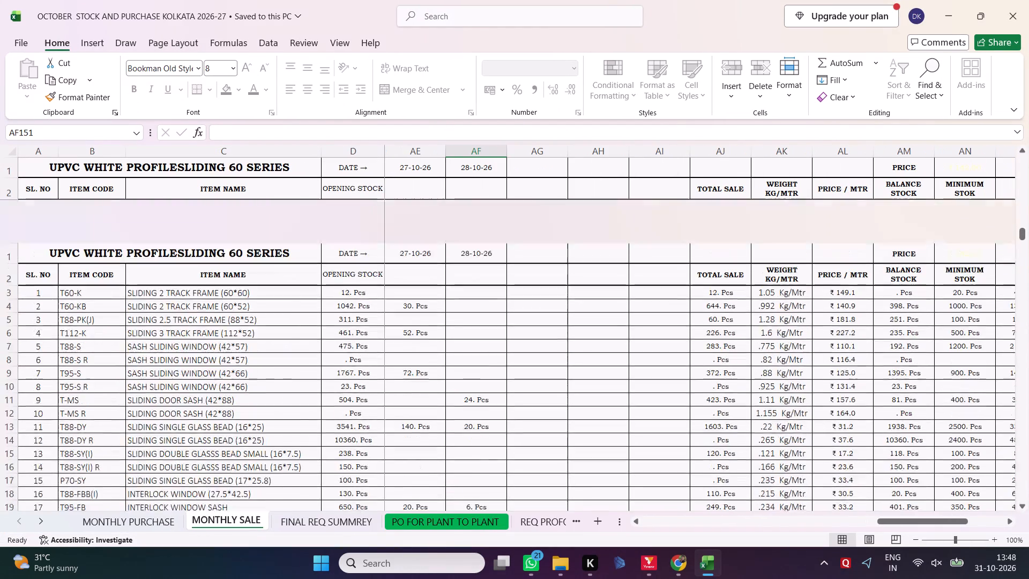
scroll(618, 345, up, 5)
Switch from the stock workbook to another open window.
key(alt+Tab)
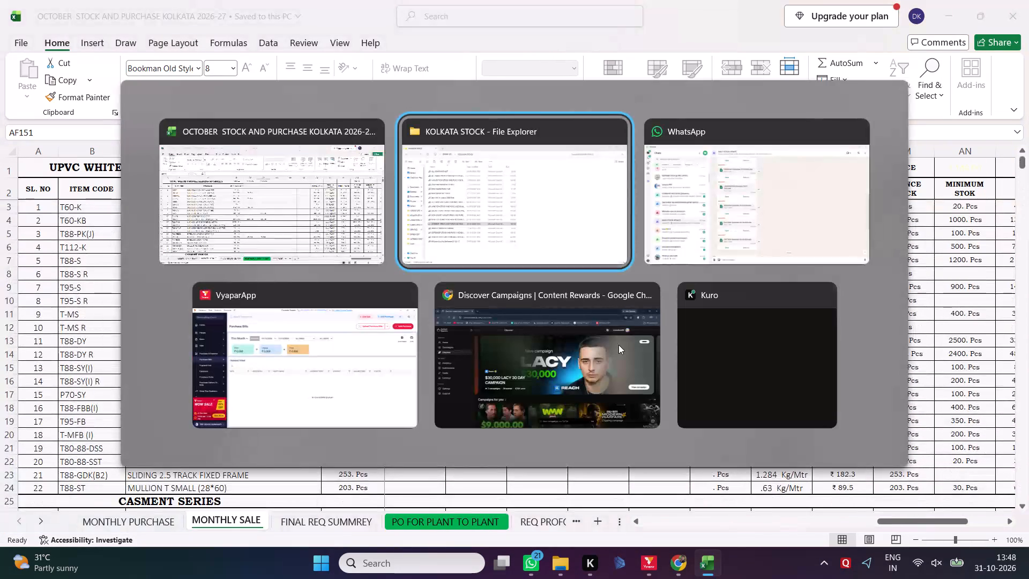
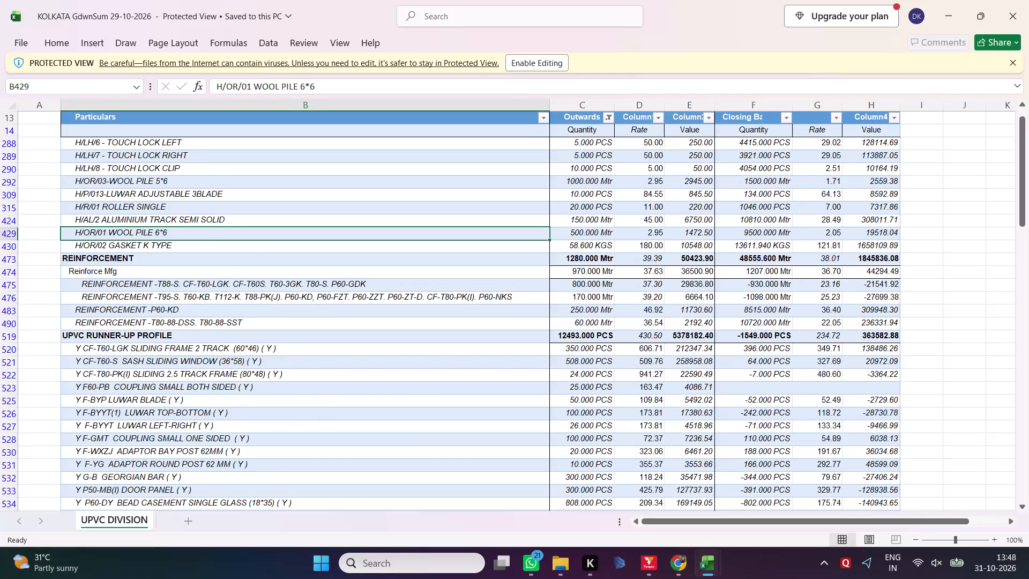
Enter 29-10 as the next date heading after 28-10-26 in the October stock workbook's MONTHLY SALE sheet.
scroll(381, 311, up, 1)
key(alt+Tab)
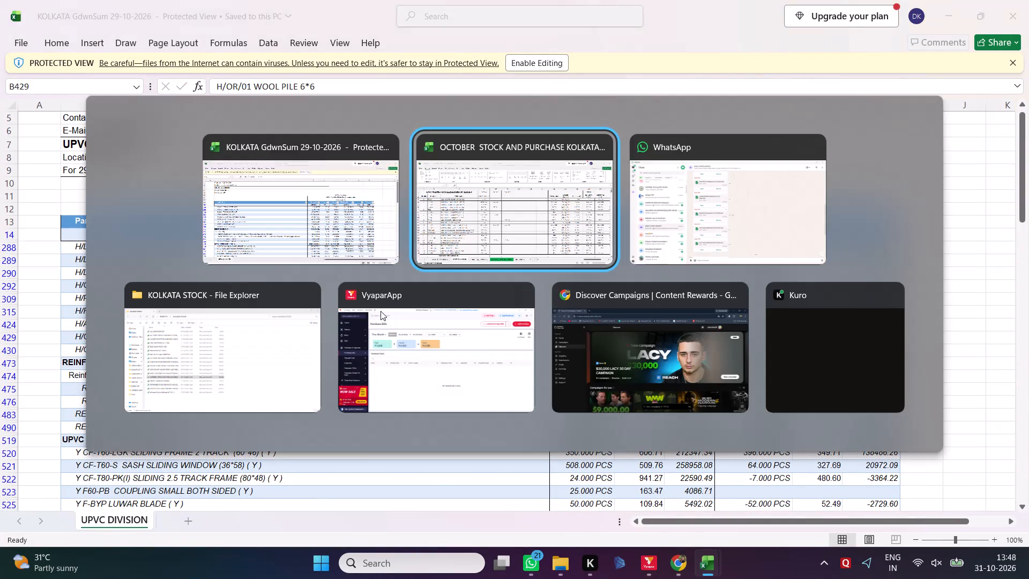
click(525, 172)
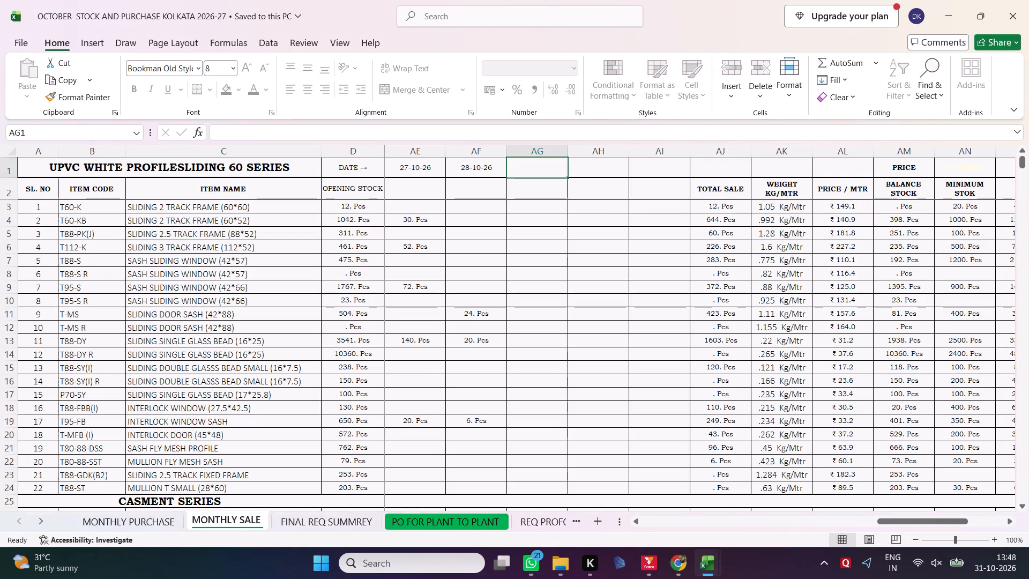
text(29-10)
key(Return)
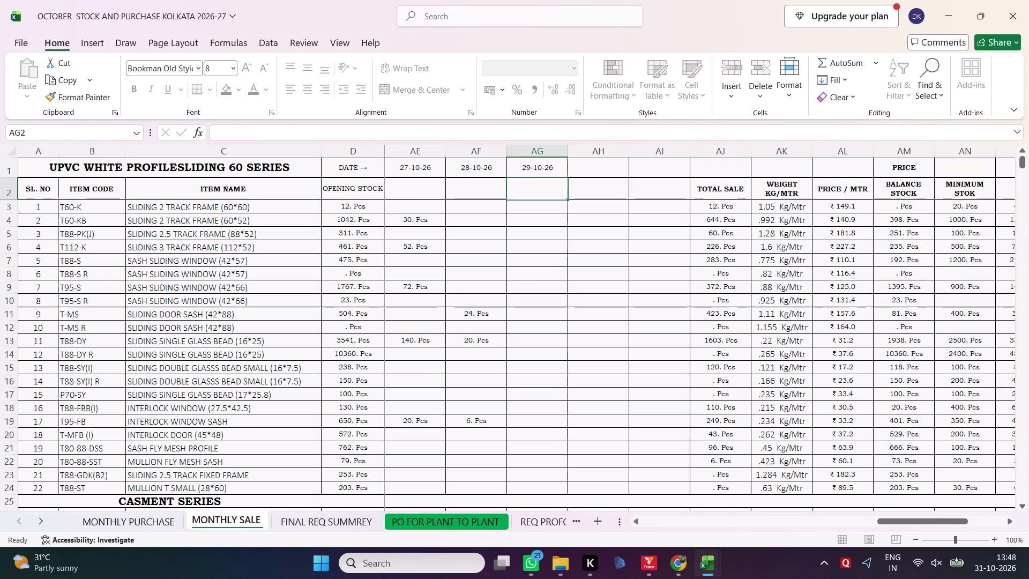
Enter 5 as the 29-10-26 sale for both TOUCH LOCK LEFT PRF and TOUCH LOCK RIGHT PRF, following the KOLKATA GdwnSum workbook.
key(alt+Tab)
scroll(578, 251, down, 1)
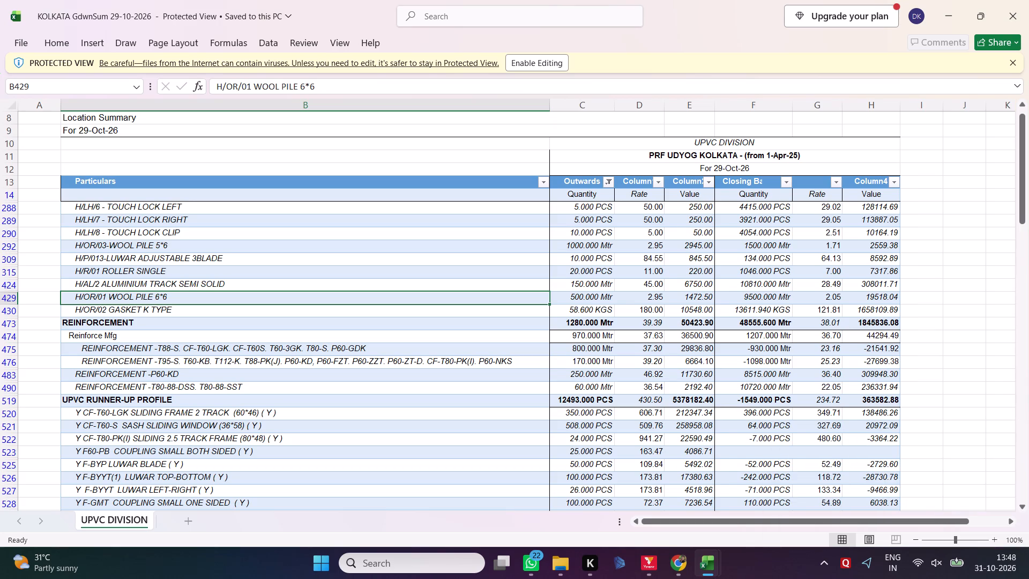
click(368, 206)
key(alt+Tab)
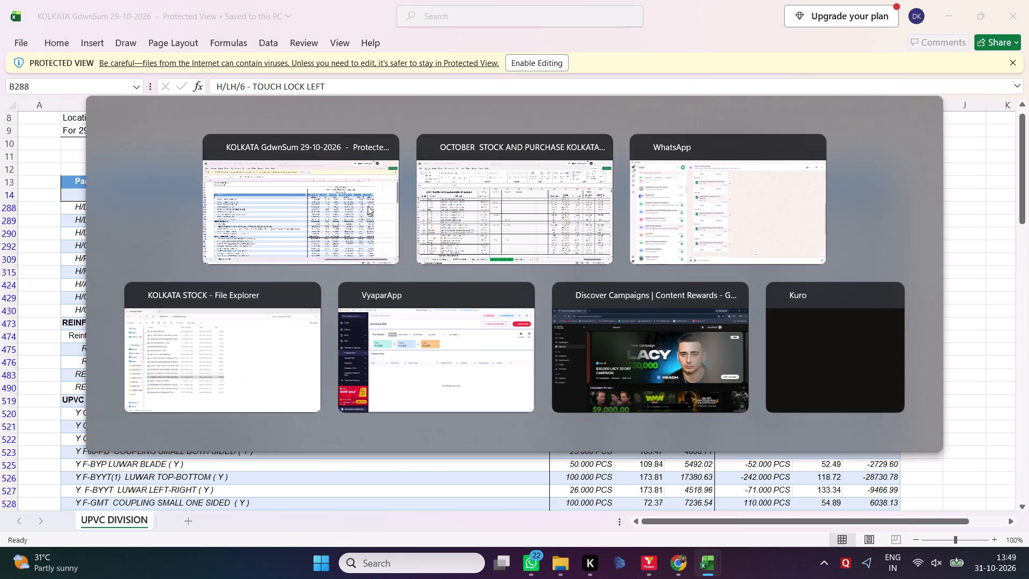
scroll(519, 274, down, 10)
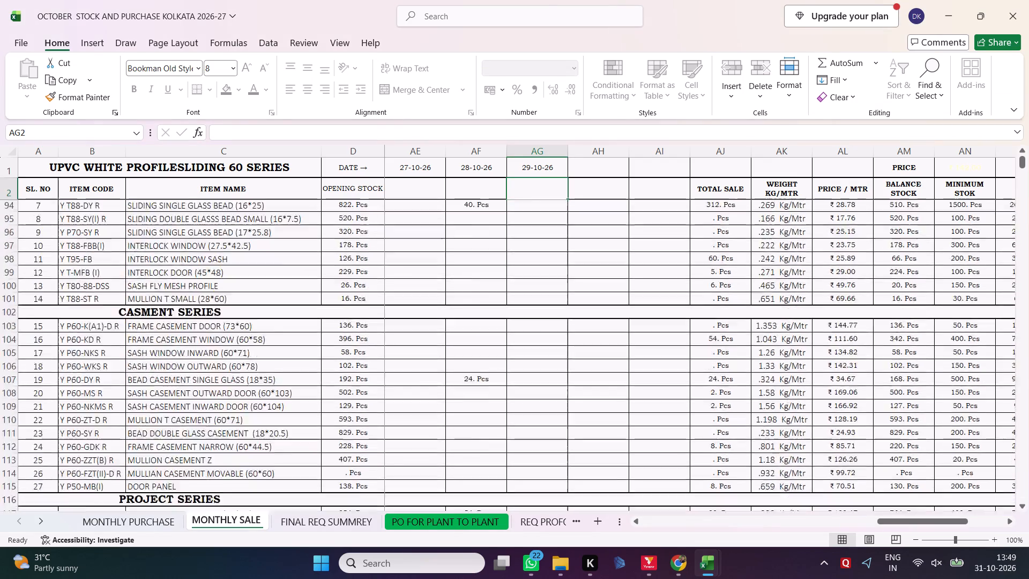
scroll(519, 274, down, 11)
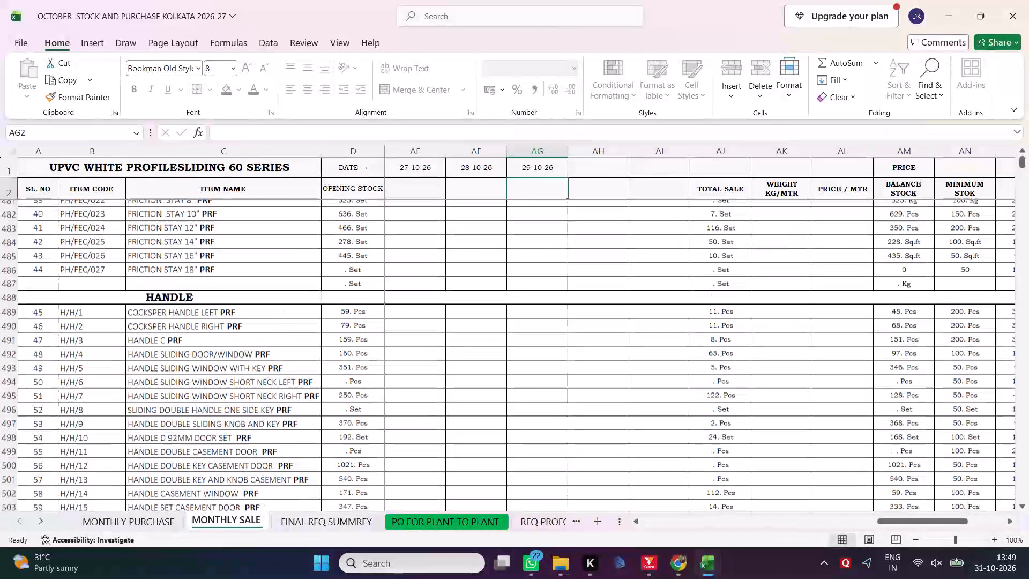
scroll(519, 274, up, 1)
key(alt+Tab)
key(alt+Tab)
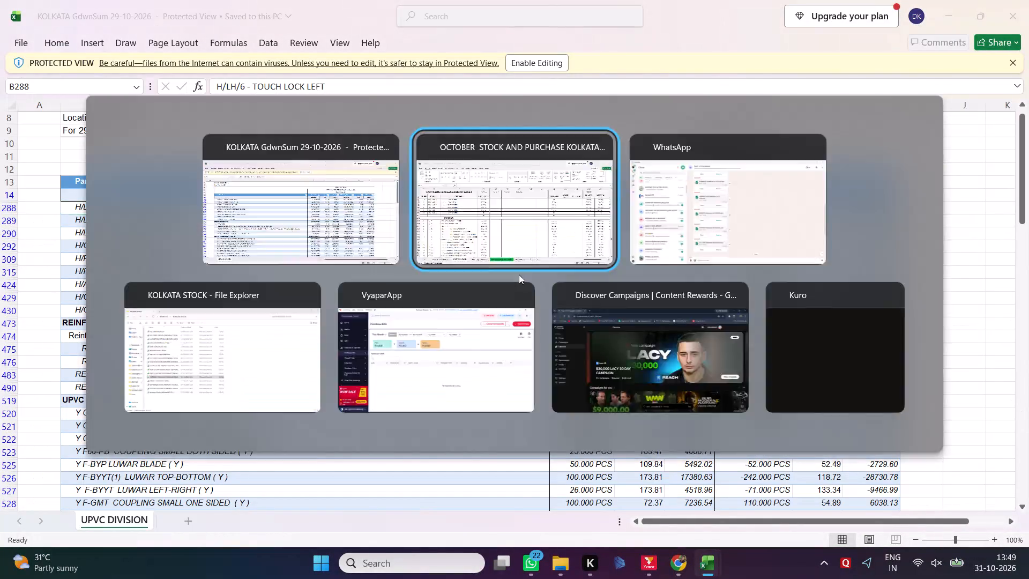
scroll(519, 274, up, 5)
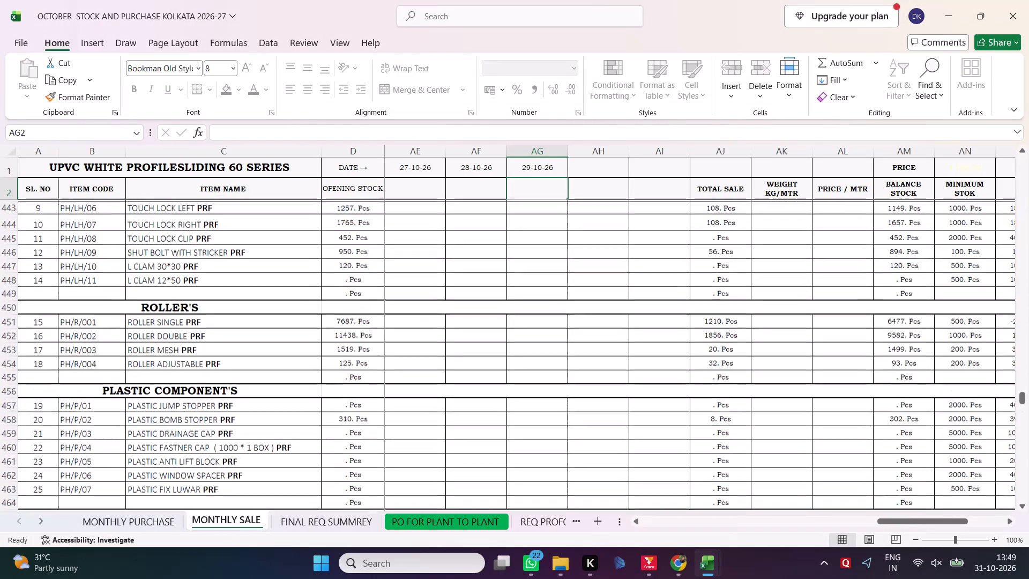
scroll(519, 274, up, 3)
click(523, 335)
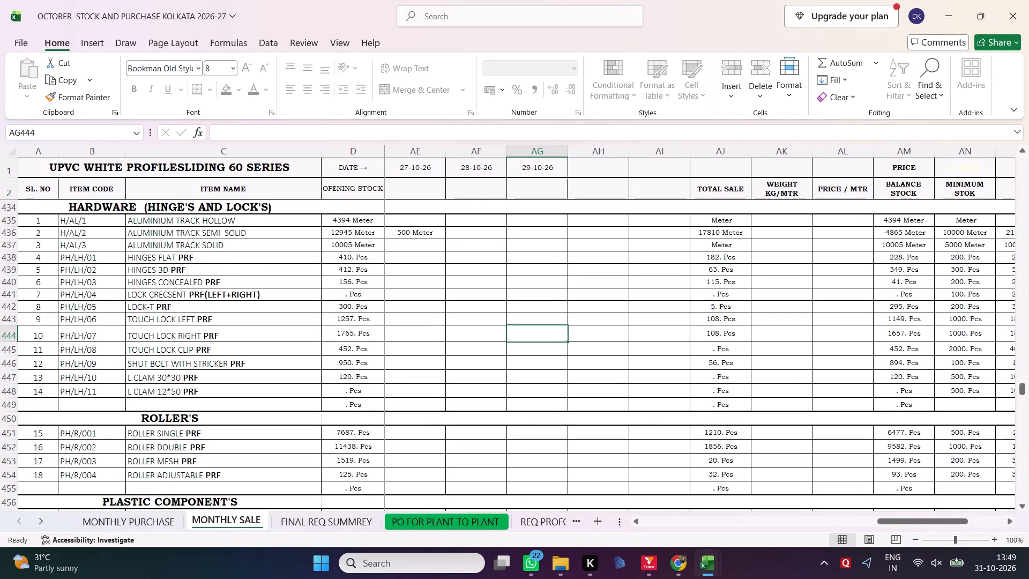
key(Down)
key(Up)
key(alt+Tab)
key(alt+Tab)
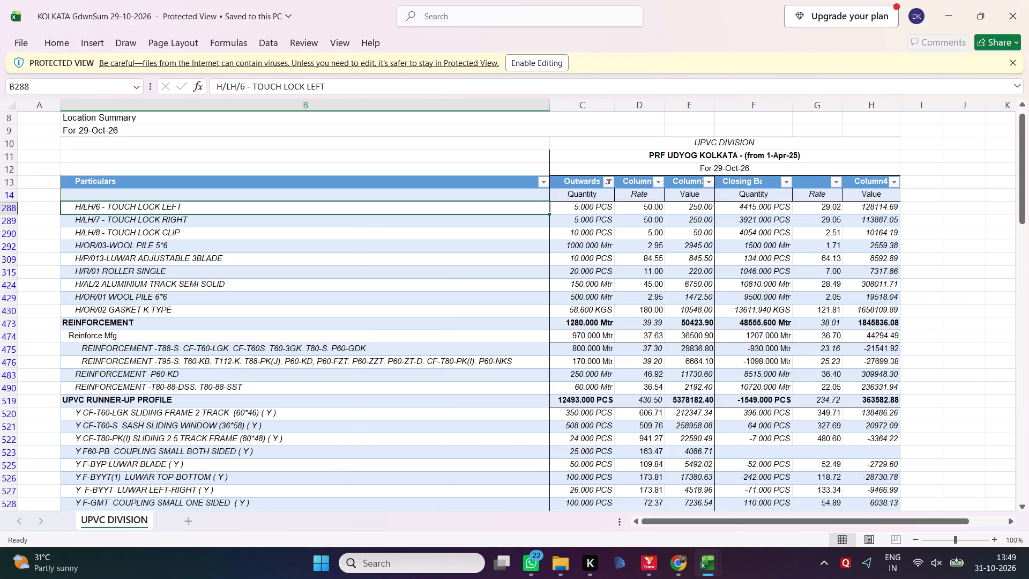
key(Up)
key(alt+Tab)
key(alt+Tab)
key(5)
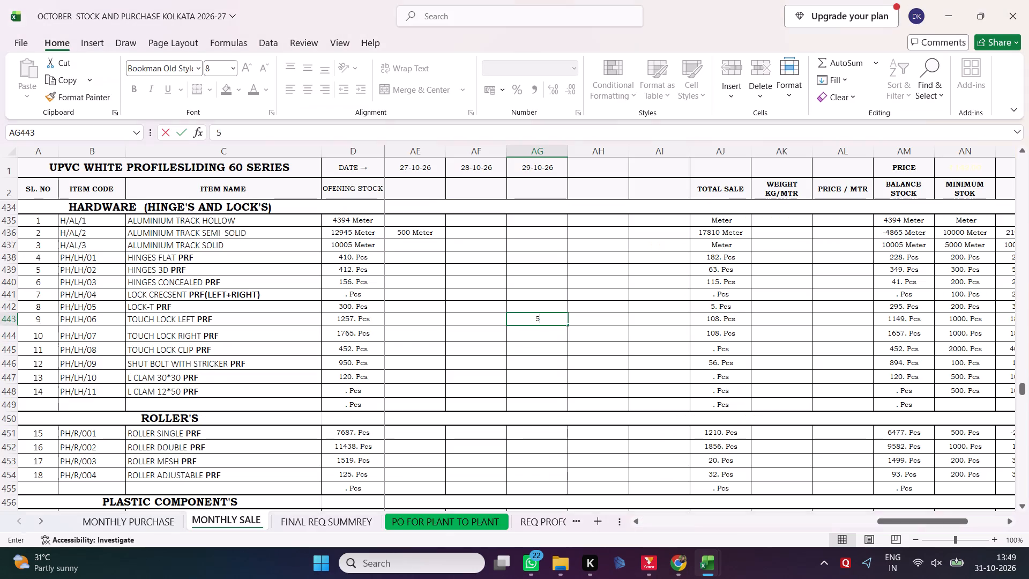
key(Return)
key(5)
key(Return)
Enter 10 as the 29-10-26 sale for TOUCH LOCK CLIP, code H/LH/8, matching the godown summary.
key(alt+Tab)
key(Down)
key(Down)
key(alt+Tab)
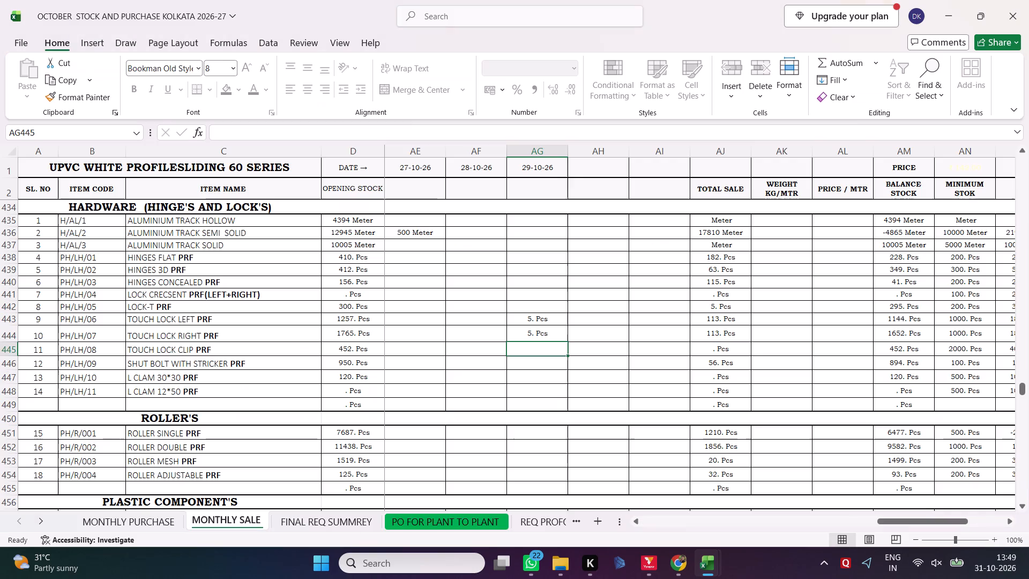
key(Down)
key(alt+Tab)
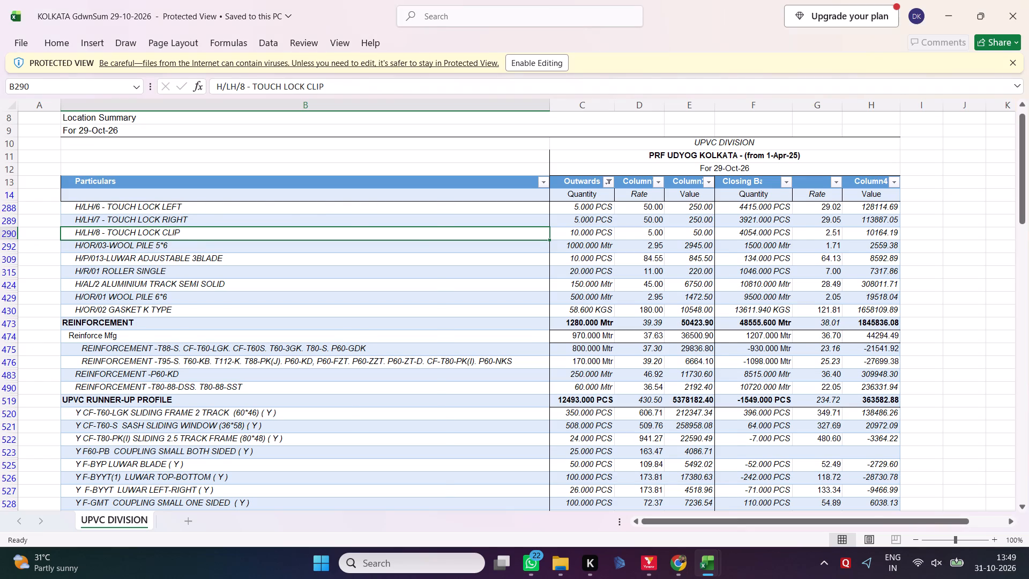
key(alt+Tab)
key(Down)
scroll(523, 335, down, 10)
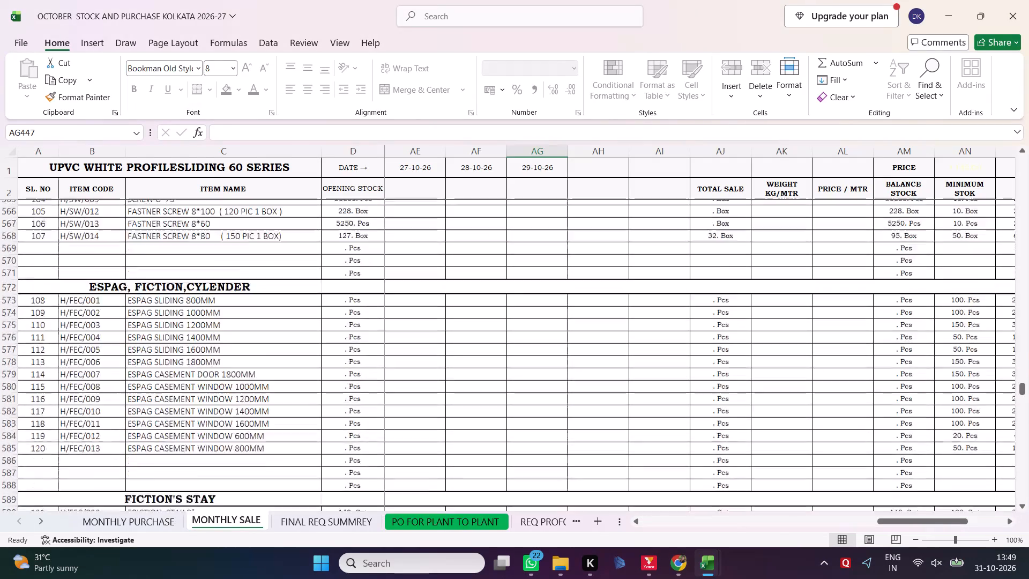
scroll(523, 335, up, 6)
scroll(523, 335, down, 1)
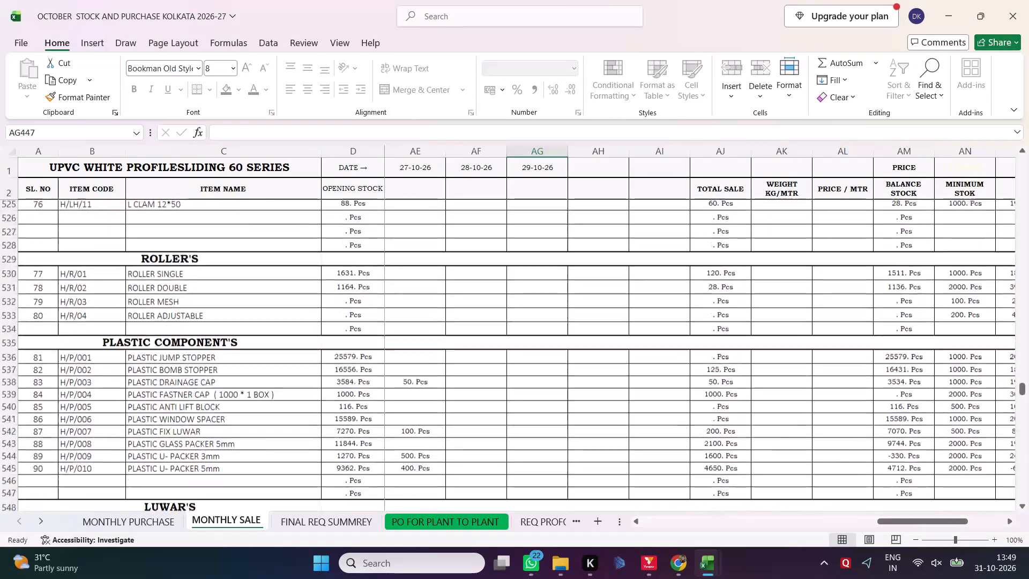
scroll(523, 335, down, 1)
scroll(523, 335, up, 4)
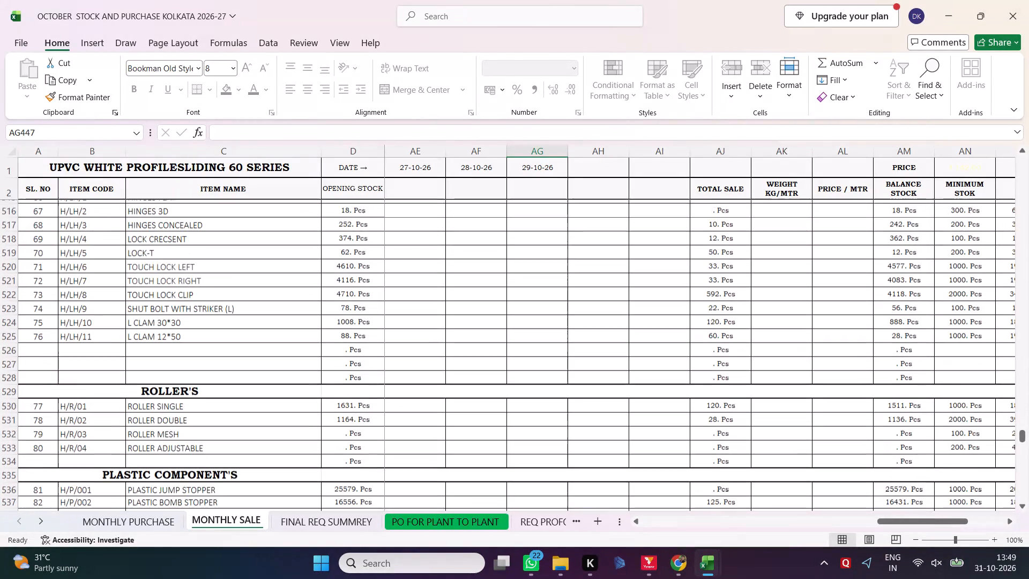
scroll(523, 335, up, 1)
click(539, 283)
key(Down)
key(alt+Tab)
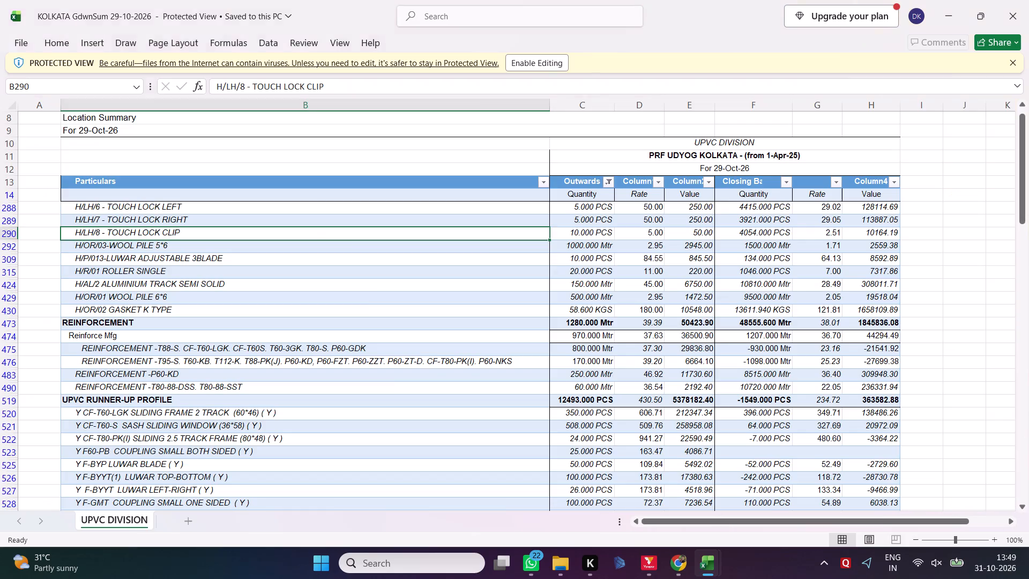
key(alt+Tab)
text(10)
key(Return)
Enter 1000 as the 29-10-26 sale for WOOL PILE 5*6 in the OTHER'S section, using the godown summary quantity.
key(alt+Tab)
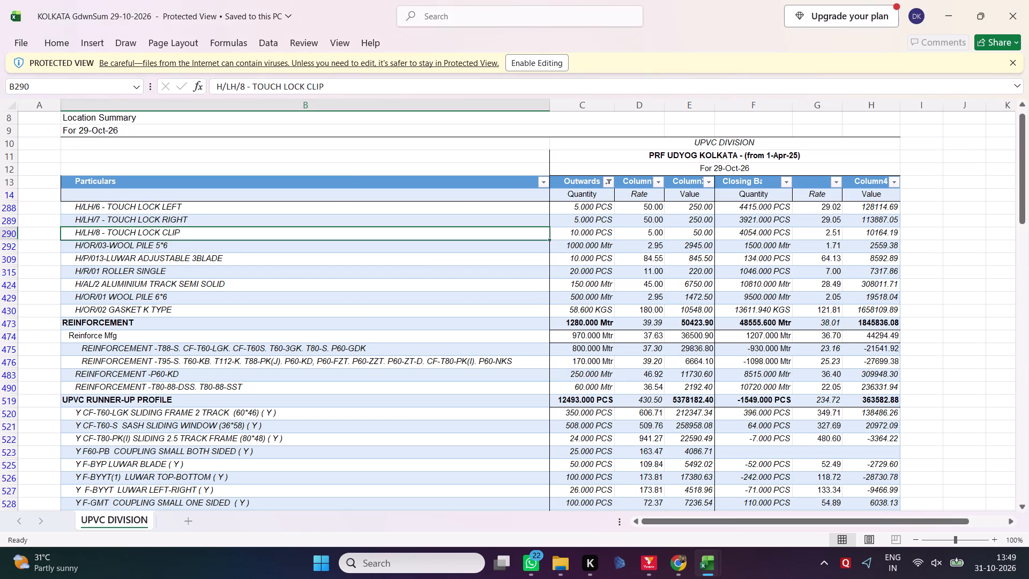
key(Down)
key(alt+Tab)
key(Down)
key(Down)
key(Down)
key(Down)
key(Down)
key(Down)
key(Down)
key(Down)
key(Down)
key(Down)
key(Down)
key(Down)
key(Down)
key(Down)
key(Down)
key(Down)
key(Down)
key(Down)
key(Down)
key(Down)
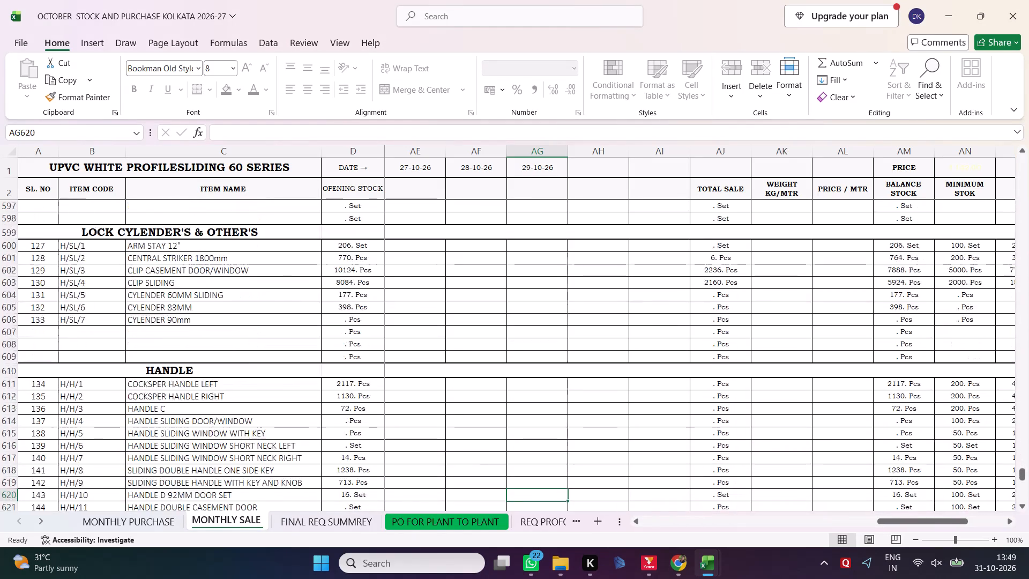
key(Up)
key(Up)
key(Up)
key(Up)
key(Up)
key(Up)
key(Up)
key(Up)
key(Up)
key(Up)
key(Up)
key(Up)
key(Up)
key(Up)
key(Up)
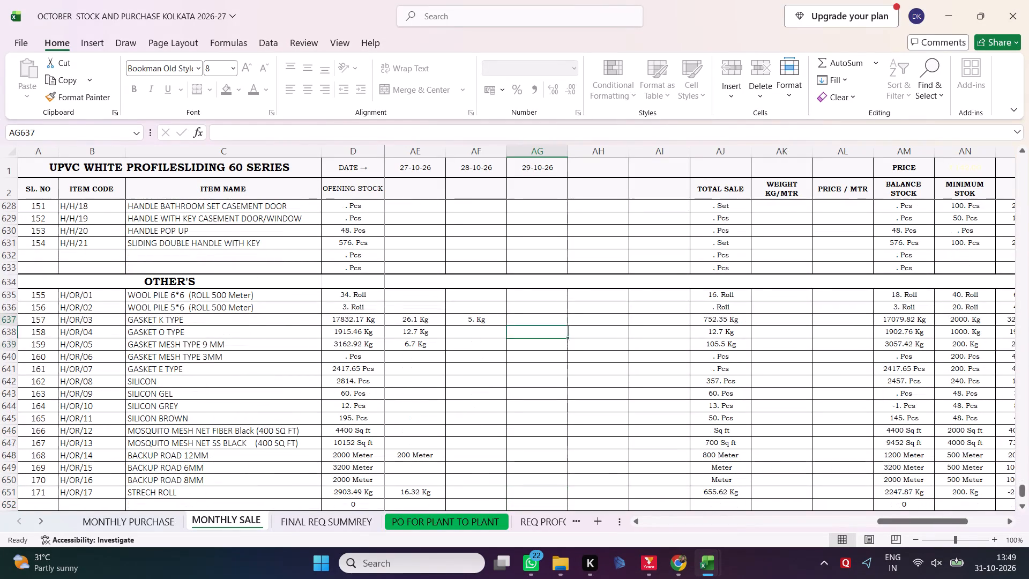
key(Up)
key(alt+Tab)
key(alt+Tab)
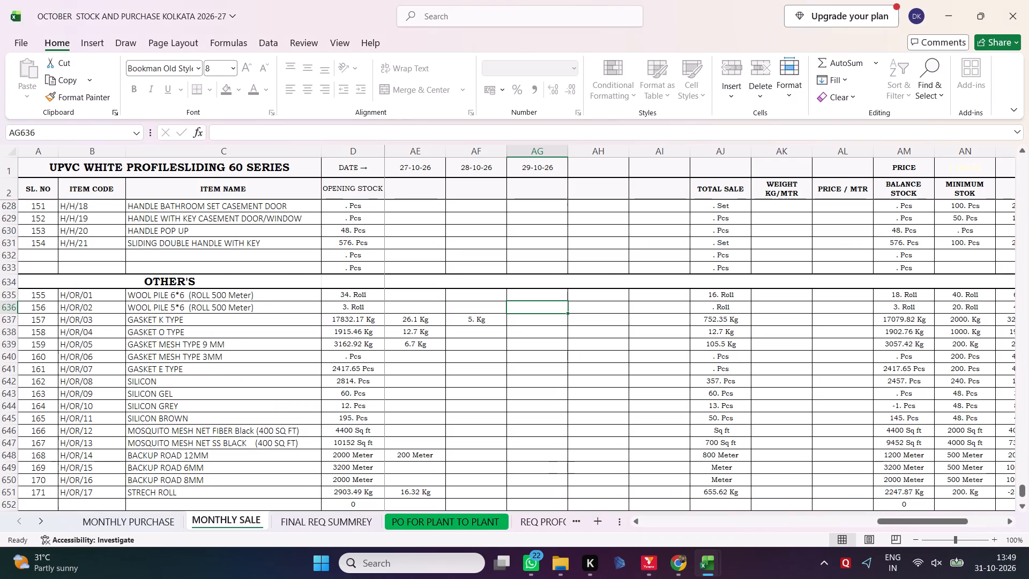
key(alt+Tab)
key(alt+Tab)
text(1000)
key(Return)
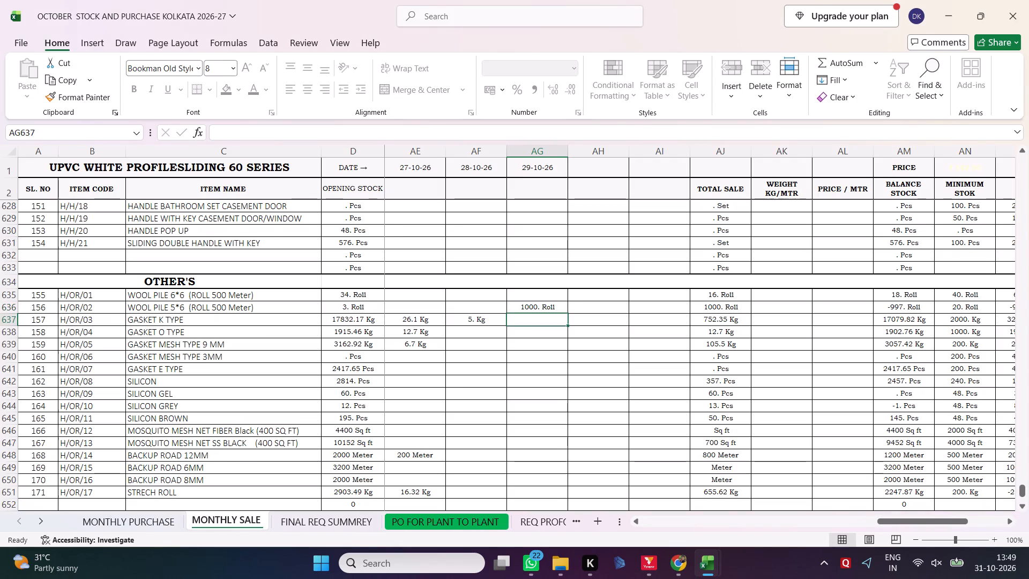
Set the 29-10-26 sale for WOOL PILE 5*6 to 2 rolls.
key(alt+Tab)
key(alt+Tab)
key(Up)
key(2)
key(Return)
Enter 10 as the 29-10-26 sale for LUWAR ADJUSTABLE 3BLADE, code H/P/013, following the godown summary's outward quantity.
key(alt+Tab)
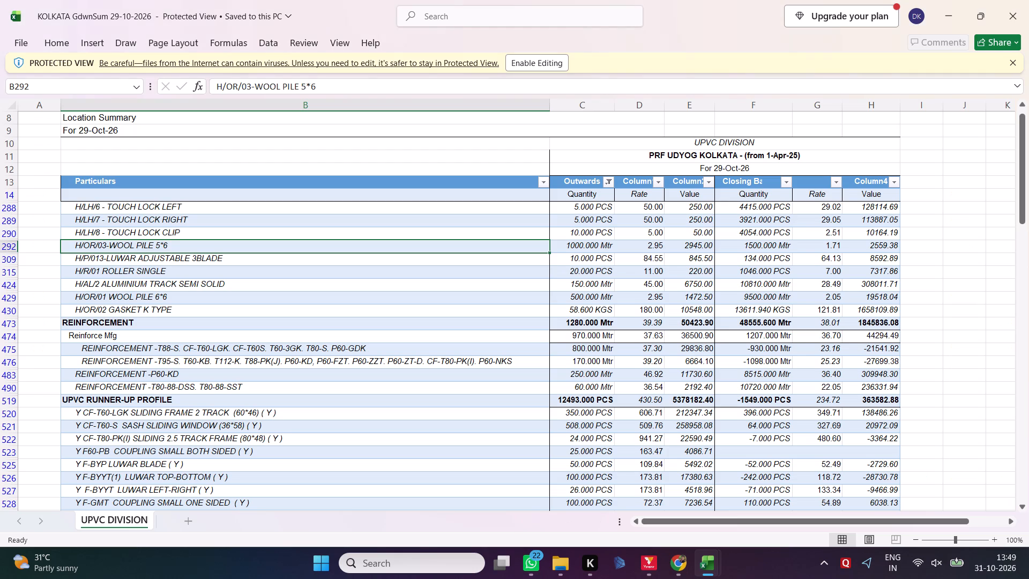
key(alt+Tab)
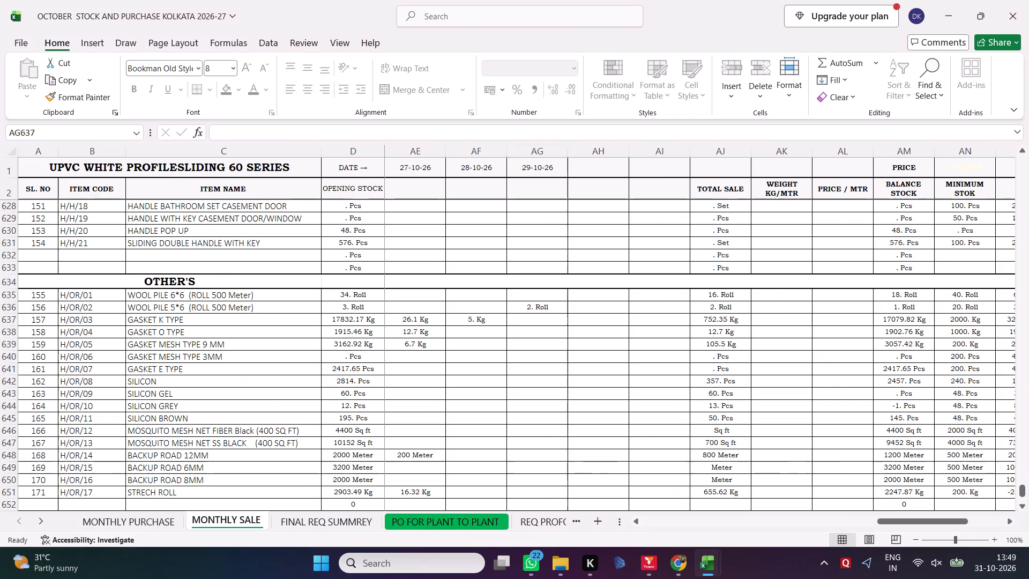
key(alt+Tab)
key(Down)
key(alt+Tab)
key(Up)
key(Up)
key(Up)
key(Up)
key(Up)
key(Up)
key(Up)
key(Up)
key(Up)
key(Up)
key(Up)
key(Up)
key(Up)
key(Up)
key(Up)
key(Up)
key(Up)
key(Up)
key(Up)
key(Up)
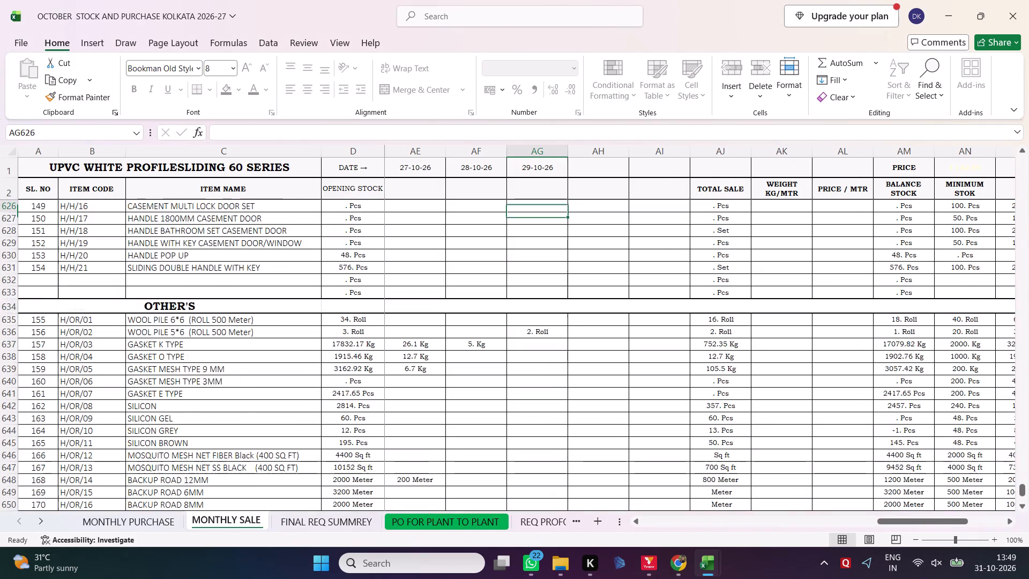
key(Down)
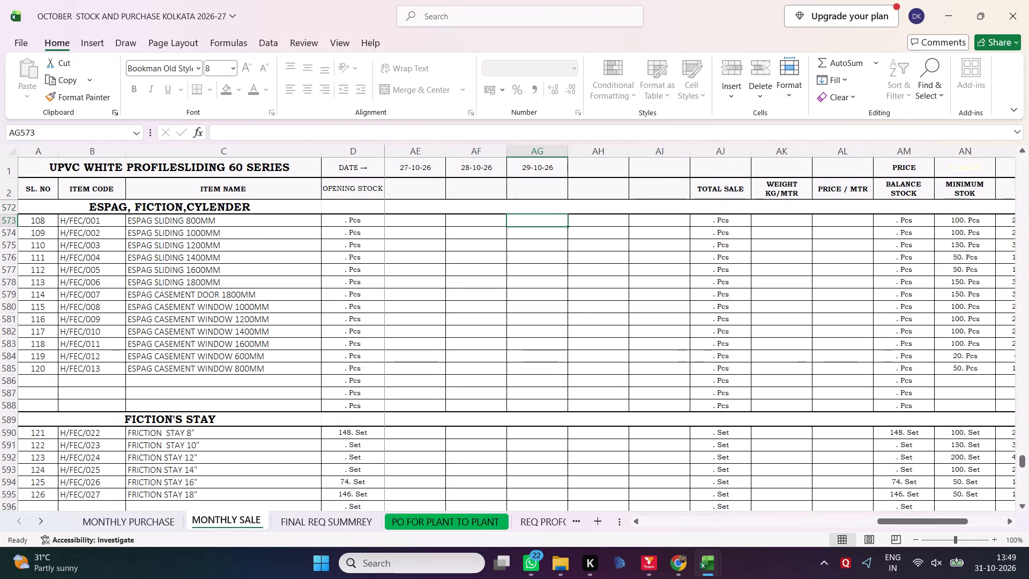
key(Up)
key(Up)
key(Up)
key(Up)
key(Up)
key(Up)
key(Up)
key(Up)
key(Up)
key(Up)
key(Up)
key(Up)
key(Up)
key(Up)
key(Up)
key(Up)
key(Up)
key(Up)
key(Up)
key(Up)
key(Up)
key(Up)
key(Up)
key(Up)
key(Up)
key(Up)
key(Up)
key(Up)
key(Up)
key(Up)
key(Up)
key(Up)
key(Up)
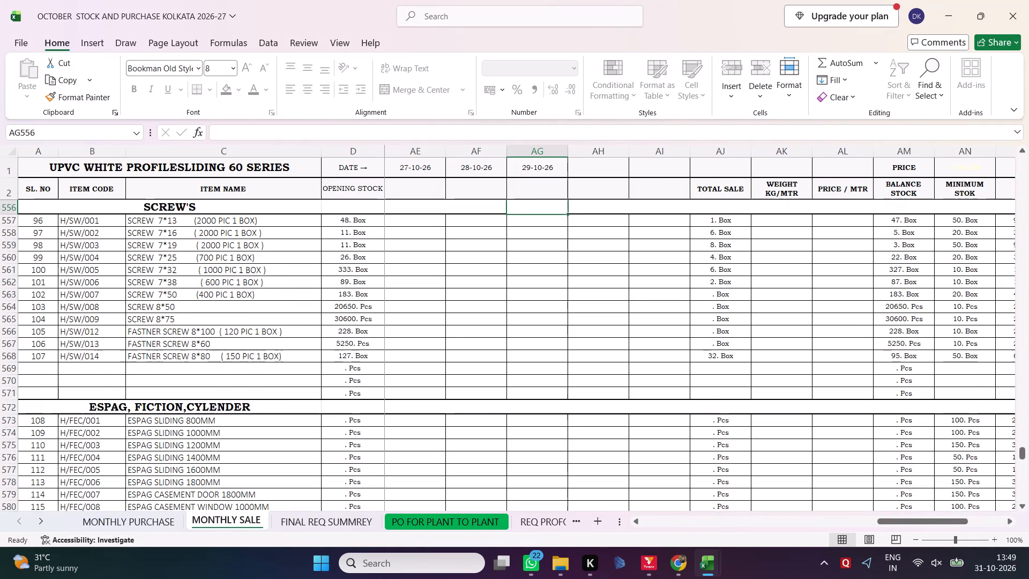
key(Down)
key(Down)
key(Down)
key(Down)
key(Down)
key(Down)
key(Down)
key(Down)
key(Down)
key(Down)
key(alt+Tab)
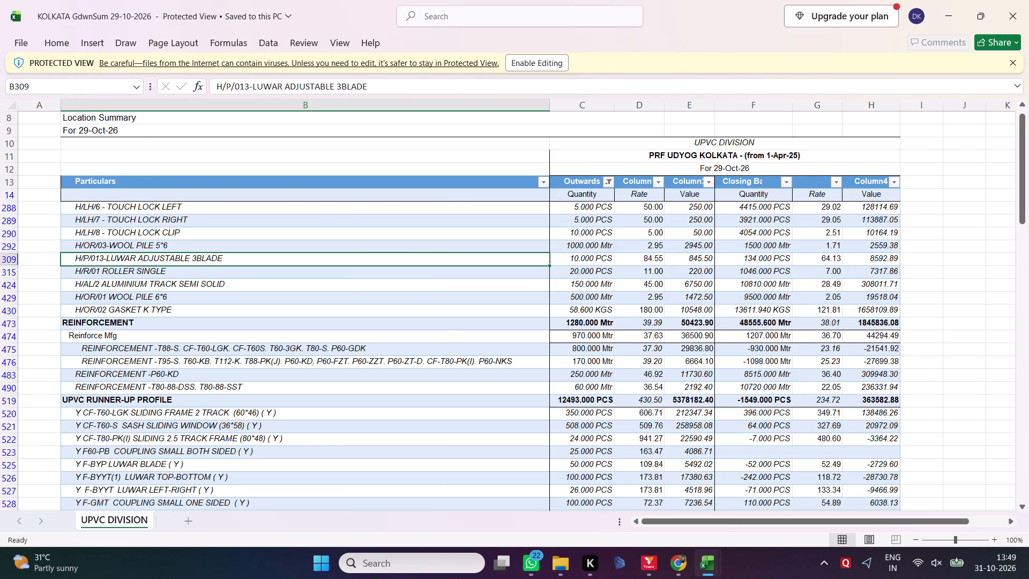
key(alt+Tab)
key(Up)
key(alt+Tab)
key(alt+Tab)
text(10)
key(Return)
Enter 20 as the 29-10-26 sale for ROLLER SINGLE, code H/R/01, using the next godown summary quantity.
key(alt+Tab)
key(Down)
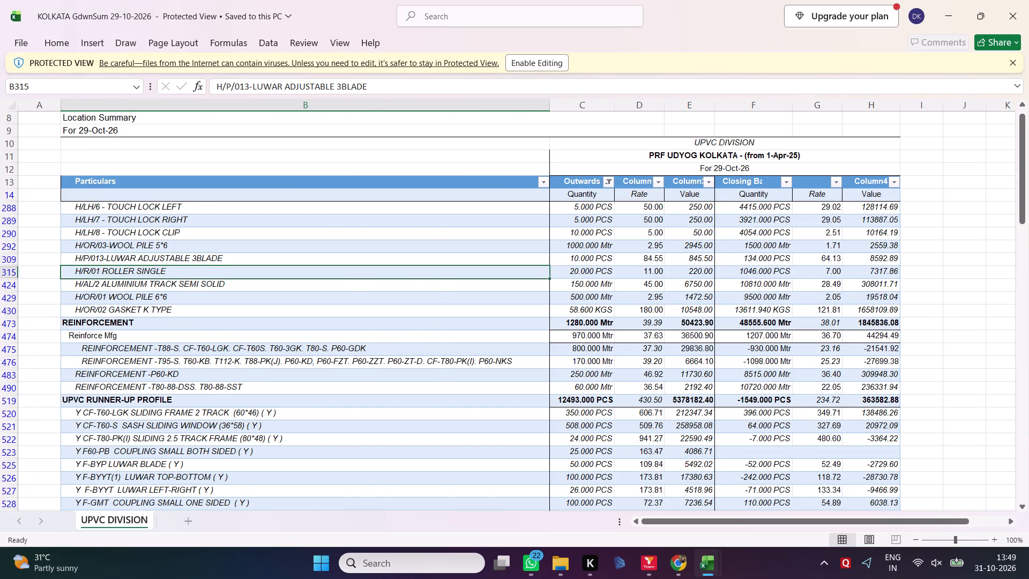
key(alt+Tab)
key(Up)
key(Up)
key(Up)
key(Up)
key(Up)
key(Up)
key(Up)
key(Up)
key(Up)
key(Up)
key(Up)
key(Up)
key(Up)
key(Up)
key(Up)
key(Up)
key(Up)
key(Up)
key(Up)
key(Up)
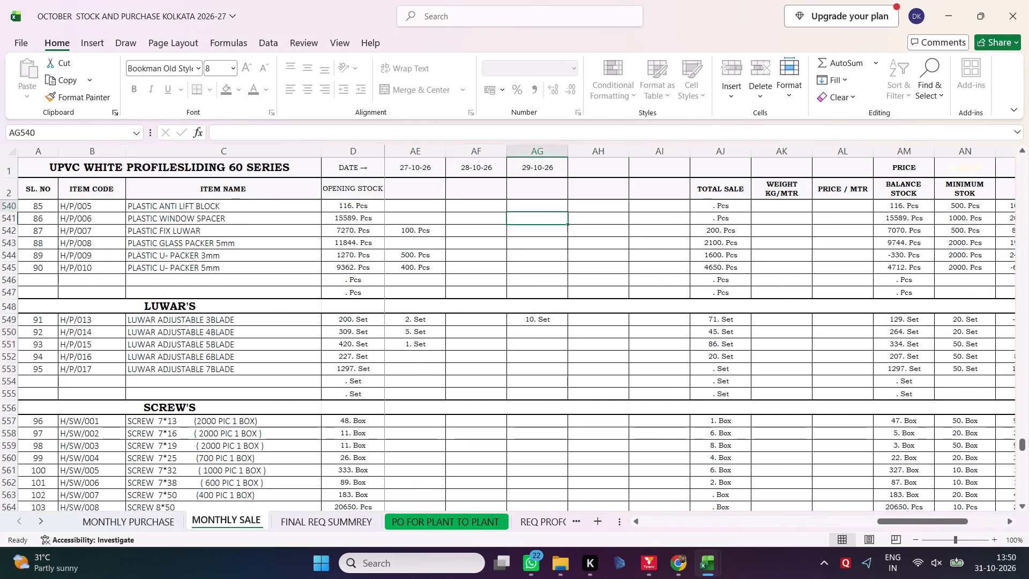
key(Down)
key(Down)
key(Down)
key(Down)
key(Down)
key(Down)
key(Down)
key(Down)
key(Up)
key(Up)
key(alt+Tab)
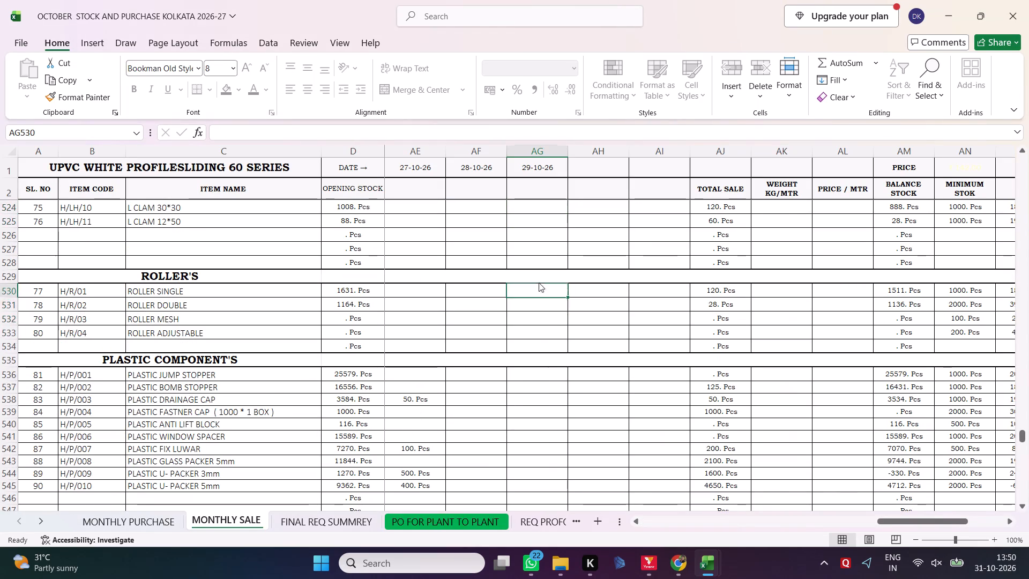
key(alt+Tab)
text(20)
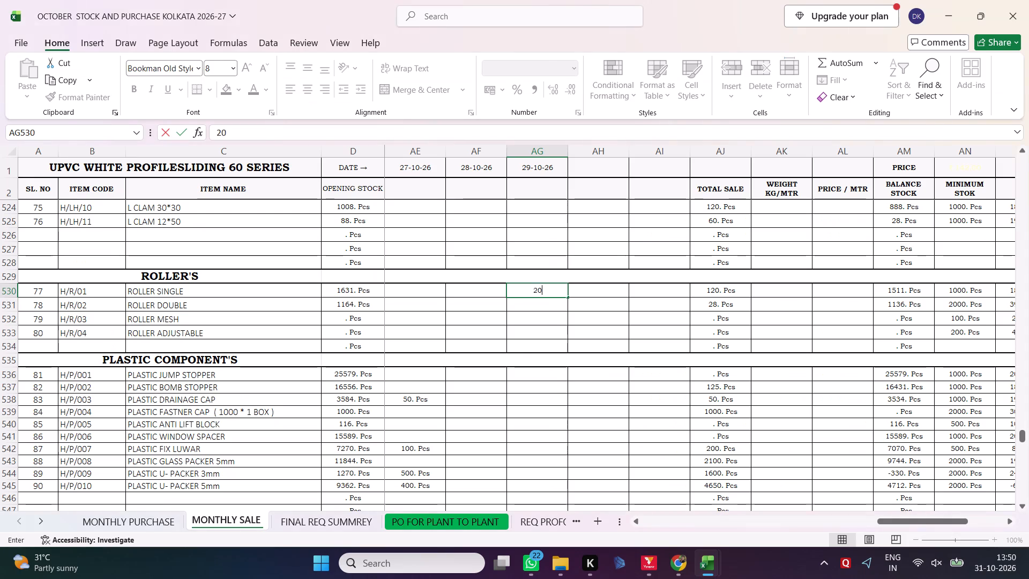
key(Return)
Enter 150 as the 29-10-26 sale for ALUMINIUM TRACK SEMI SOLID, code H/AL/2, matching the godown summary.
key(alt+Tab)
key(Down)
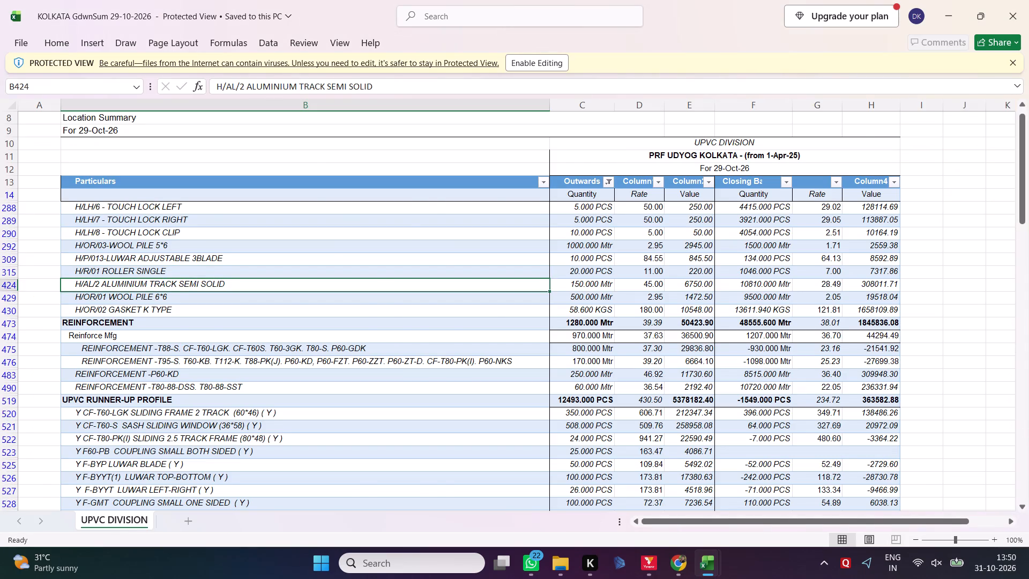
key(alt+Tab)
key(Up)
key(Up)
key(Up)
key(Up)
key(Up)
key(Up)
key(Up)
key(Up)
key(Up)
key(Up)
key(Up)
key(Up)
key(Up)
key(Up)
key(Up)
key(Up)
key(Up)
key(Up)
key(Up)
key(Up)
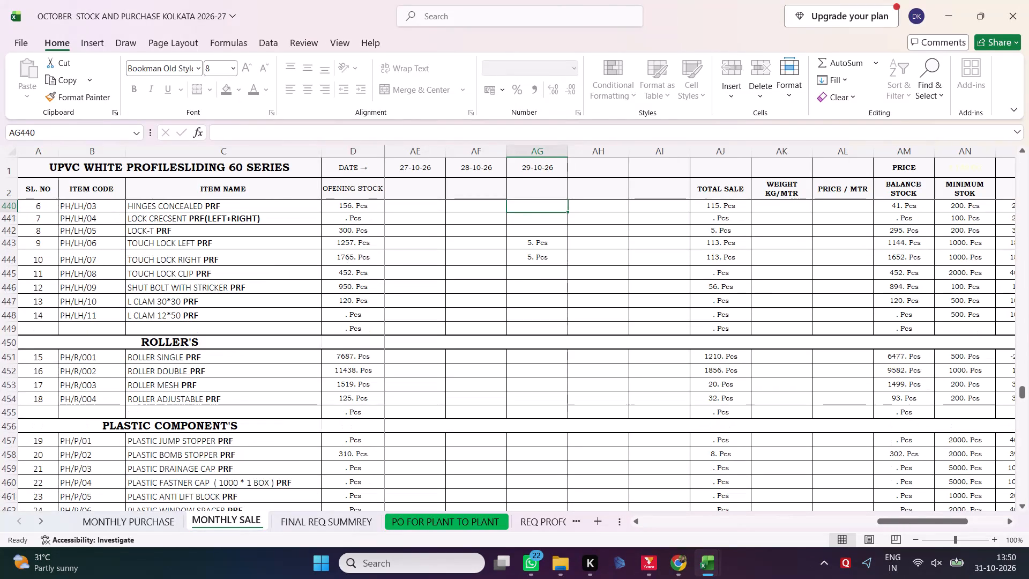
key(Up)
key(Up)
key(Up)
key(Up)
key(Up)
key(Down)
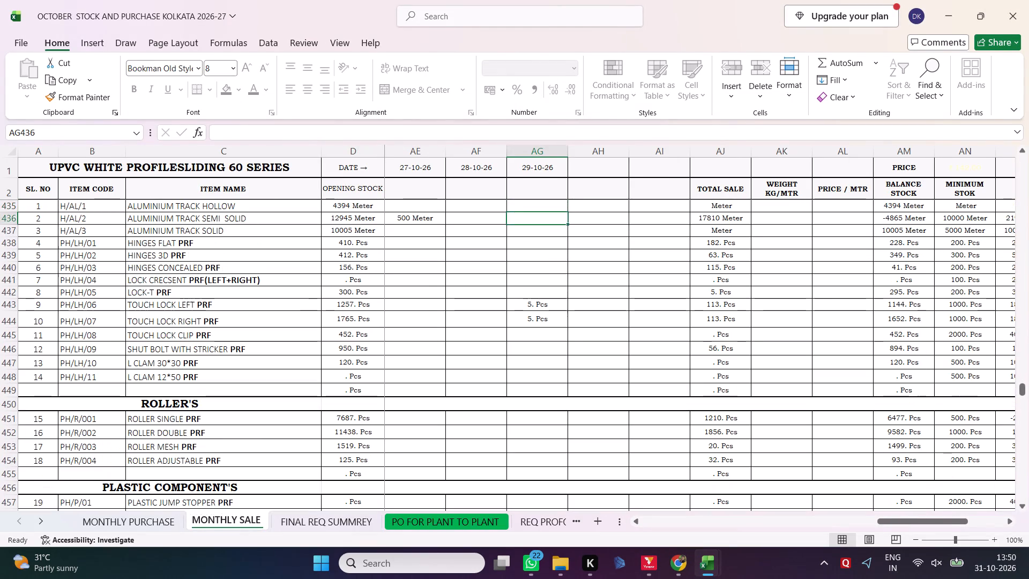
key(alt+Tab)
key(alt+Tab)
text(150)
key(Return)
key(alt+Tab)
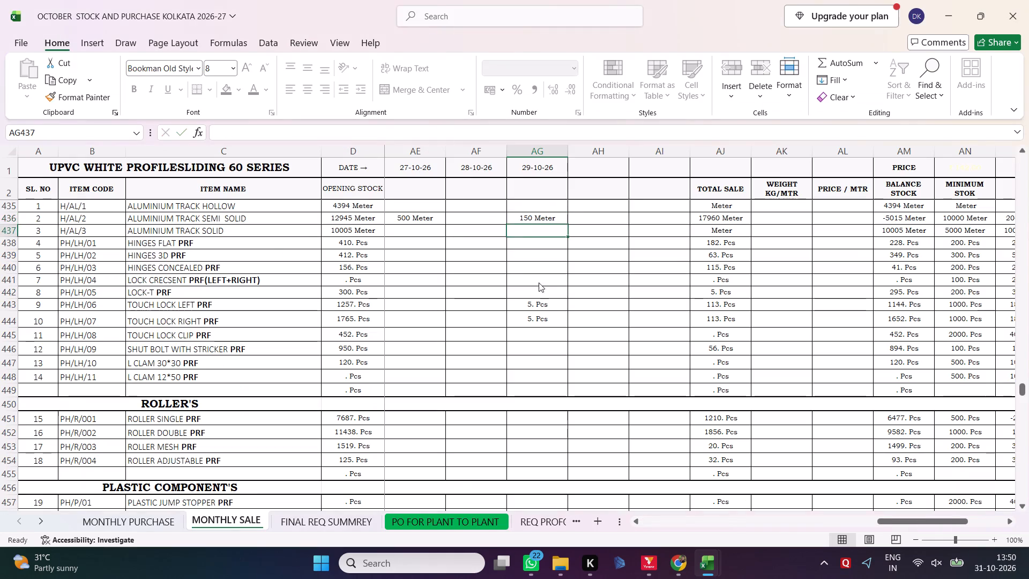
Enter 1 roll as the 29-10-26 sale for WOOL PILE 6*6, code H/OR/01, converting the godown summary's 500 Mtr outward quantity.
key(Down)
key(alt+Tab)
key(Down)
key(Down)
key(Down)
key(Down)
key(Down)
key(Down)
key(Down)
key(Down)
key(Down)
key(Down)
key(Down)
key(Down)
key(Down)
key(Down)
key(Down)
key(Down)
key(Down)
key(Down)
key(Down)
key(Down)
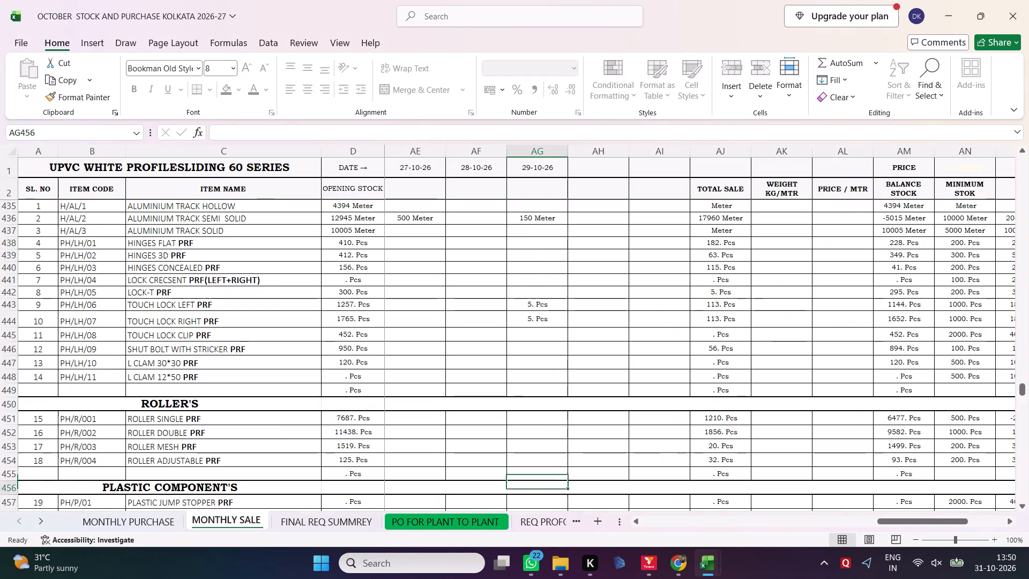
key(Down)
key(Down)
key(Down)
key(Down)
key(Down)
key(Down)
key(Down)
key(Down)
key(Down)
key(Down)
key(Down)
key(Down)
key(Down)
key(Down)
key(Down)
key(Down)
key(Down)
key(Down)
key(Down)
key(Down)
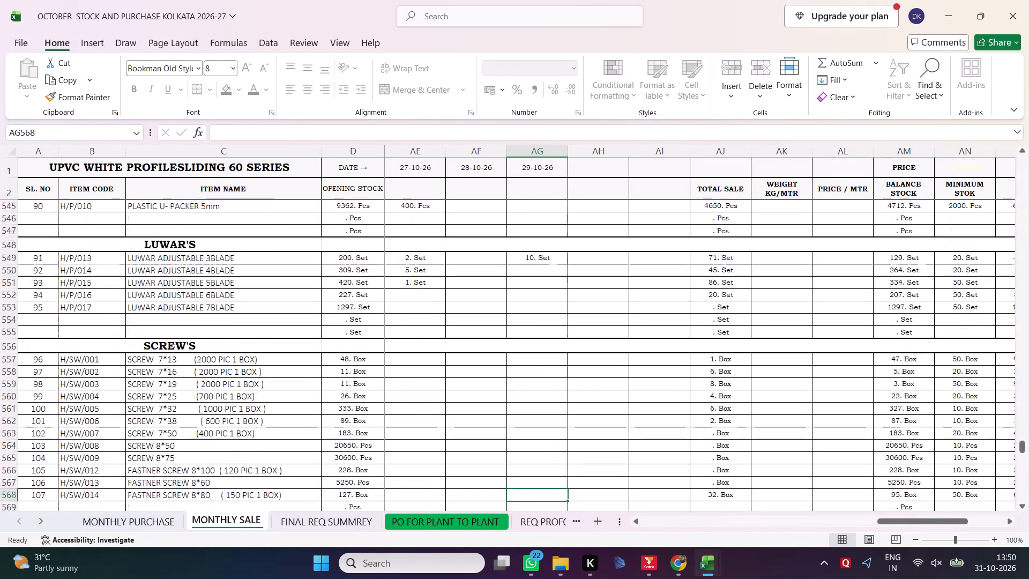
key(alt+Tab)
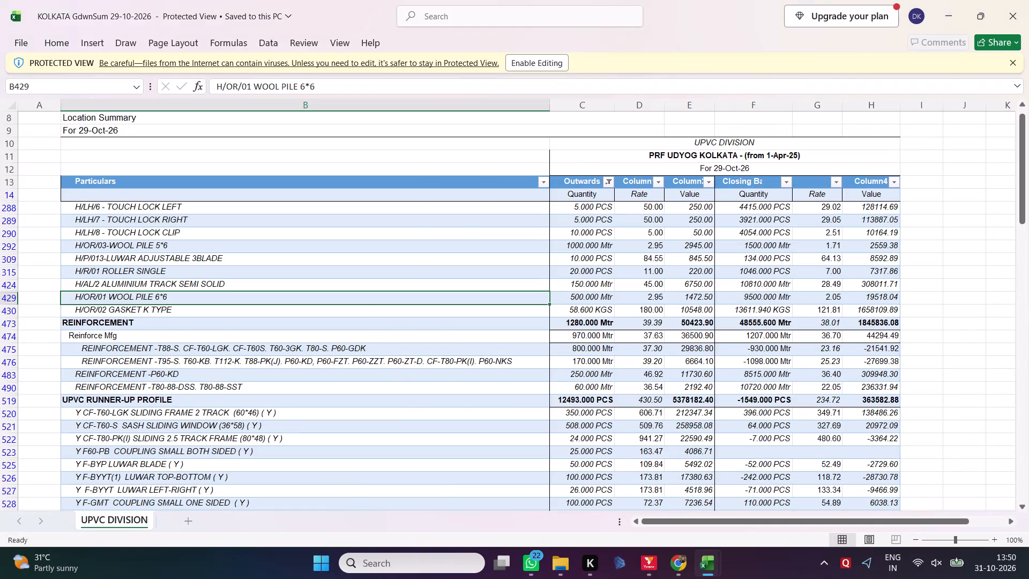
key(alt+Tab)
key(Down)
key(Down)
key(Down)
key(Down)
key(Down)
key(Down)
key(Down)
key(Down)
key(Down)
key(Down)
key(Down)
key(Down)
key(Down)
key(Down)
key(Down)
key(Down)
key(Down)
key(Down)
key(Down)
key(Down)
key(Up)
key(Up)
key(Up)
key(Up)
key(Up)
key(Up)
key(Up)
key(Up)
key(Up)
key(Up)
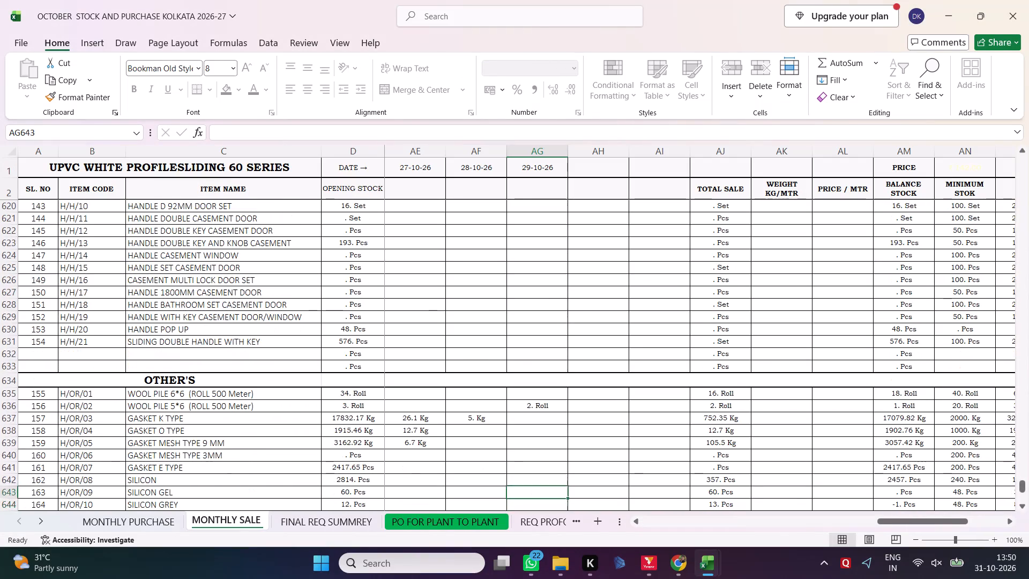
key(Down)
key(alt+Tab)
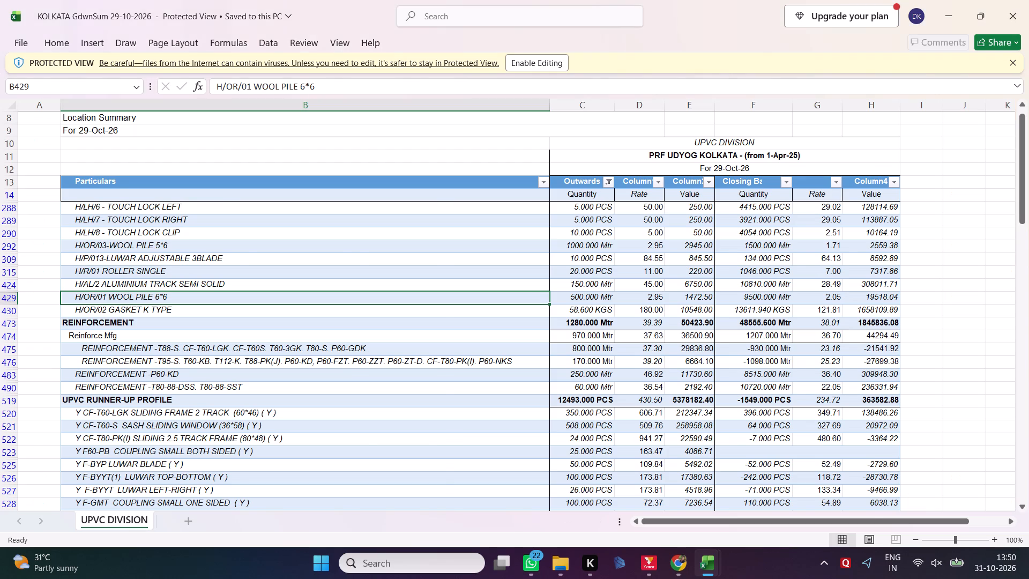
key(alt+Tab)
key(1)
key(Return)
Enter 58.600 as the 29-10-26 sale for GASKET K TYPE, using the next outward quantity in the godown summary.
key(alt+Tab)
key(Down)
key(alt+Tab)
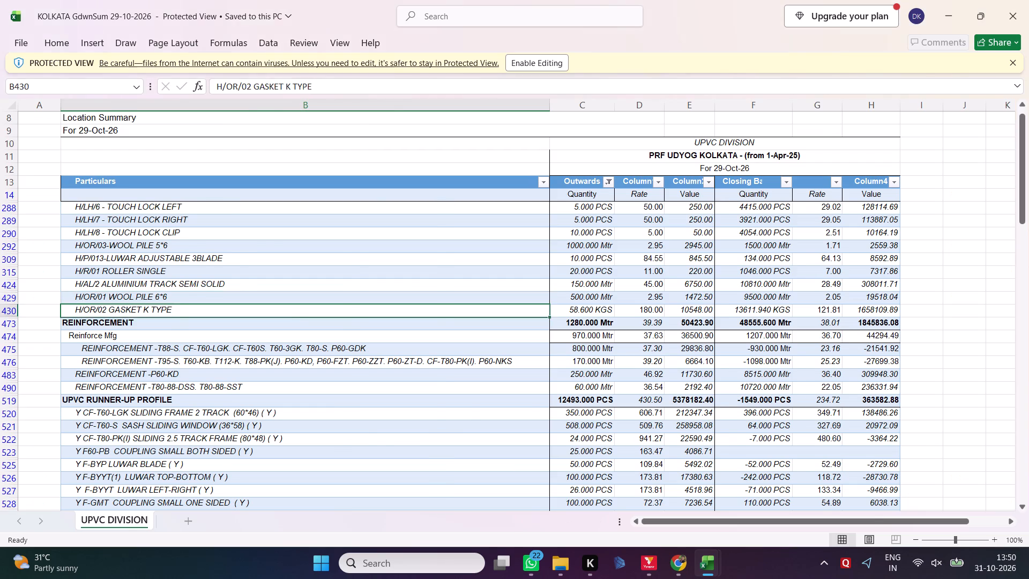
key(Down)
key(alt+Tab)
key(alt+Tab)
text(58.600)
key(Return)
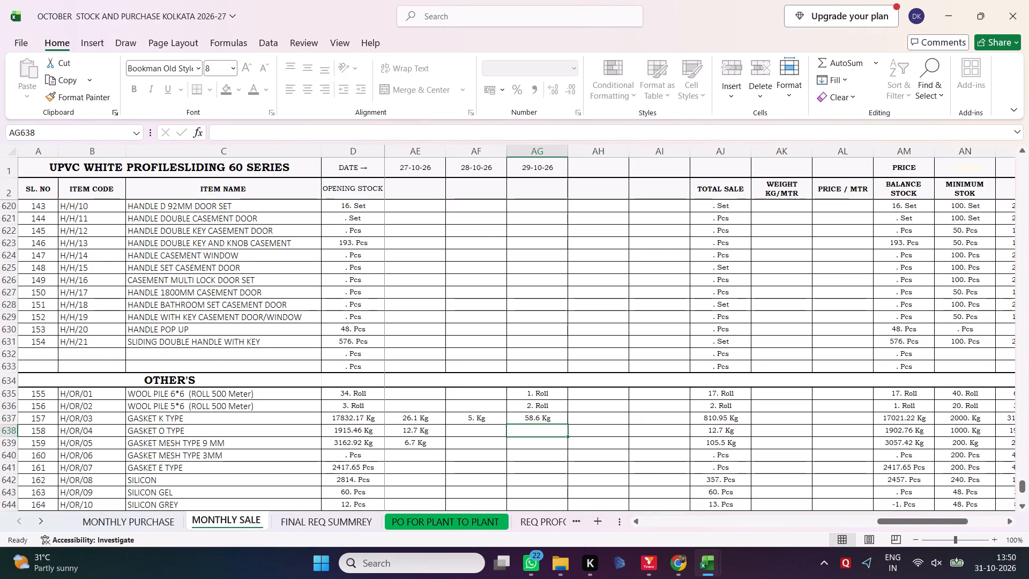
Enter 800 as the 29-10-26 sale for reinforcement R T88-S, matching the godown summary's reinforcement section.
key(alt+Tab)
key(Down)
key(Down)
key(Down)
key(alt+Tab)
scroll(539, 283, up, 8)
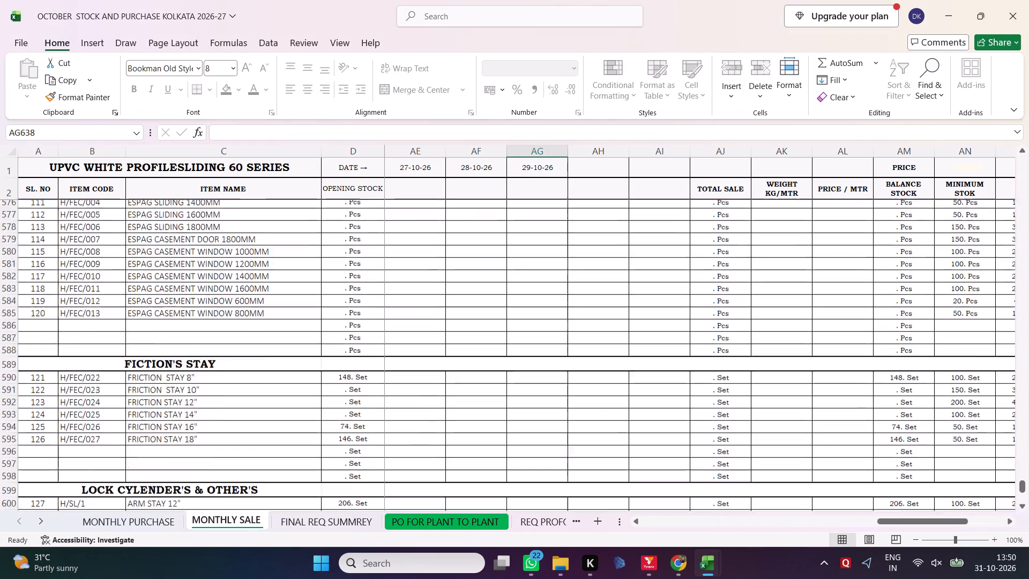
scroll(539, 283, up, 6)
click(539, 333)
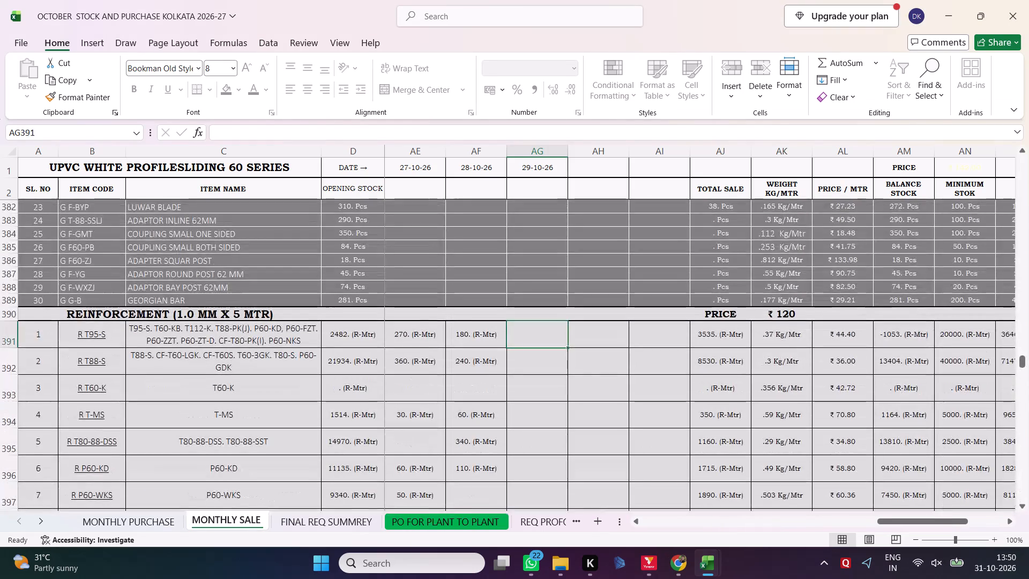
key(alt+Tab)
key(alt+Tab)
key(Down)
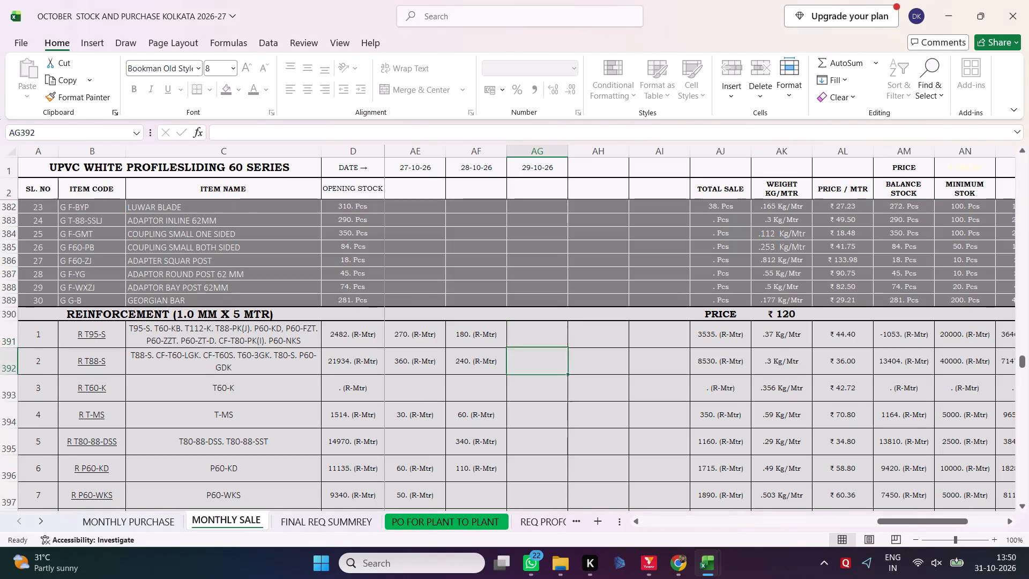
key(alt+Tab)
key(alt+Tab)
text(800)
key(Return)
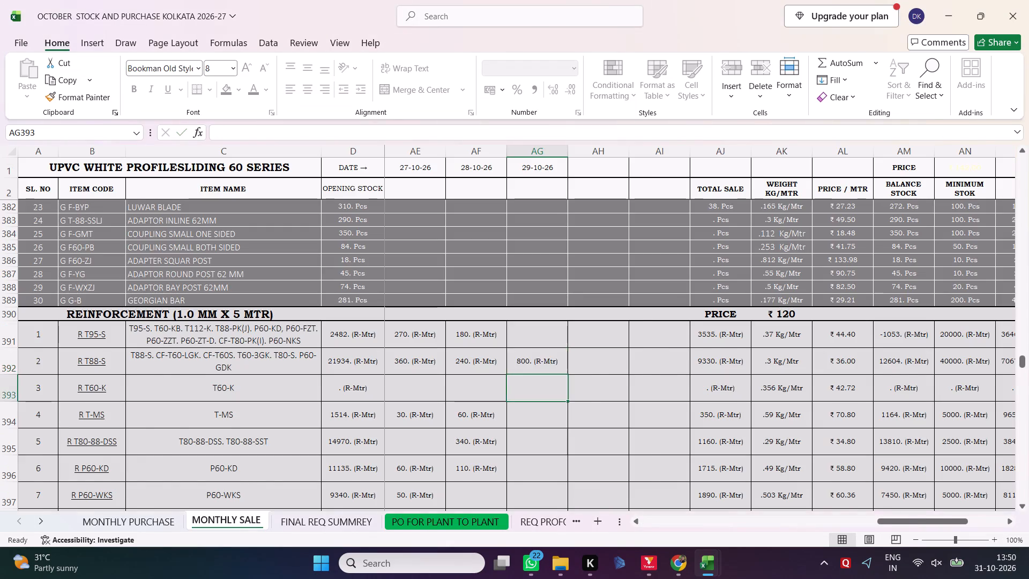
Enter 170 as the 29-10-26 sale for reinforcement R T95-S, following the godown summary's outward quantity.
key(alt+Tab)
key(Down)
key(alt+Tab)
key(Up)
key(alt+Tab)
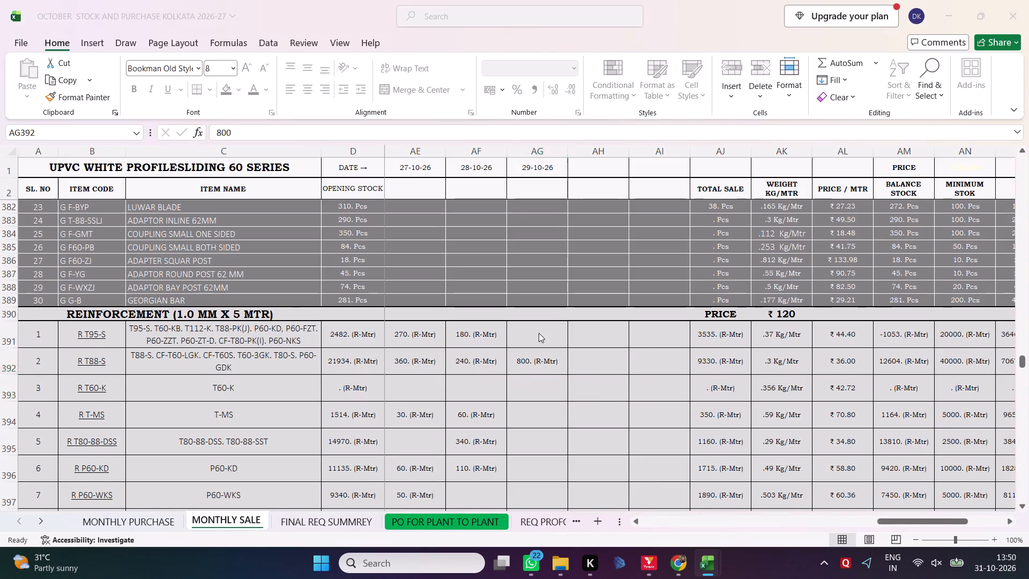
key(alt+Tab)
key(Up)
text(170)
key(Return)
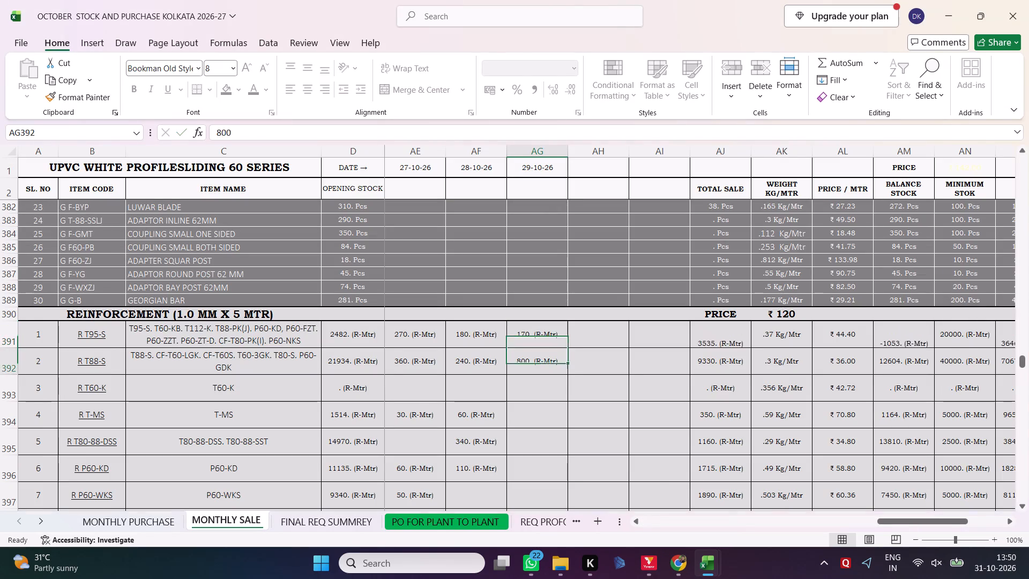
Enter 250 as the 29-10-26 sale for reinforcement R P60-KD, using the next godown summary quantity.
key(alt+Tab)
key(Down)
key(alt+Tab)
key(Down)
key(Down)
key(Down)
key(Down)
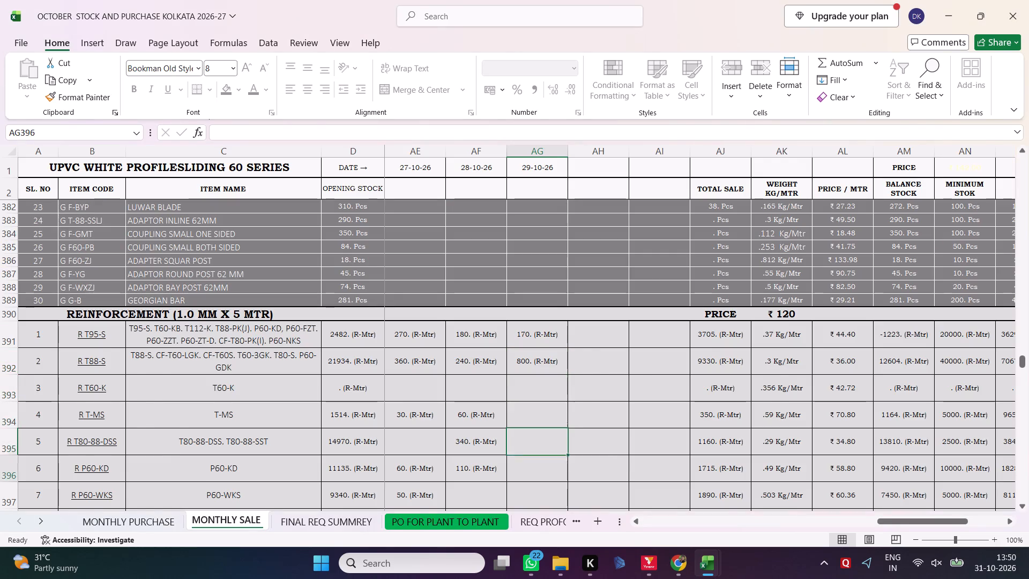
key(alt+Tab)
key(alt+Tab)
text(250)
key(Return)
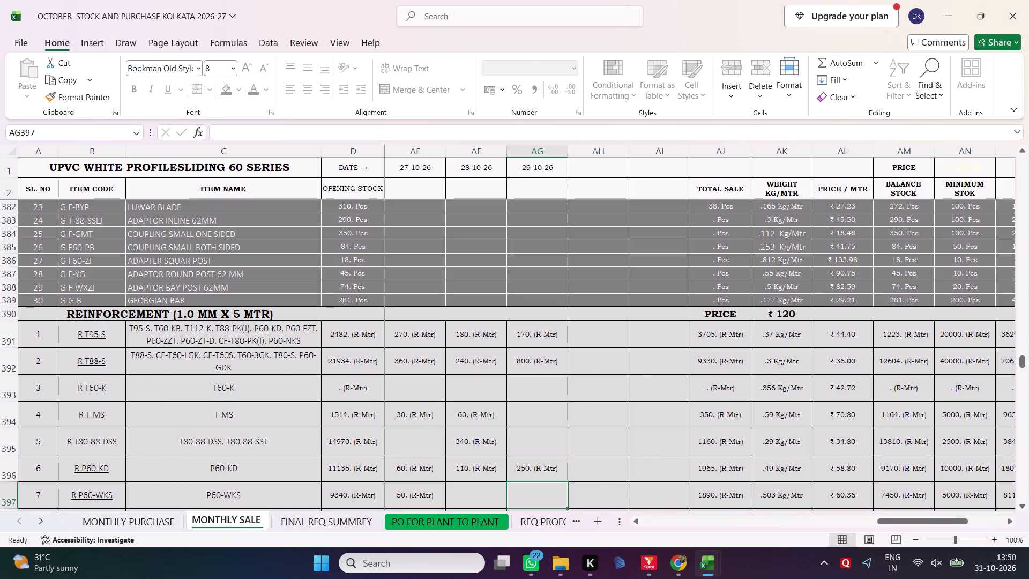
Enter 60 as the 29-10-26 sale for reinforcement R T80-88-DSS, matching the godown summary.
key(alt+Tab)
key(Down)
key(alt+Tab)
key(Up)
key(Up)
key(alt+Tab)
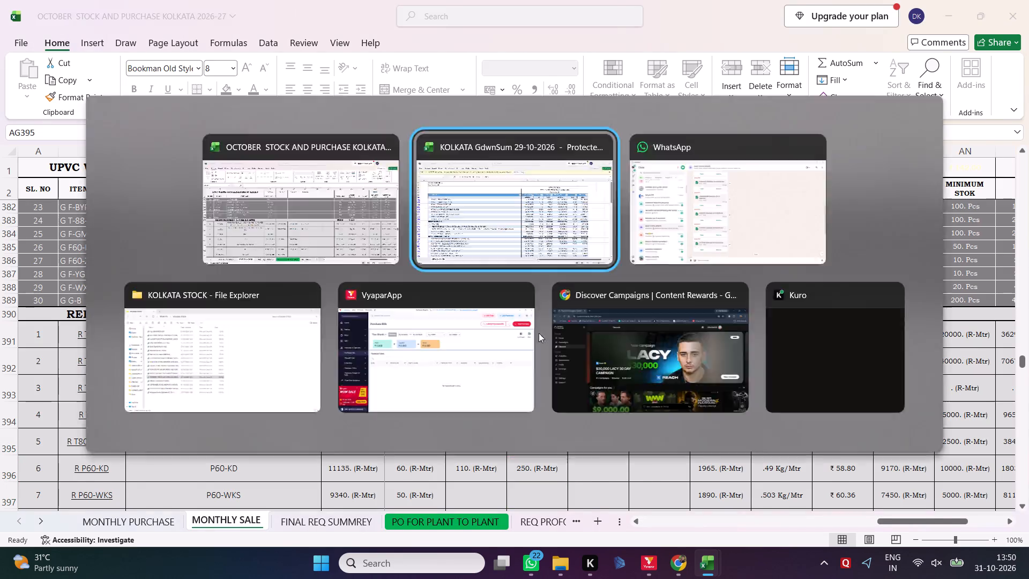
key(alt+Tab)
text(60)
key(Return)
Enter 350 as the 29-10-26 sale for Y CF-T60-LGK sliding frame 2 track, from the godown summary's runner-up profile section.
key(alt+Tab)
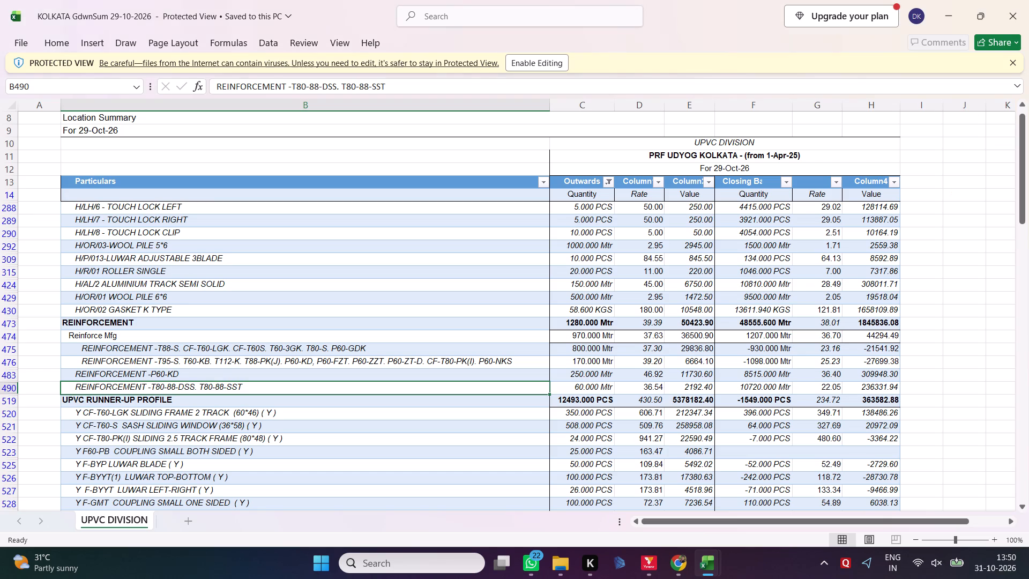
key(Down)
key(Down)
key(alt+Tab)
scroll(539, 333, up, 20)
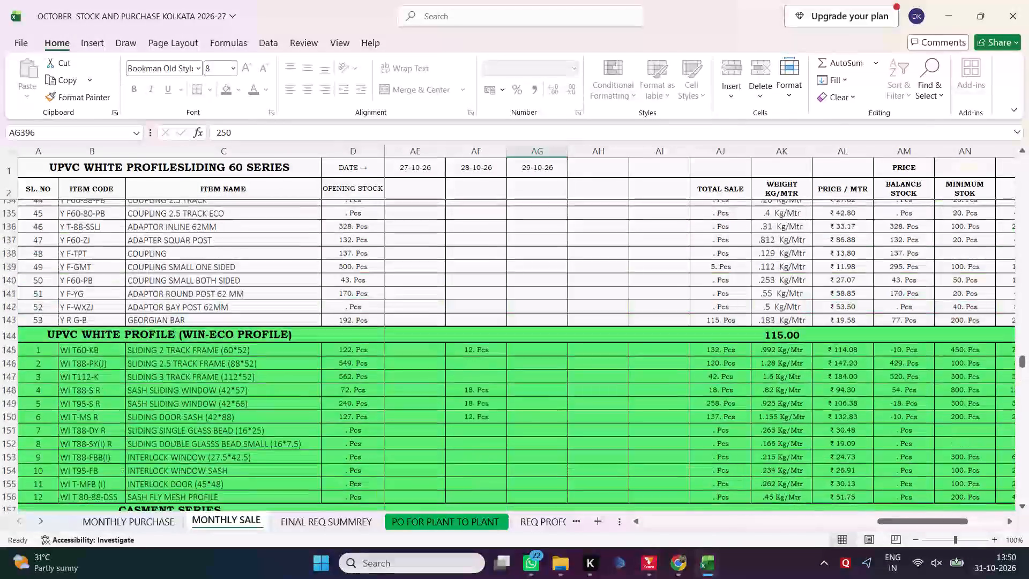
scroll(539, 333, up, 1)
click(542, 303)
key(alt+Tab)
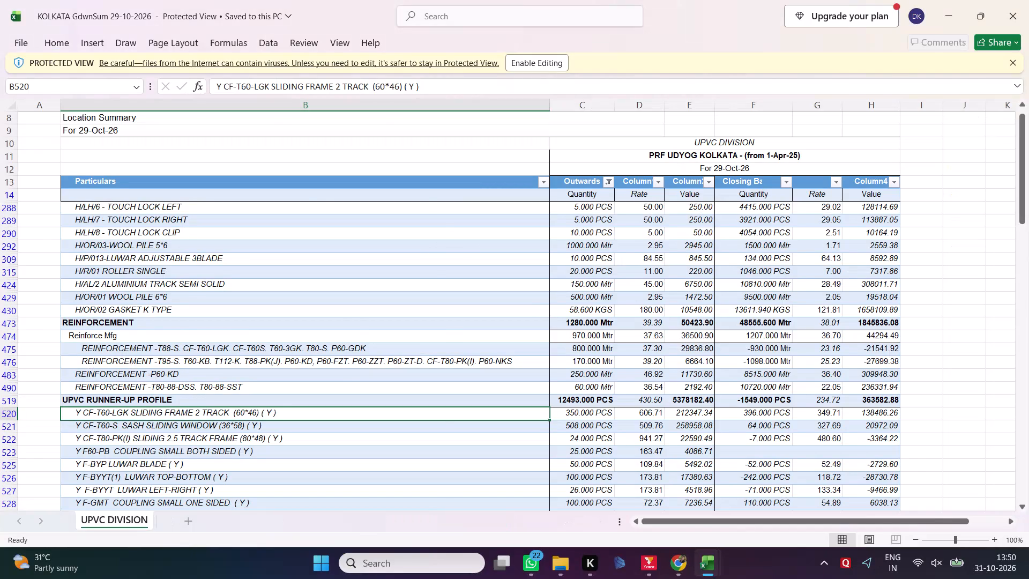
key(alt+Tab)
key(Up)
key(Up)
key(Up)
key(Up)
key(Up)
key(Up)
key(Up)
key(Up)
key(Up)
key(Up)
key(Up)
key(Up)
key(Up)
key(Up)
key(Up)
key(Up)
key(Up)
key(Up)
key(Up)
key(Up)
key(Down)
key(Down)
key(Down)
key(Down)
key(Down)
key(Down)
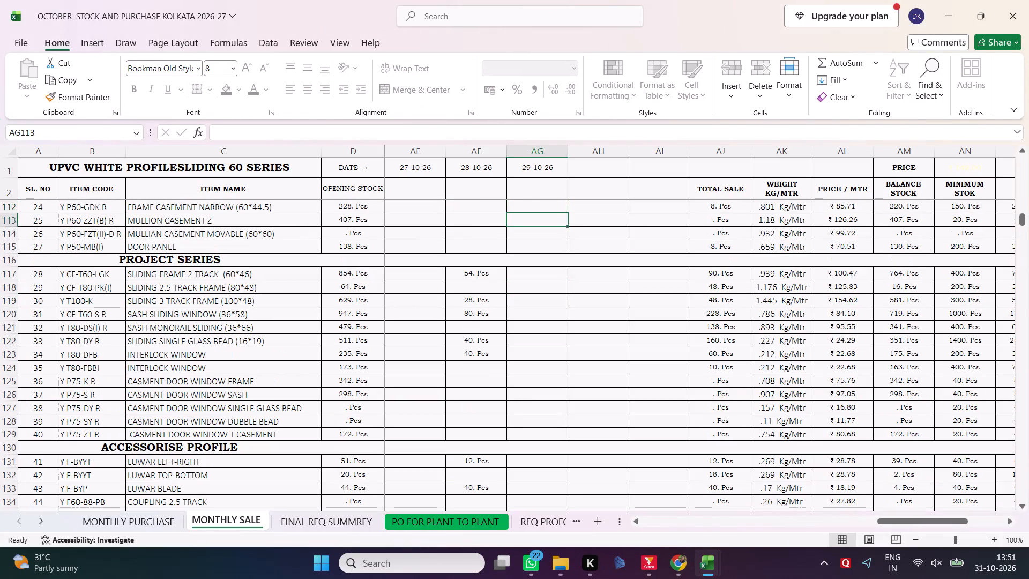
key(Up)
key(alt+Tab)
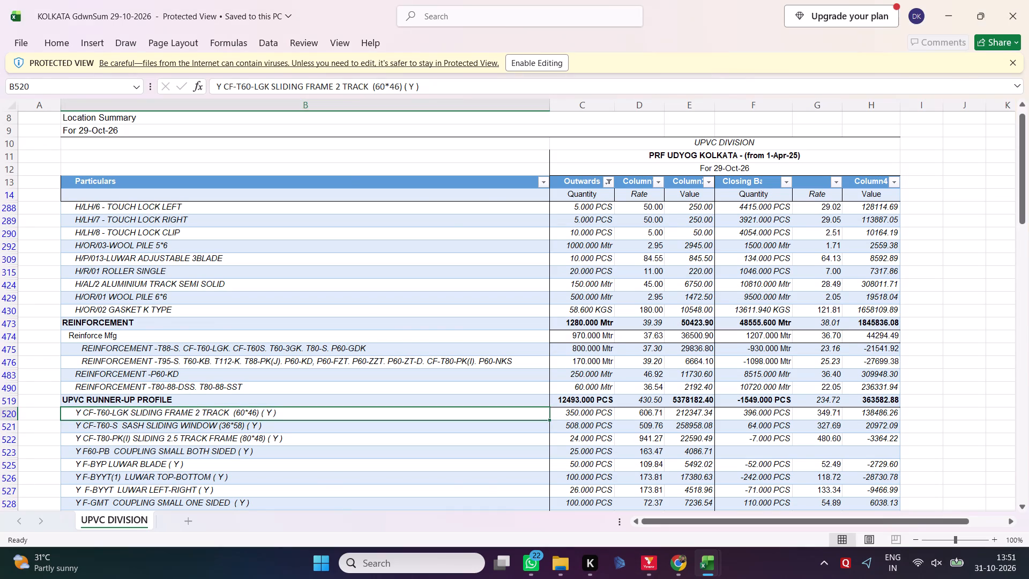
key(alt+Tab)
key(alt+Tab)
key(alt+Tab)
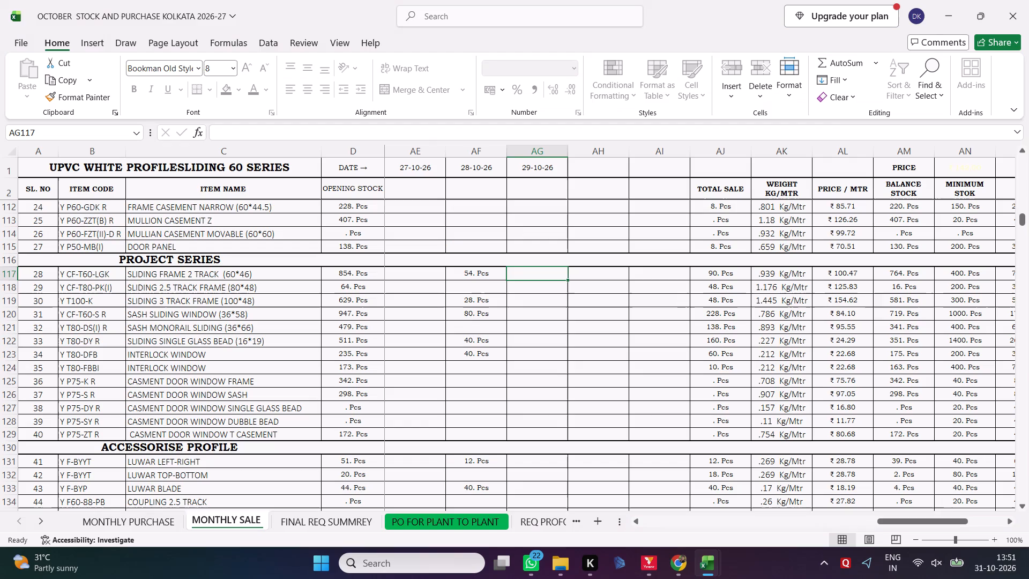
text(350)
key(Return)
Enter 508 as the 29-10-26 sale for Y CF-T60-S R sash sliding window, matching the godown summary's outward quantity.
key(alt+Tab)
key(Down)
key(Down)
key(alt+Tab)
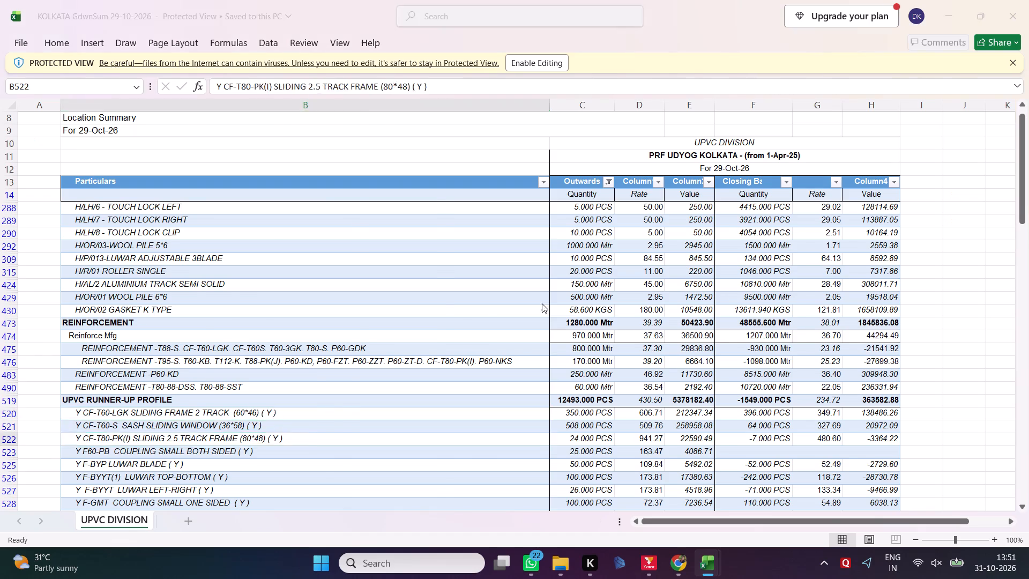
key(alt+Tab)
key(alt+Tab)
key(alt+Tab)
key(Up)
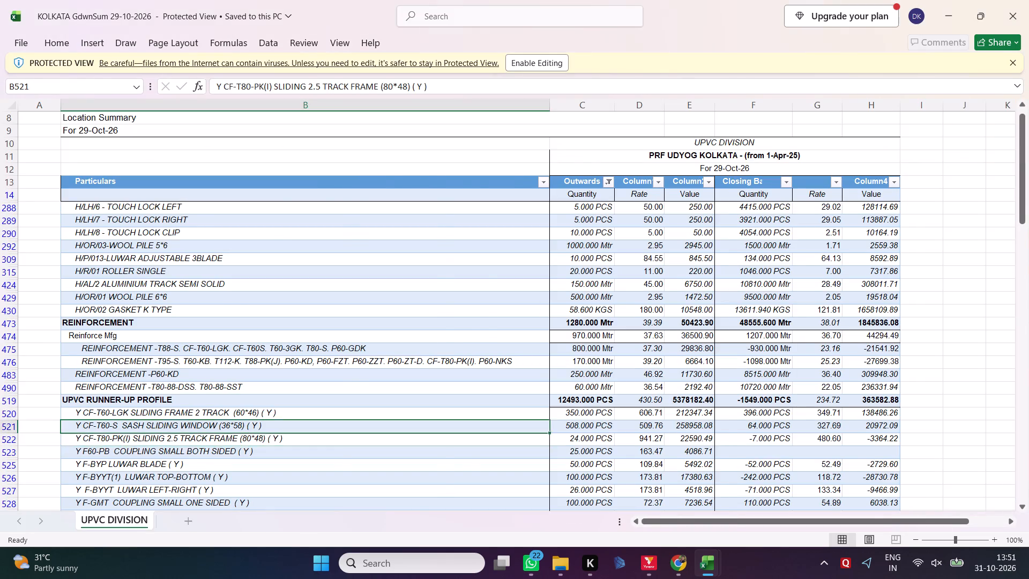
key(alt+Tab)
key(Down)
key(Down)
key(alt+Tab)
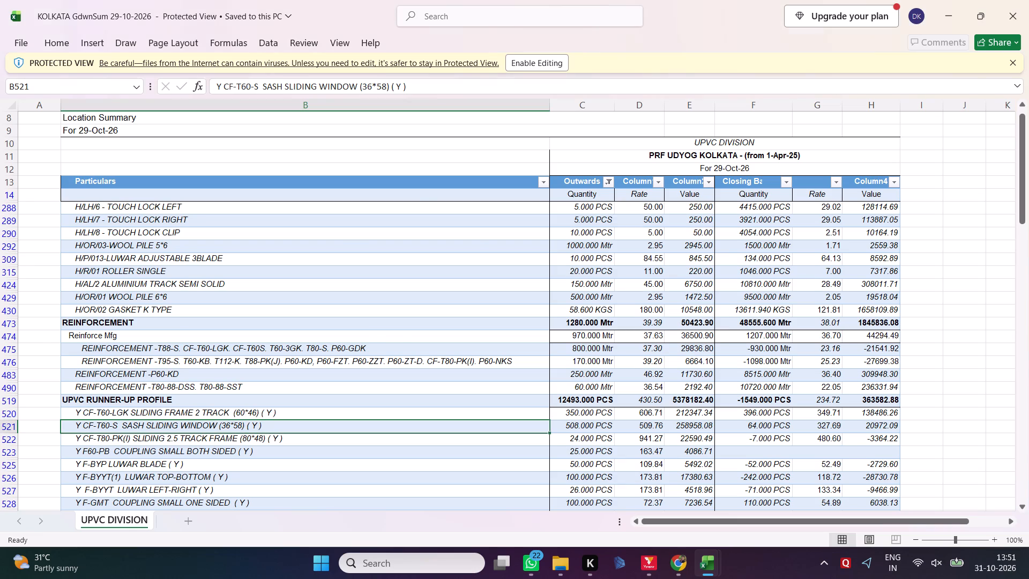
key(alt+Tab)
text(508)
key(Return)
Enter 24 as the 29-10-26 sale for Y CF-T80-PK(I) sliding 2.5 track frame, following the godown summary.
key(alt+Tab)
key(Down)
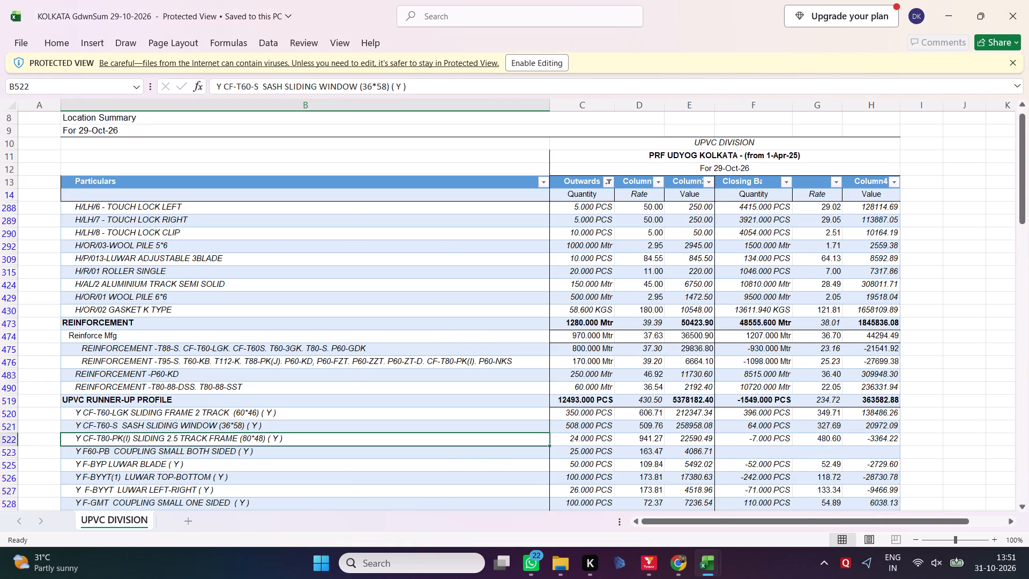
key(alt+Tab)
key(Up)
key(Up)
key(Up)
key(alt+Tab)
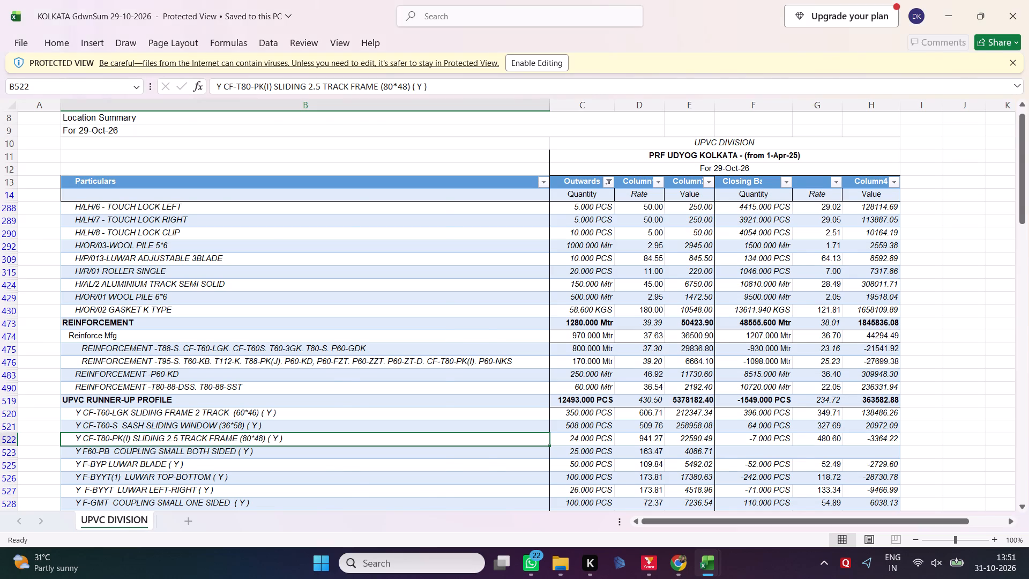
key(alt+Tab)
key(3)
key(BackSpace)
text(24)
key(Return)
Enter 25 as the 29-10-26 sale for Y F60-PB coupling small both sided in the accessories profile section.
key(alt+Tab)
key(Down)
key(alt+Tab)
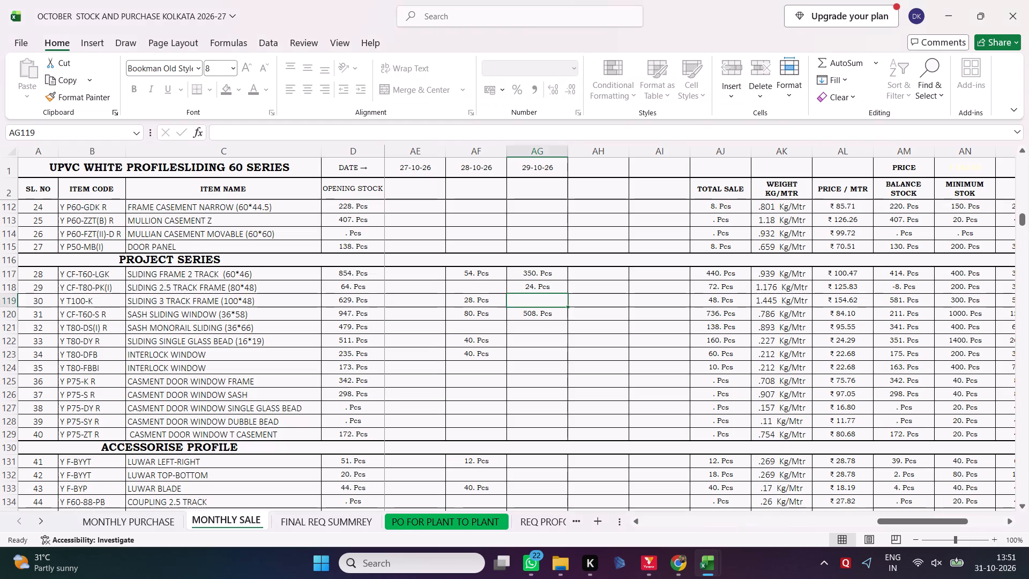
key(Down)
key(Down)
key(Down)
key(Down)
key(Down)
key(Down)
key(Down)
key(Down)
key(Down)
key(Down)
key(Down)
key(Down)
key(Down)
key(Down)
key(Down)
key(Down)
key(Down)
key(Down)
key(Down)
key(Down)
key(Up)
key(Up)
key(Up)
key(Up)
key(Up)
key(Up)
key(Up)
key(Up)
key(Up)
key(Up)
key(Up)
key(Up)
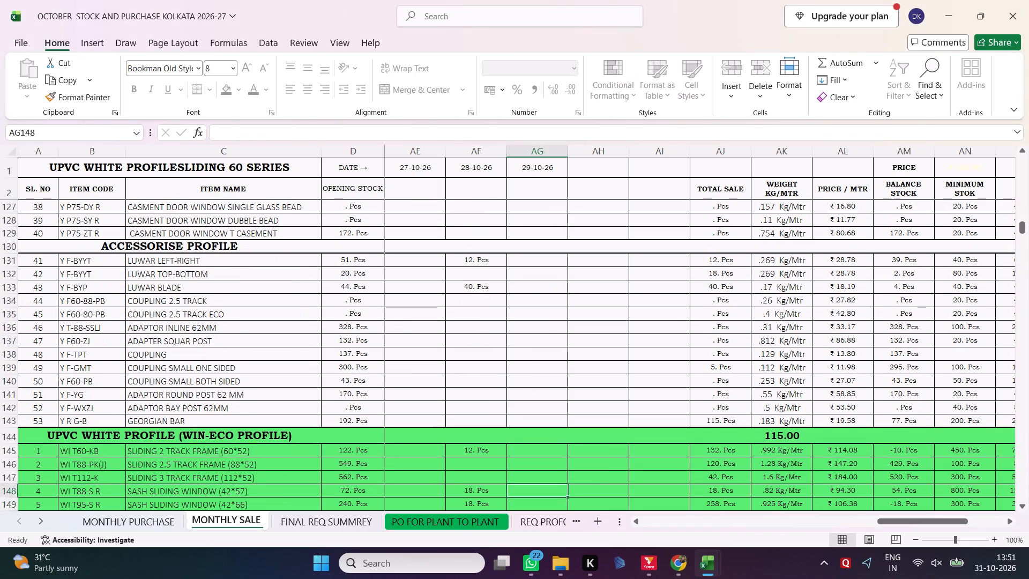
key(Down)
key(Down)
key(Down)
key(alt+Tab)
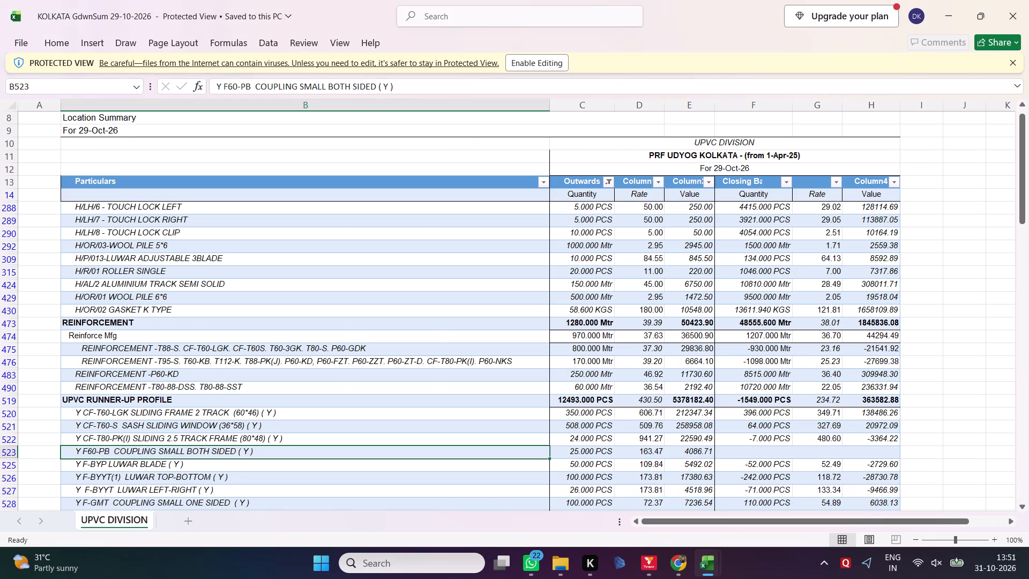
key(alt+Tab)
text(25)
key(Return)
Enter 50 as the 29-10-26 sale for Y F-BYP luwar blade, matching the godown summary's outward quantity.
key(alt+Tab)
key(Down)
key(alt+Tab)
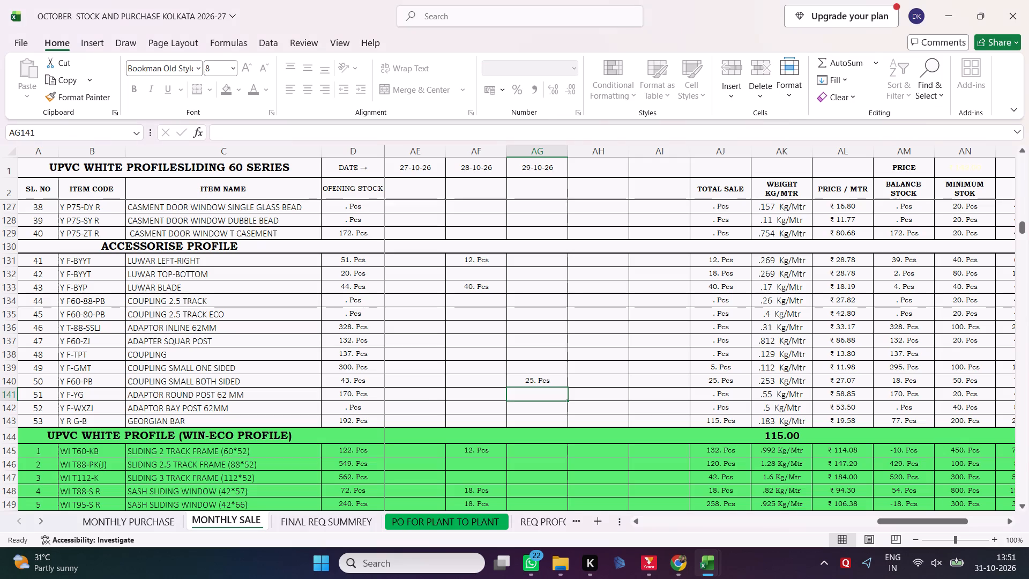
key(Up)
key(Up)
key(Up)
key(Up)
key(Up)
key(Up)
key(Up)
key(Up)
key(alt+Tab)
key(alt+Tab)
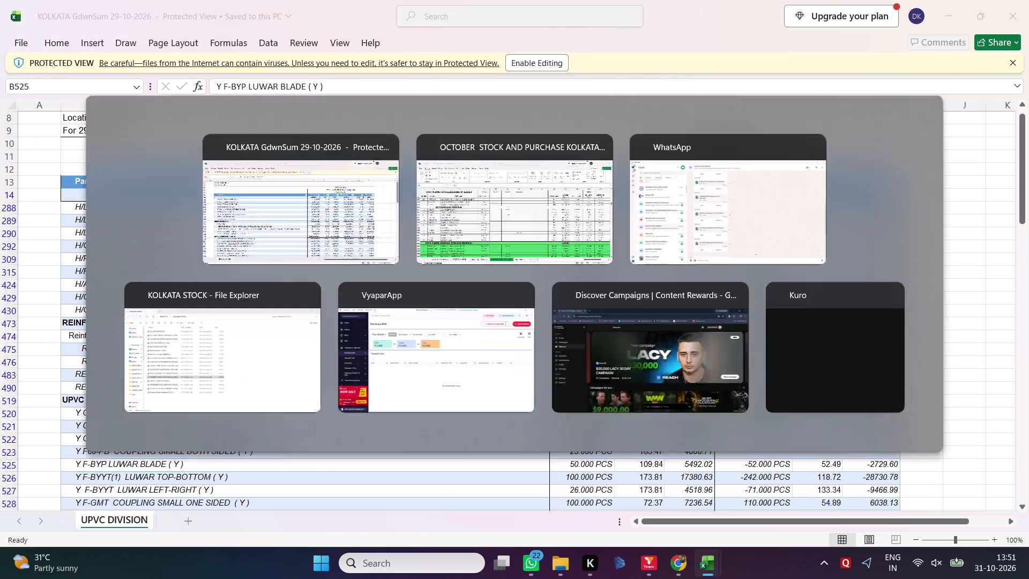
key(alt+Tab)
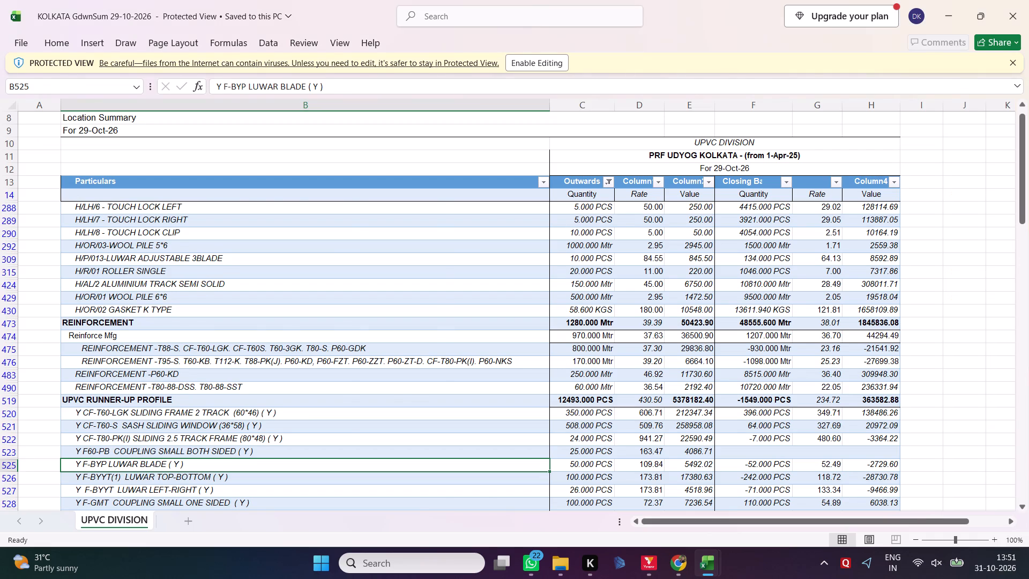
key(alt+Tab)
text(50)
key(Return)
Enter 100 as the 29-10-26 sale for Y F-BYYT luwar top-bottom, following the godown summary.
key(alt+Tab)
key(Down)
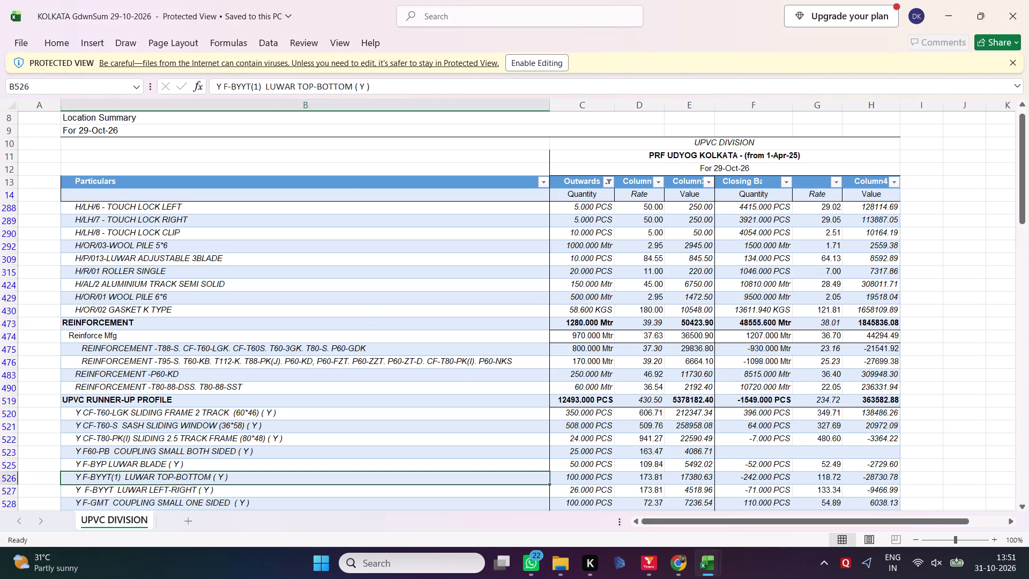
key(alt+Tab)
key(Up)
key(Up)
key(alt+Tab)
key(alt+Tab)
text(100)
key(Return)
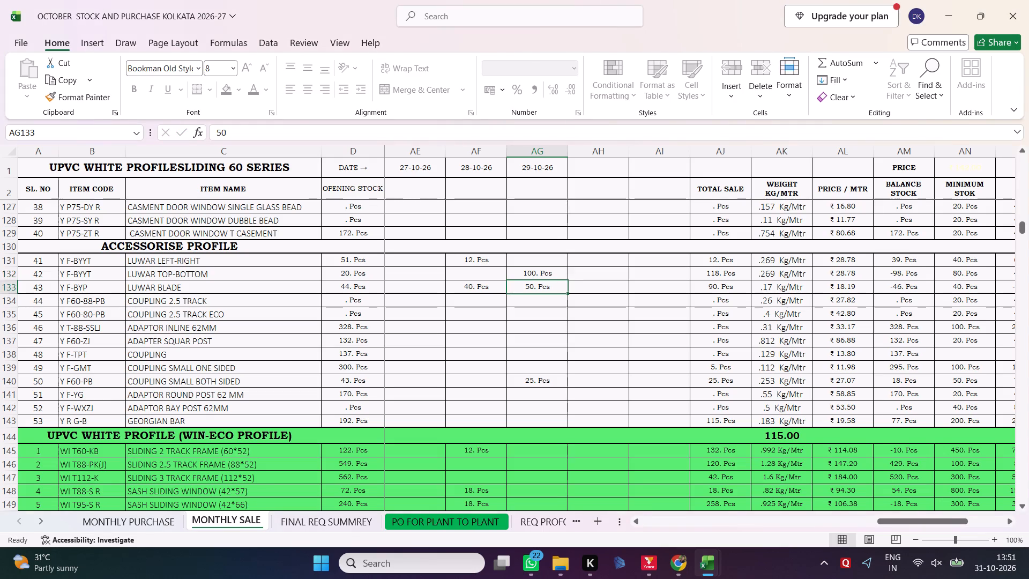
Enter 26 as the 29-10-26 sale for Y F-BYYT luwar left-right, matching the godown summary's outward quantity.
key(alt+Tab)
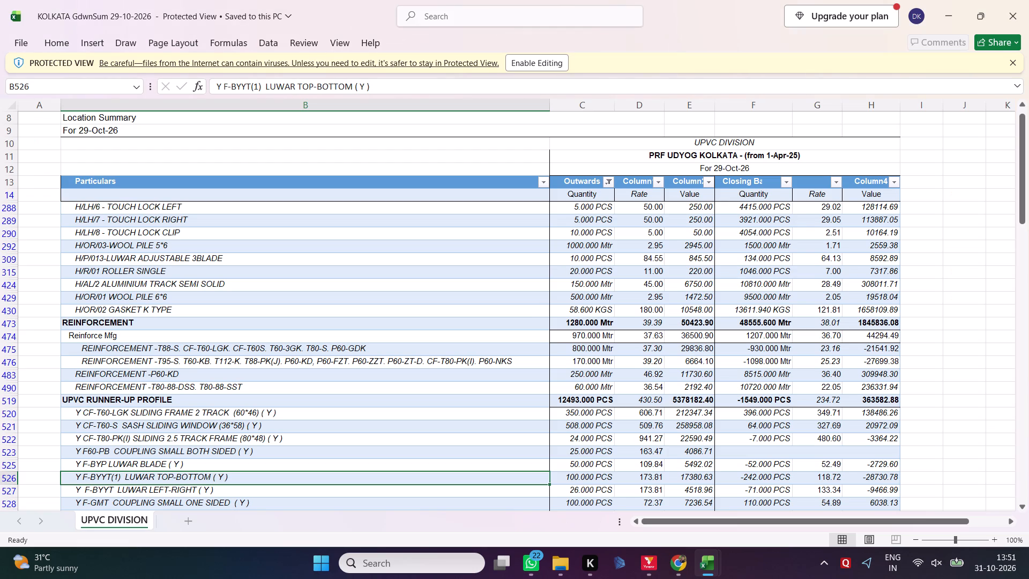
key(alt+Tab)
key(alt+Tab)
key(Down)
key(alt+Tab)
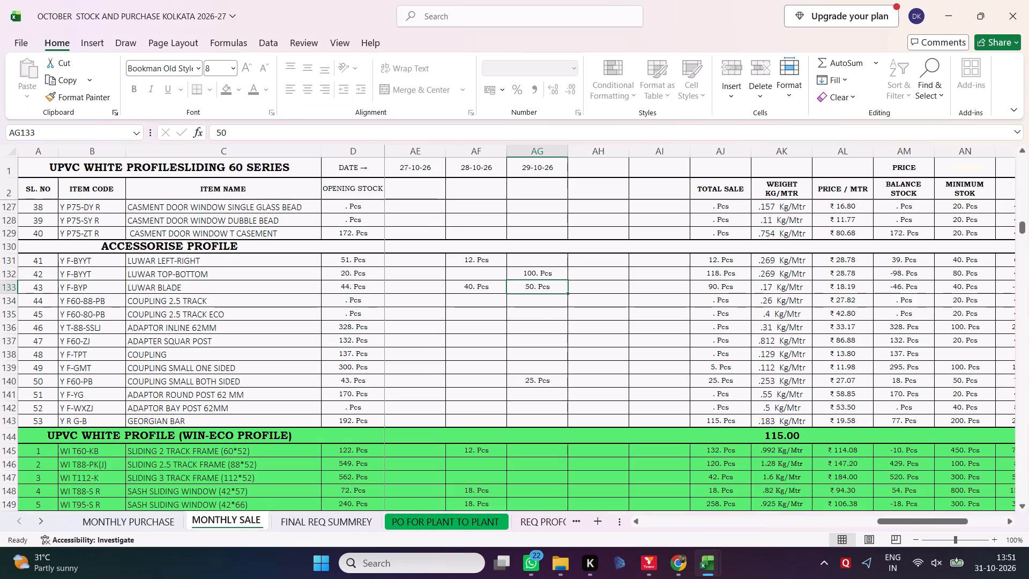
key(Up)
key(Up)
key(alt+Tab)
key(alt+Tab)
text(26)
key(Return)
Enter 100 as the 29-10-26 sale for Y F-GMT coupling small one sided, matching the godown summary's outward quantity.
key(alt+Tab)
key(Down)
key(alt+Tab)
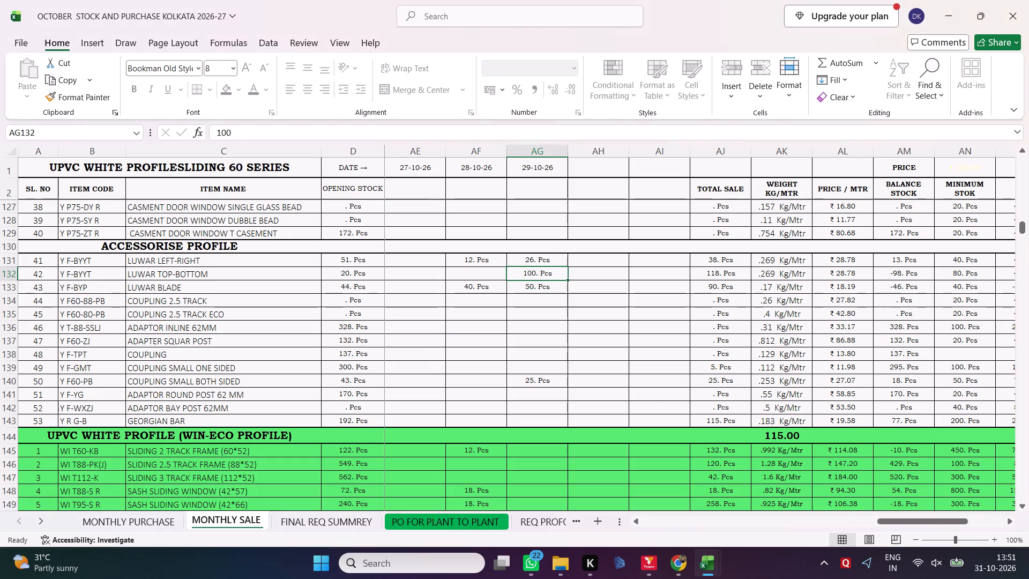
key(Down)
key(Down)
key(Down)
key(Down)
key(Down)
key(Down)
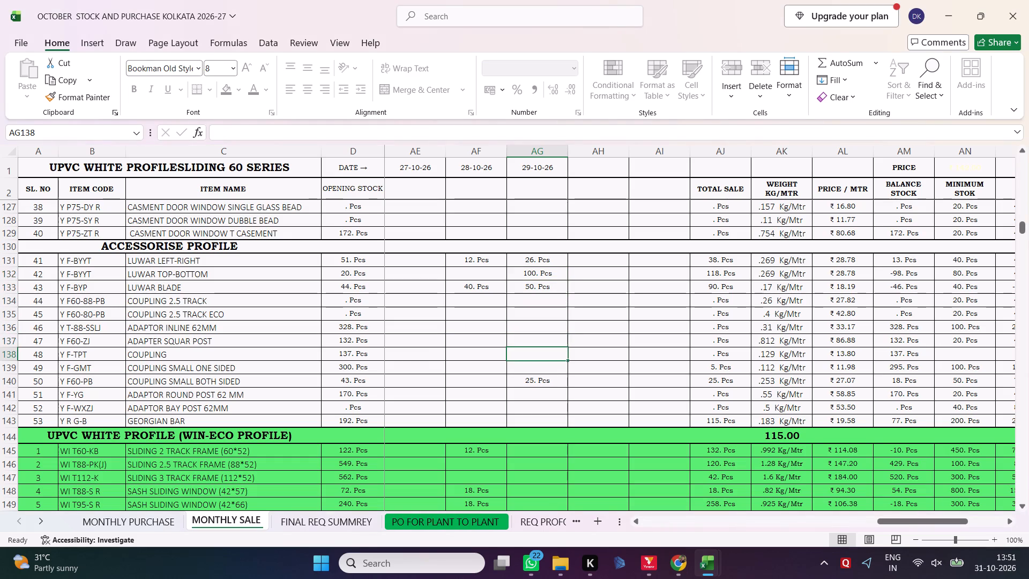
key(Down)
key(alt+Tab)
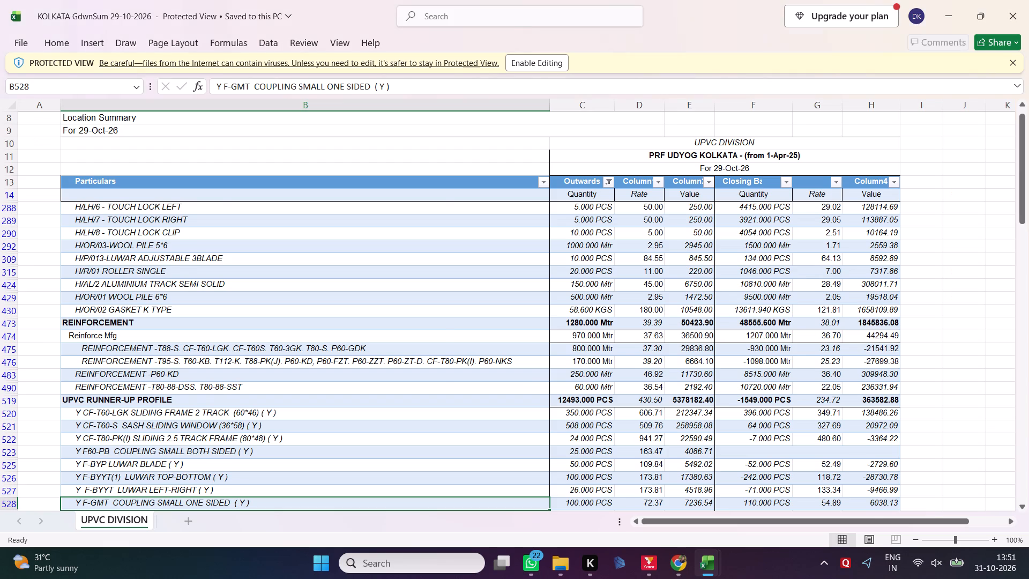
key(alt+Tab)
text(100)
key(Return)
Enter 20 as the 29-10-26 sale for Y F-WXZJ adaptor bay post 62MM, following the godown summary.
key(alt+Tab)
scroll(542, 303, down, 2)
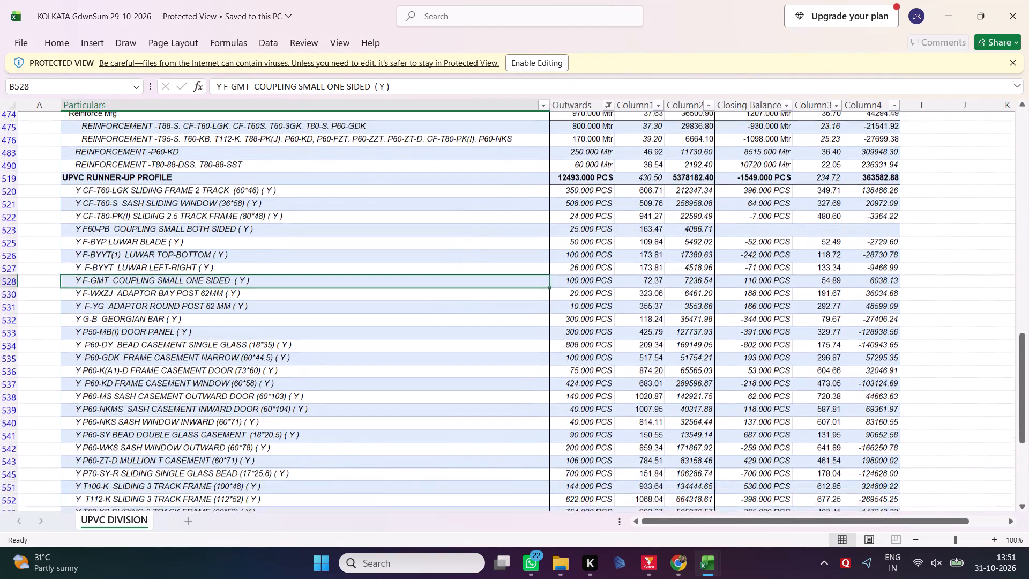
scroll(542, 303, down, 3)
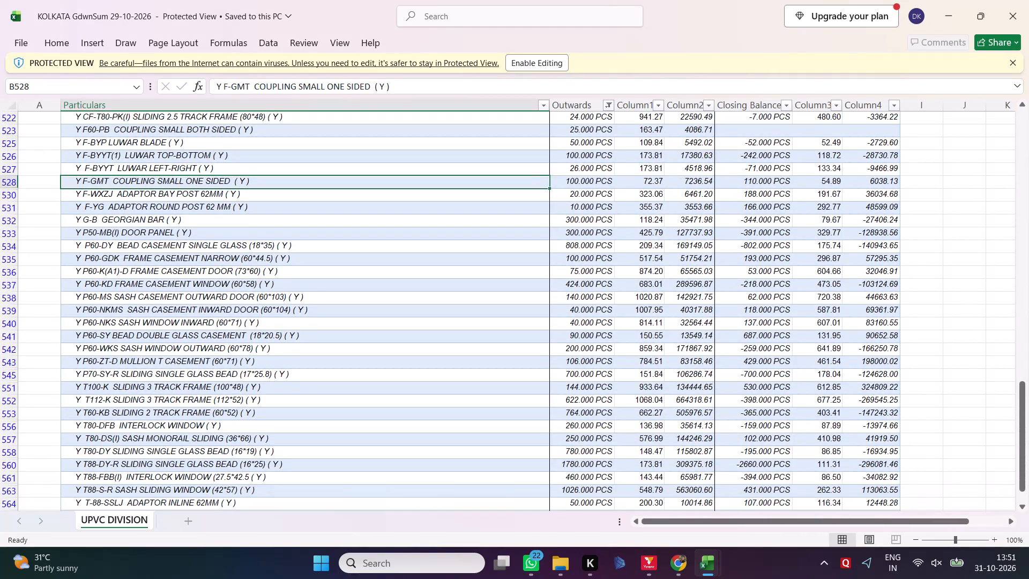
key(Down)
key(alt+Tab)
key(Up)
key(Up)
key(Down)
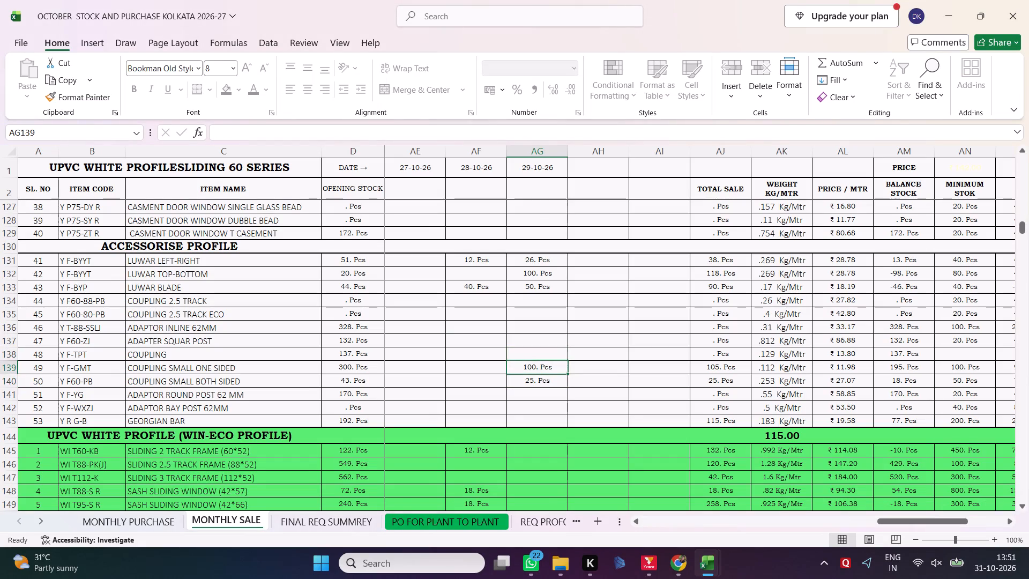
key(Down)
key(Up)
key(Up)
key(Down)
key(Down)
key(Down)
key(Down)
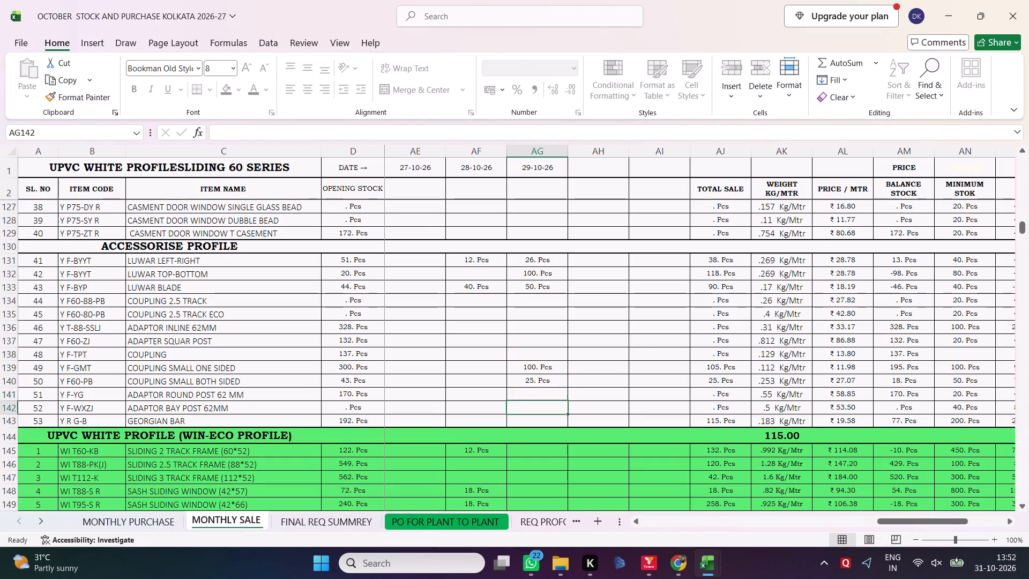
key(alt+Tab)
key(alt+Tab)
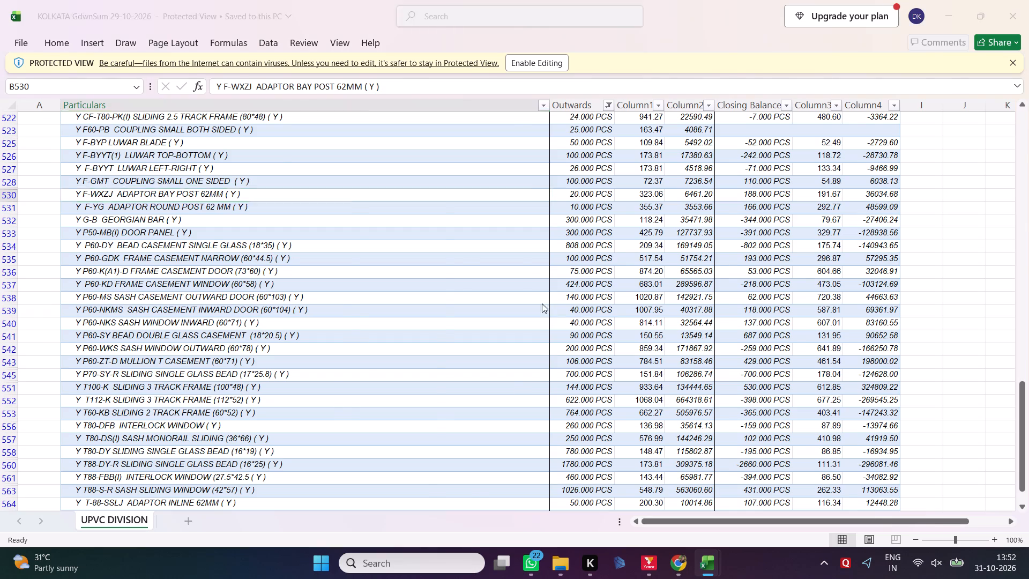
text(20)
key(Return)
Enter 10 as the 29-10-26 sale for Y F-YG adaptor round post 62 MM, matching the godown summary's outward quantity.
key(alt+Tab)
key(Down)
key(alt+Tab)
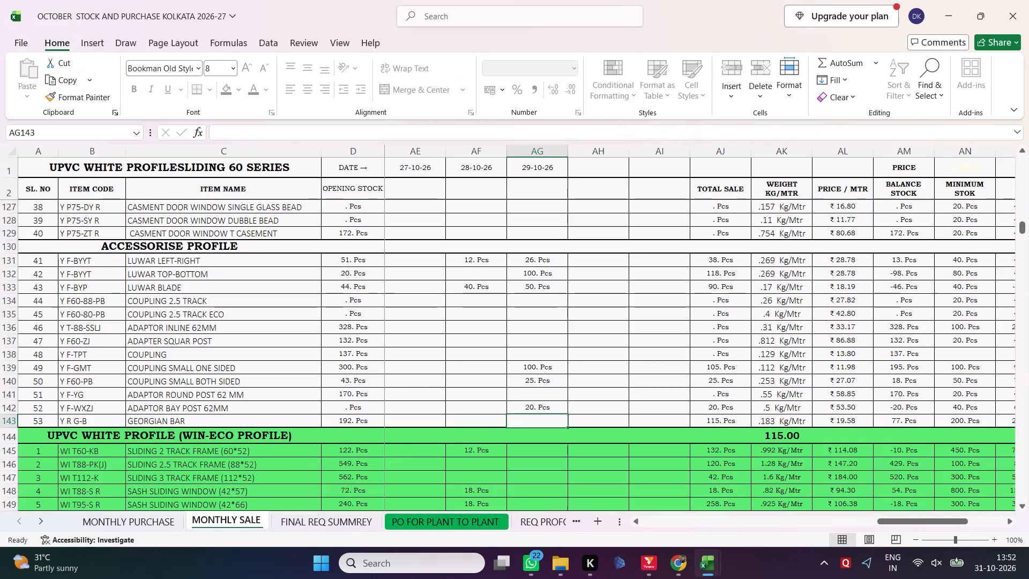
key(Up)
key(Up)
key(Up)
key(Down)
key(Escape)
key(Down)
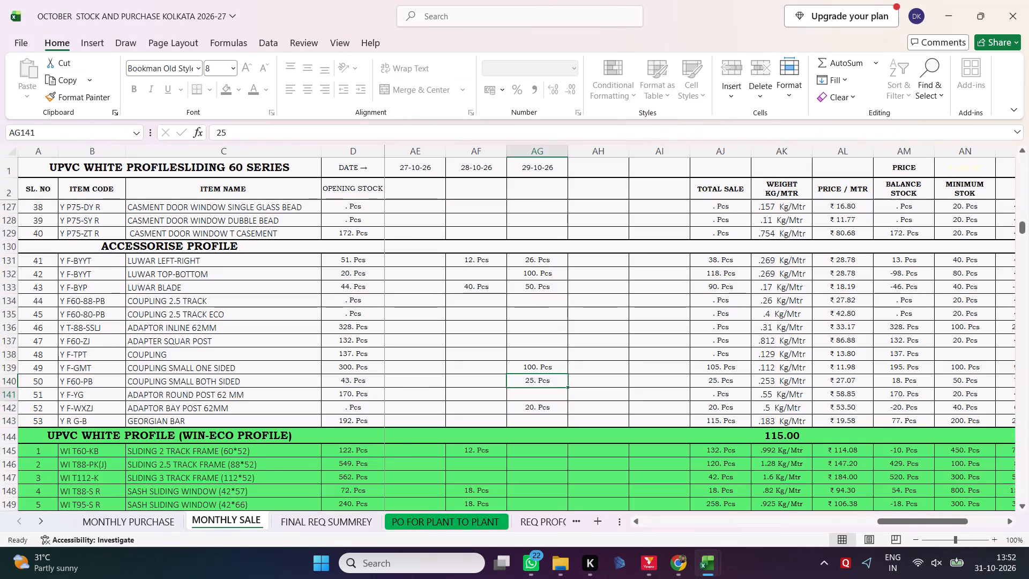
key(alt+Tab)
key(alt+Tab)
text(10)
key(Return)
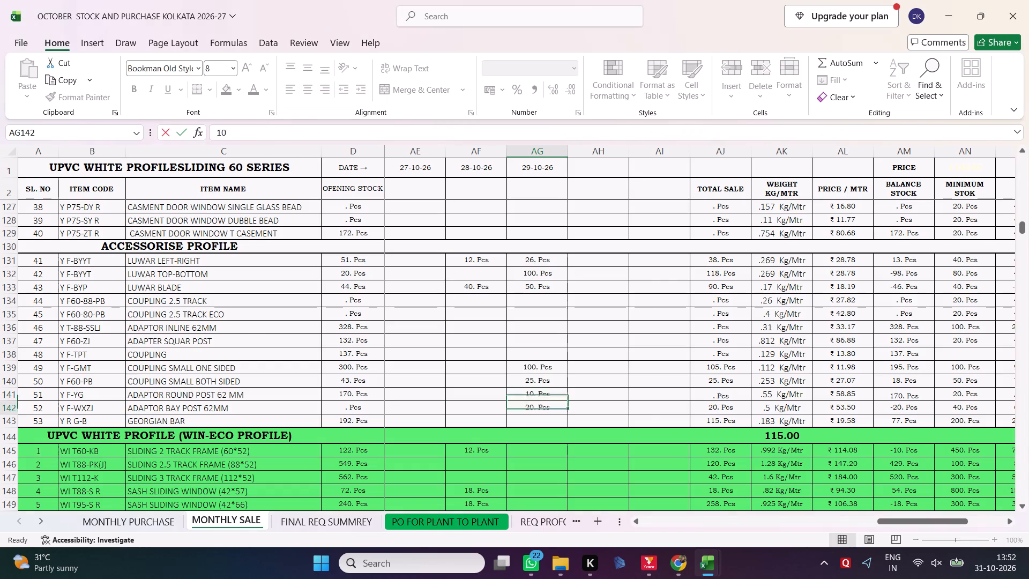
Enter 300 as the 29-10-26 sale for the Y R G-B georgian bar, following the godown summary.
key(alt+Tab)
key(Down)
key(alt+Tab)
key(Down)
key(Down)
key(Up)
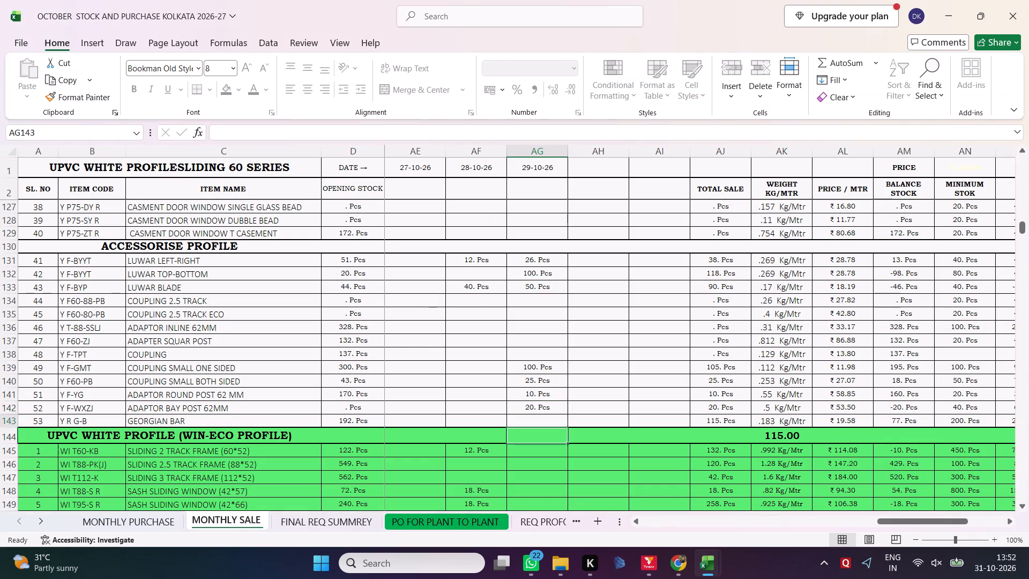
key(alt+Tab)
key(alt+Tab)
text(3000)
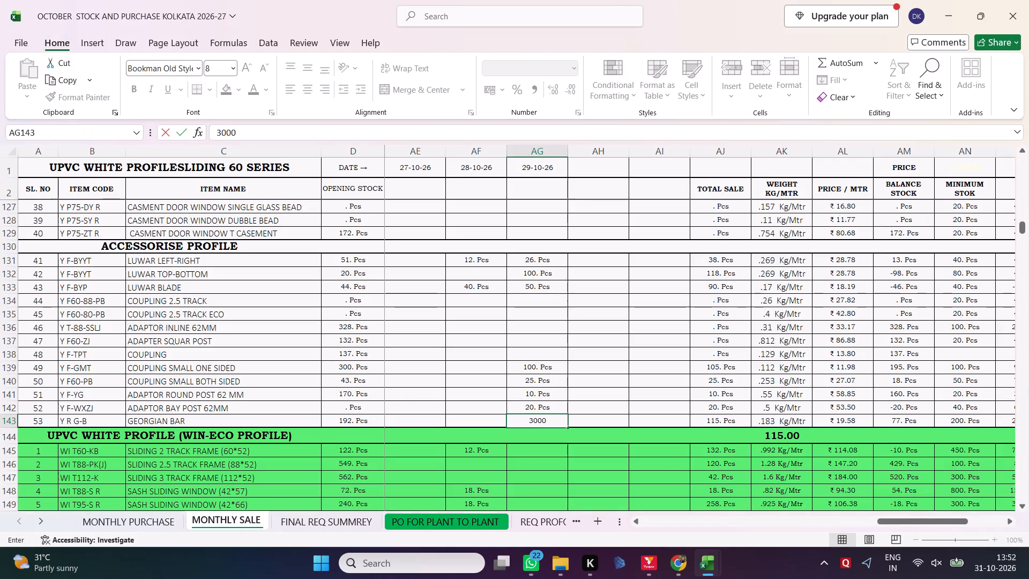
key(BackSpace)
key(Return)
Enter 300 as the 29-10-26 sale for the Y P50-MB(I) door panel in the casement series, matching the godown summary.
key(alt+Tab)
key(Down)
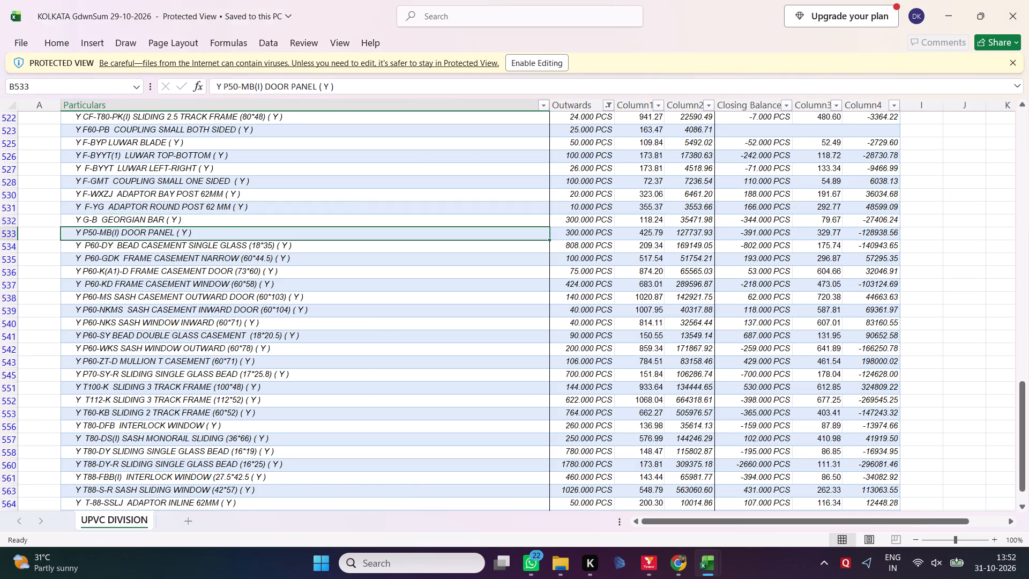
key(alt+Tab)
key(Up)
key(Up)
key(Up)
key(Up)
key(Up)
key(Up)
key(Up)
key(Up)
key(Up)
key(Up)
key(Up)
key(Up)
key(Up)
key(Up)
key(Up)
key(Up)
key(Up)
key(Up)
key(Up)
key(Up)
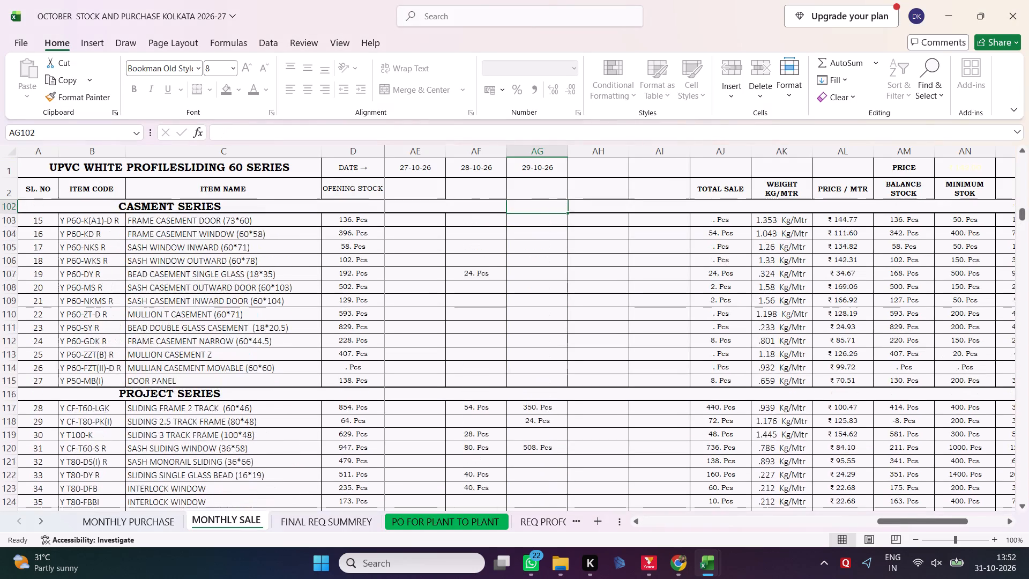
key(Down)
key(Down)
key(Down)
key(Down)
key(Down)
key(Down)
key(Down)
key(Down)
key(Down)
key(Down)
key(Down)
key(Down)
key(Down)
key(alt+Tab)
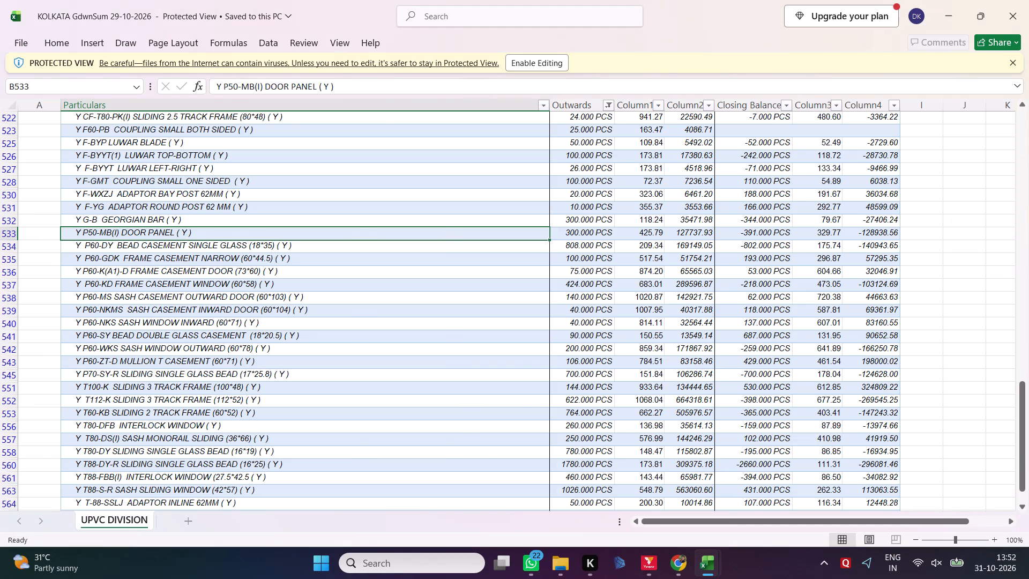
key(alt+Tab)
text(300)
key(Return)
Enter 806 as the 29-10-26 sale for Y P60-DY R bead casement single glass (18*35) in the casement series.
key(alt+Tab)
key(Down)
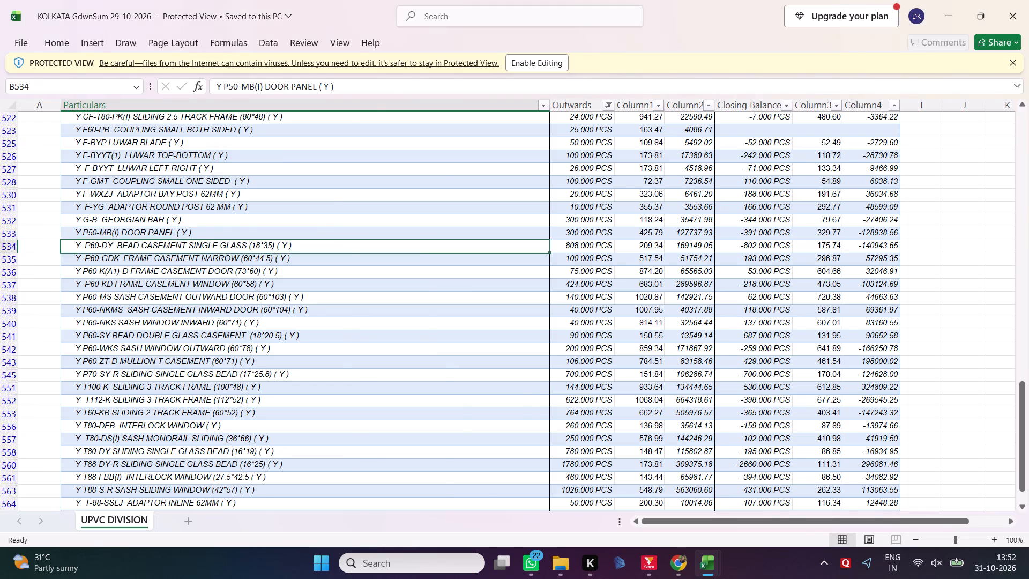
key(alt+Tab)
key(Up)
key(Up)
key(Up)
key(Up)
key(Up)
key(Up)
key(Up)
key(Up)
key(Up)
key(alt+Tab)
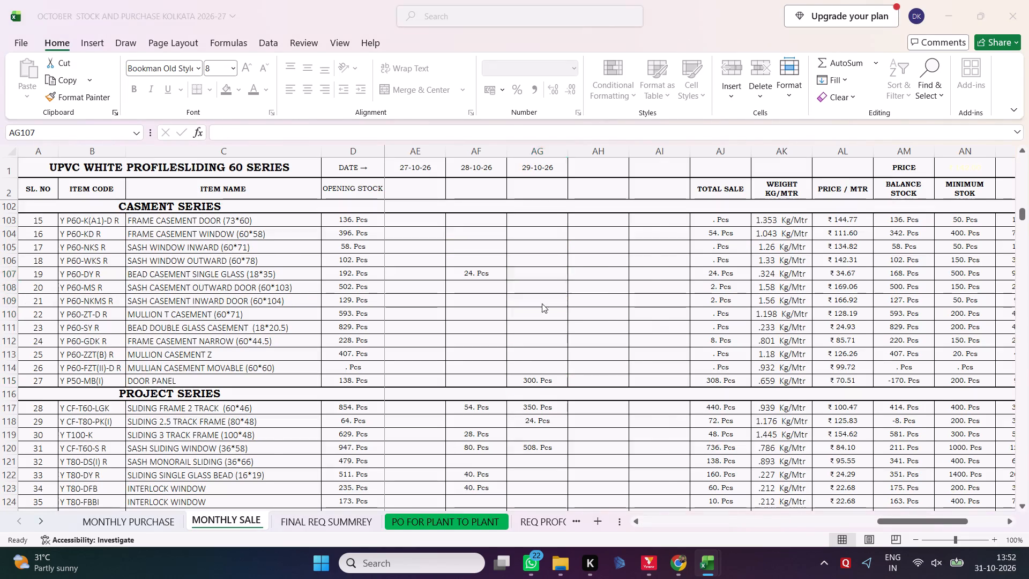
key(alt+Tab)
text(806)
key(Return)
Enter 100 as the 29-10-26 sale for Y P60-GDK R frame casement narrow (60*44.5), matching the godown summary.
key(alt+Tab)
key(Down)
key(alt+Tab)
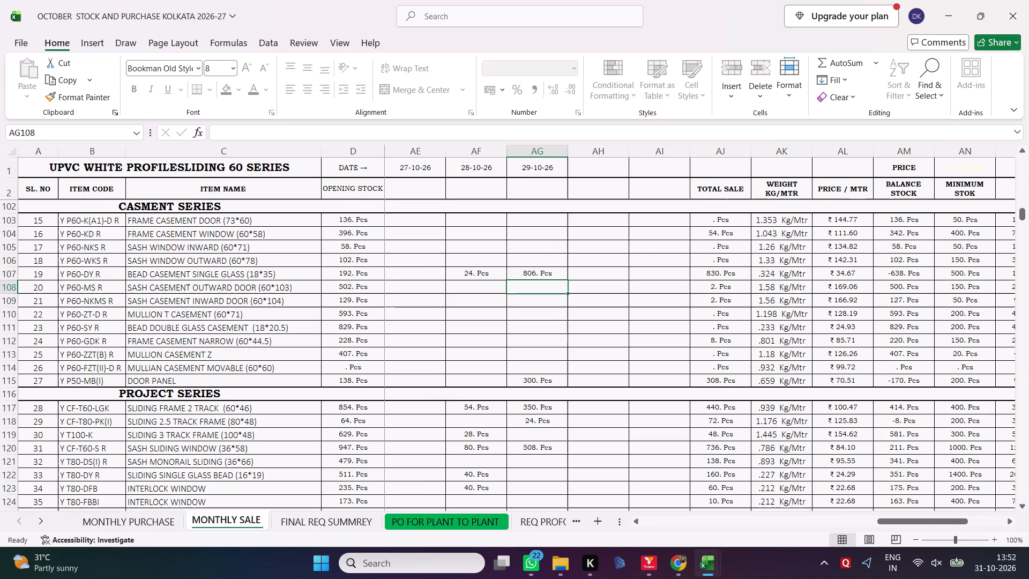
key(Down)
key(Down)
key(Down)
key(Down)
key(alt+Tab)
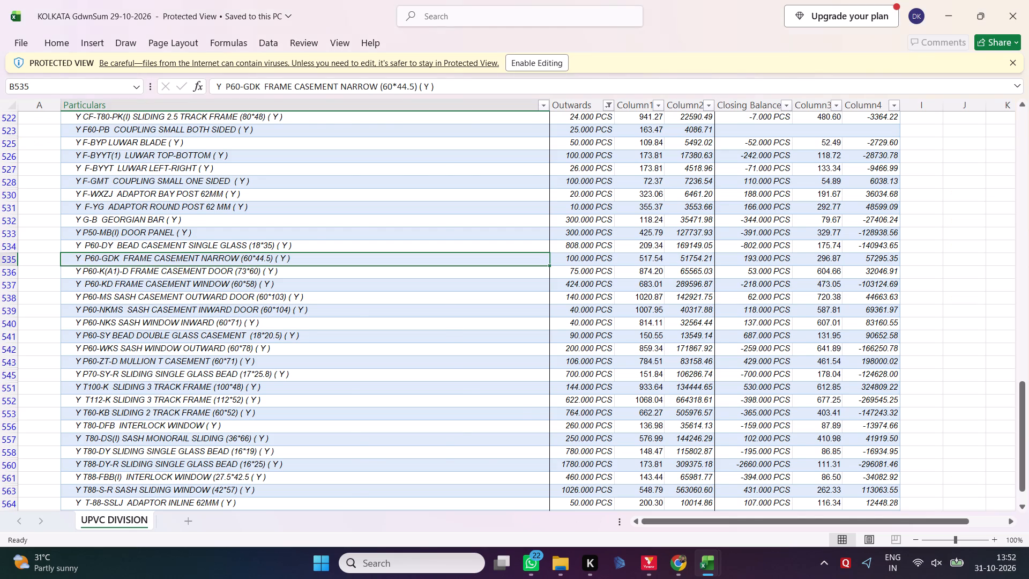
key(alt+Tab)
text(100)
key(Return)
Enter 75 as the 29-10-26 sale for Y P60-K(A1)-D R frame casement door (73*60), following the godown summary.
key(alt+Tab)
key(Down)
key(alt+Tab)
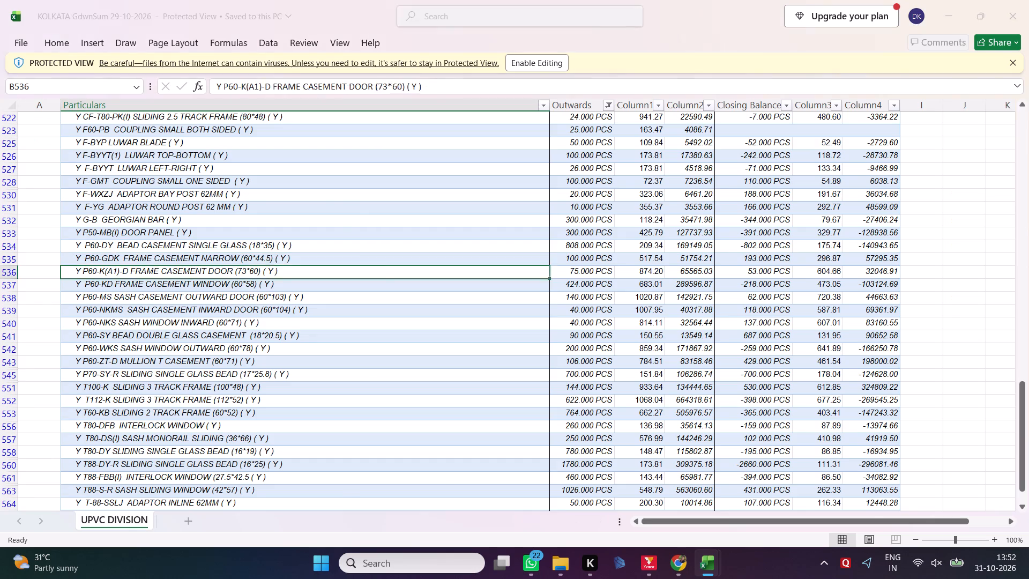
key(Up)
key(Up)
key(Up)
key(Up)
key(Up)
key(Up)
key(Up)
key(Up)
key(Up)
key(Up)
key(alt+Tab)
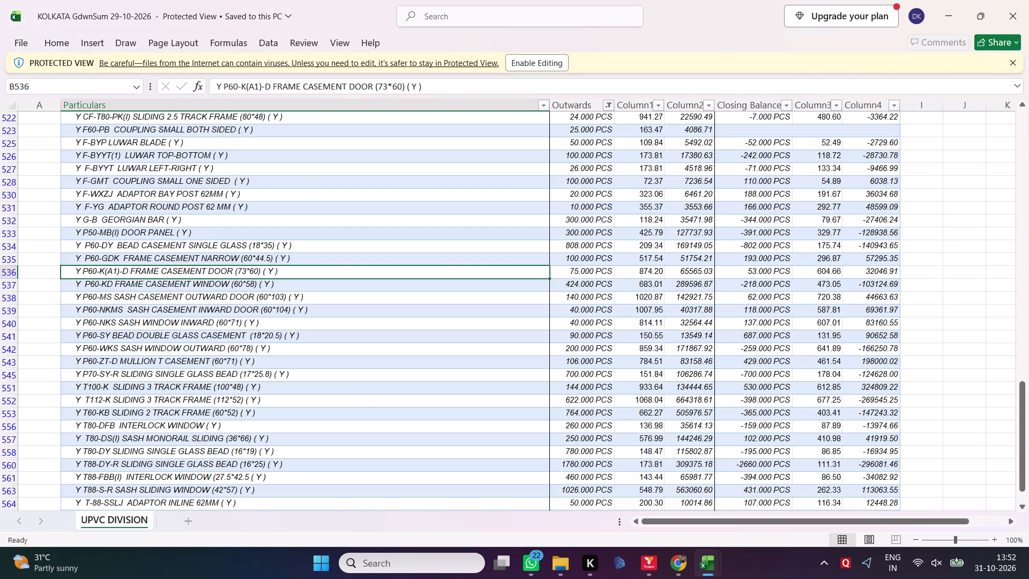
key(alt+Tab)
text(75)
key(Return)
Enter 424 as the 29-10-26 sale for Y P60-KD R frame casement window (60*58), matching the godown summary's outward quantity.
key(alt+Tab)
key(Down)
key(alt+Tab)
key(alt+Tab)
key(alt+Tab)
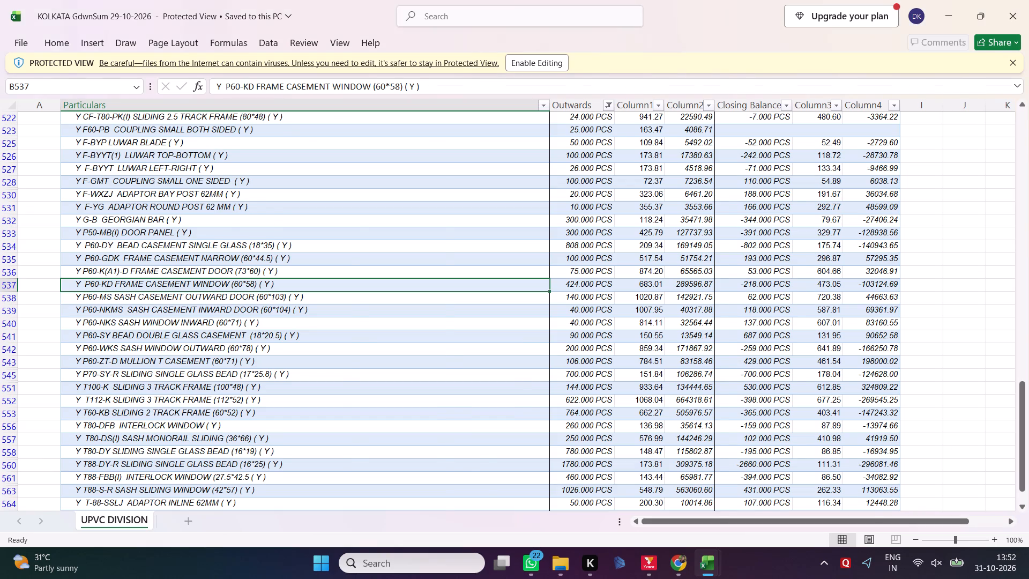
text(424)
key(Return)
Enter 140 as the 29-10-26 sale for Y P60-MS R sash casement outward door (60*103), matching the godown summary.
key(alt+Tab)
key(Down)
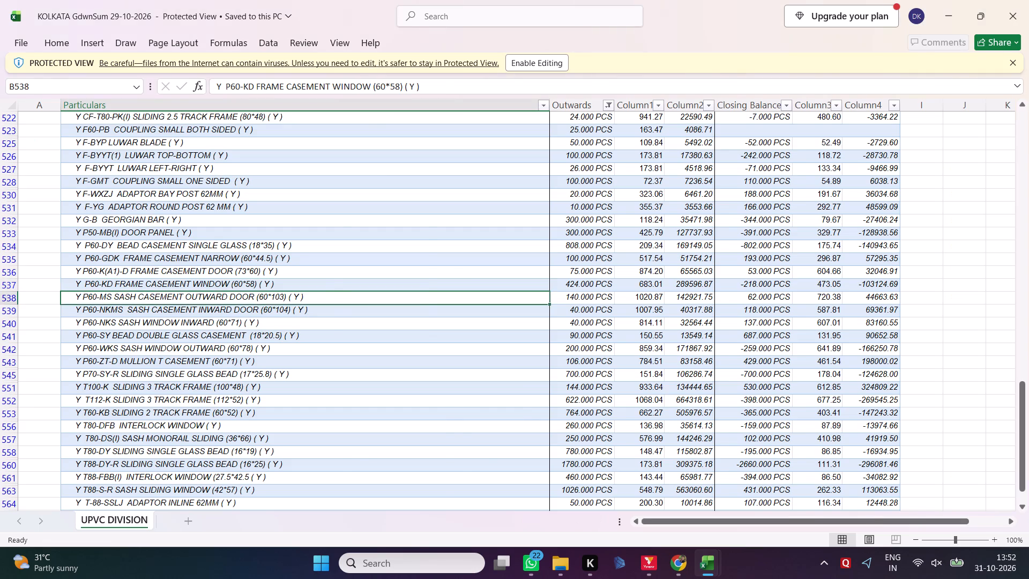
key(alt+Tab)
key(Down)
key(Down)
key(Down)
key(alt+Tab)
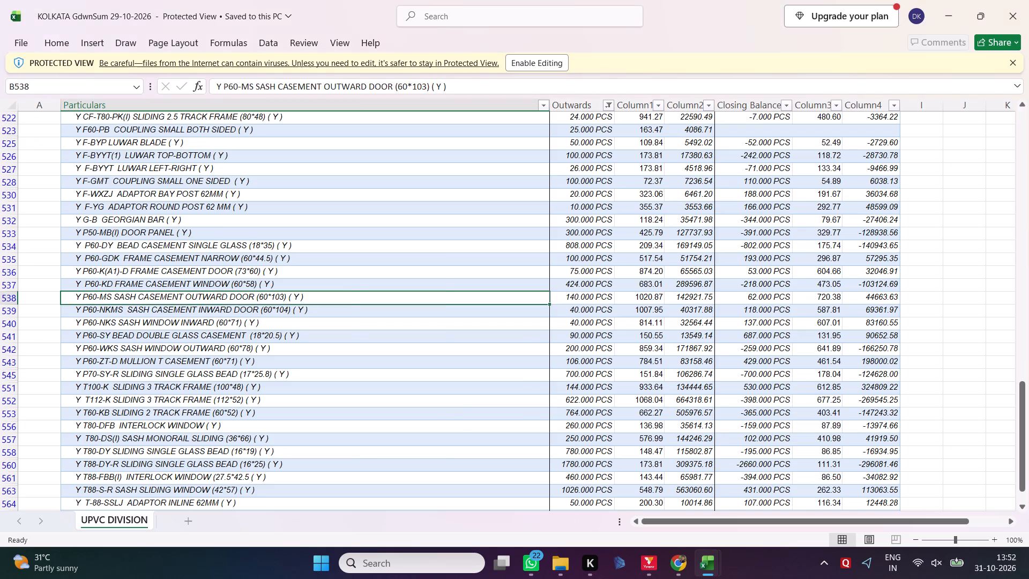
key(alt+Tab)
text(140)
key(Return)
Enter 40 as the 29-10-26 sale for Y P60-NKMS R sash casement inward door (60*104), following the godown summary.
key(alt+Tab)
key(Down)
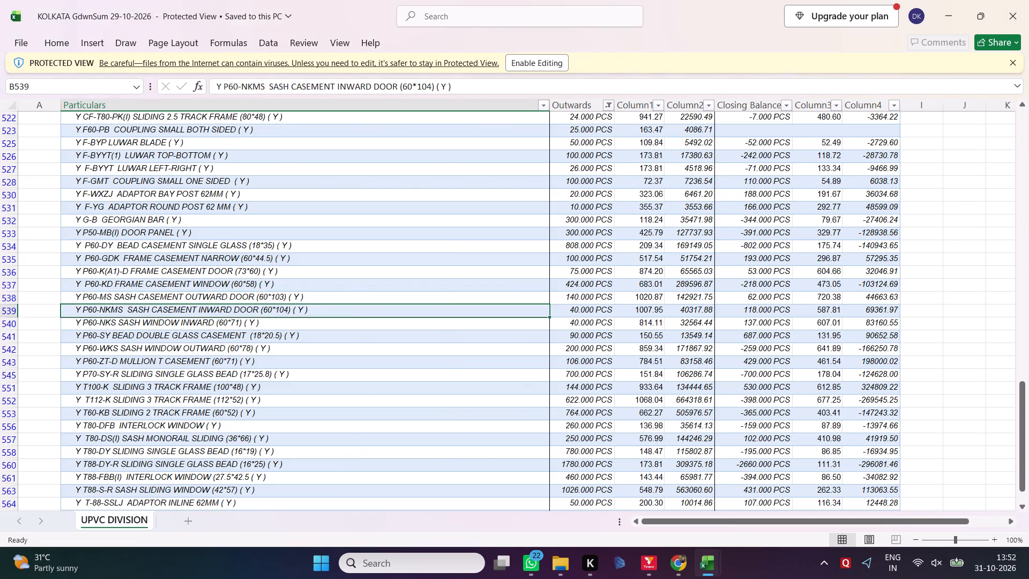
key(alt+Tab)
key(Up)
key(Down)
key(Down)
key(Up)
key(alt+Tab)
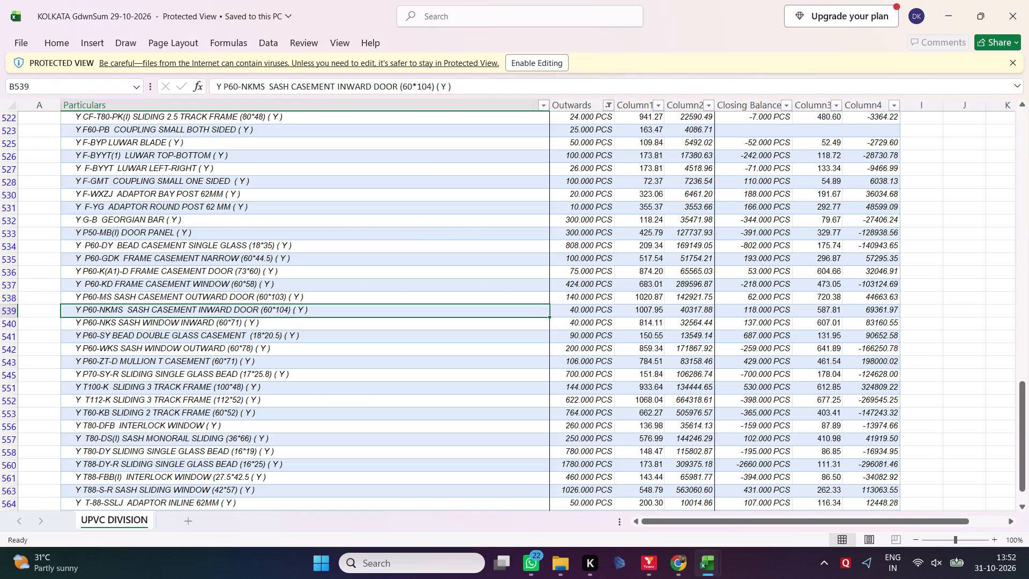
key(alt+Tab)
text(40)
key(Return)
Enter 40 as the 29-10-26 sale for Y P60-NKS R sash window inward (60*71), matching the godown summary.
key(alt+Tab)
key(Down)
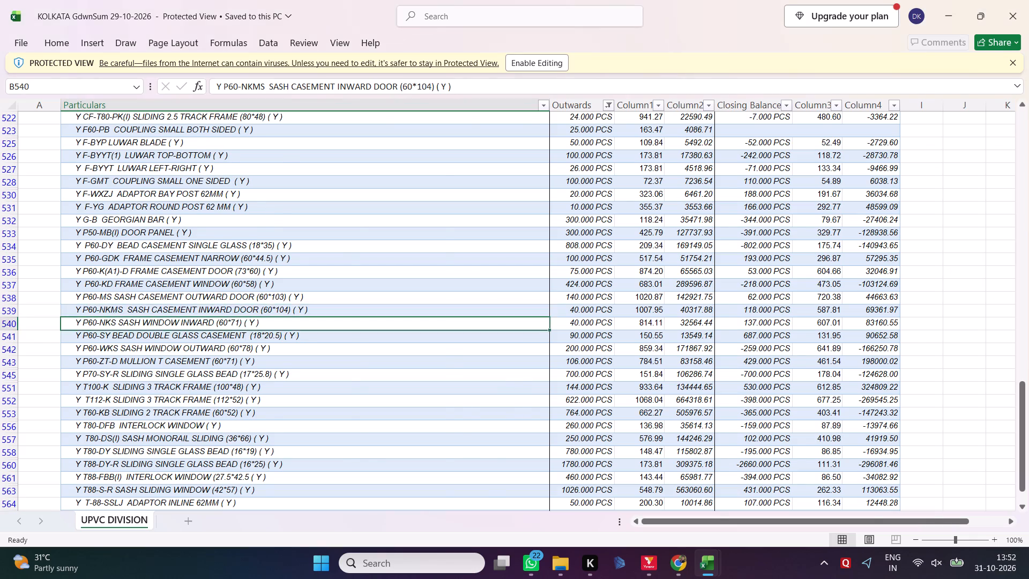
key(alt+Tab)
key(Up)
key(Up)
key(Up)
key(Up)
key(Up)
key(alt+Tab)
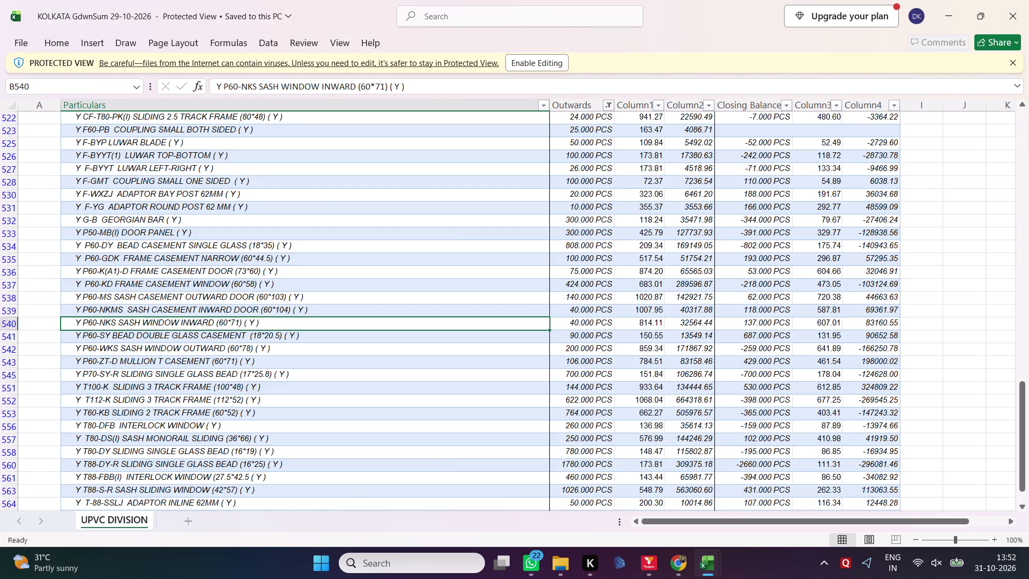
key(alt+Tab)
text(40)
key(Return)
Enter 90 as the 29-10-26 sale for Y P60-SY R bead double glass casement (18*20.5), following the godown summary.
key(alt+Tab)
key(Down)
key(alt+Tab)
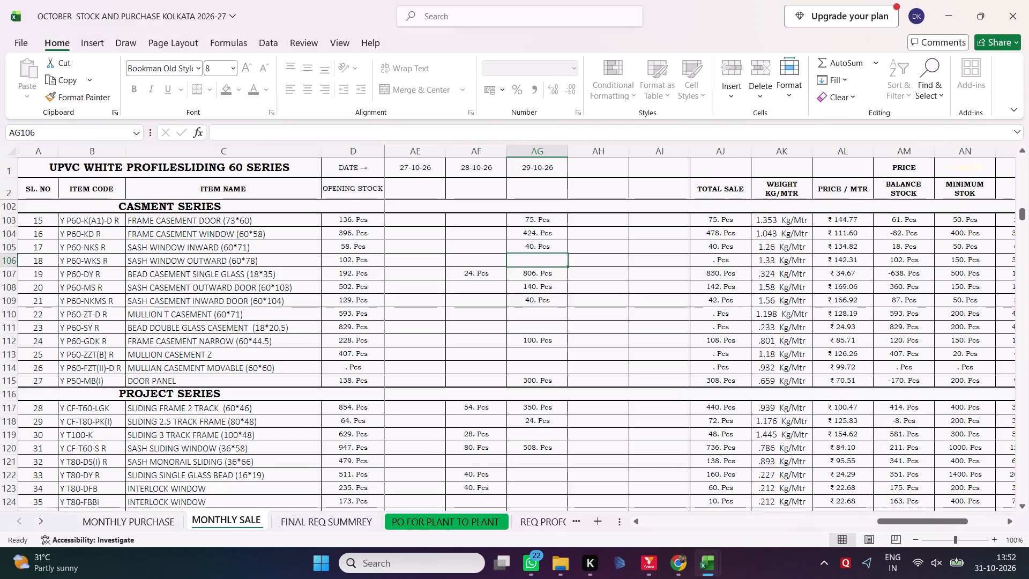
key(Down)
key(Down)
key(Down)
key(Down)
key(Down)
key(alt+Tab)
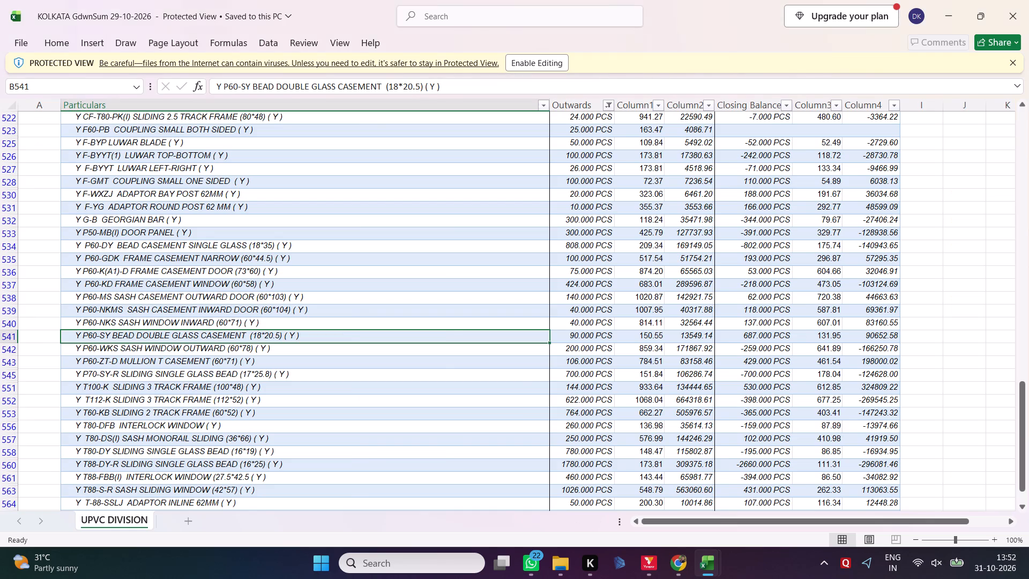
key(alt+Tab)
text(90)
key(Return)
Enter 200 as the 29-10-26 sale for Y P60-WKS R sash window outward (60*78), matching the godown summary.
key(alt+Tab)
key(Down)
key(alt+Tab)
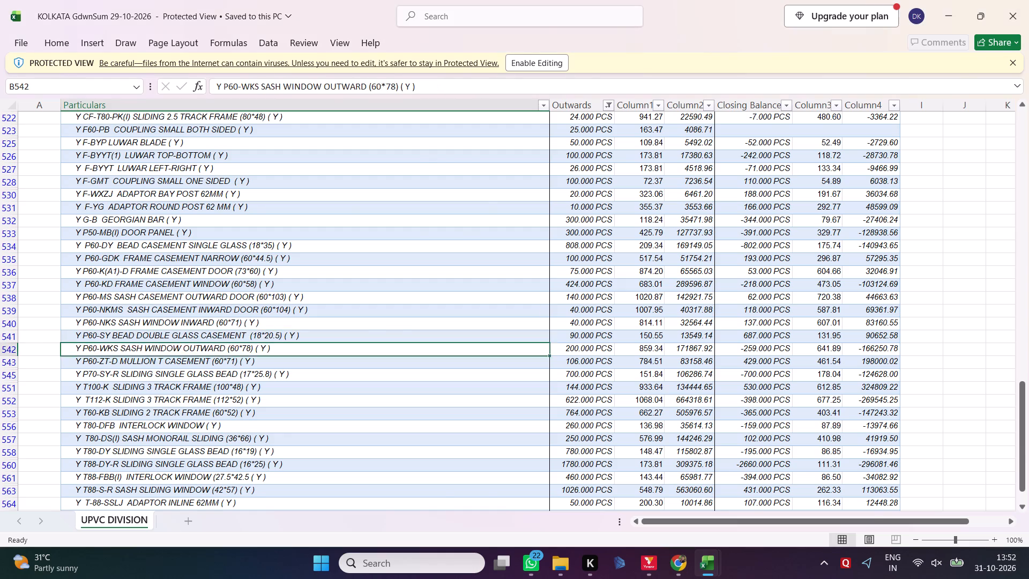
key(Up)
key(Up)
key(Up)
key(Up)
key(Up)
key(Up)
key(alt+Tab)
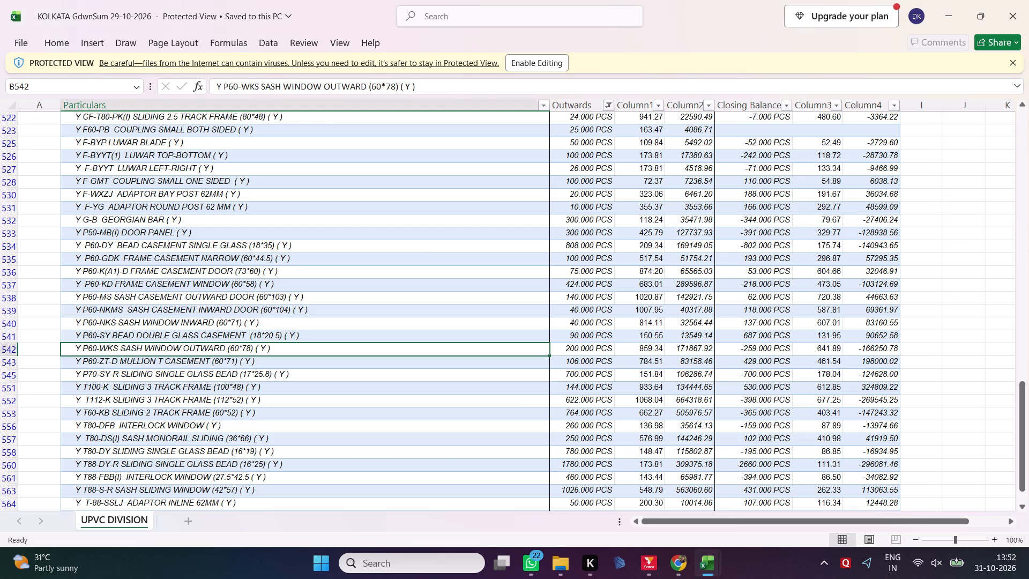
key(alt+Tab)
text(200)
key(Return)
Enter 106 as the 29-10-26 sale for Y P60-ZT-D R mullion T casement (60*71), following the godown summary.
key(alt+Tab)
key(Down)
key(alt+Tab)
key(Down)
key(Down)
key(Down)
key(alt+Tab)
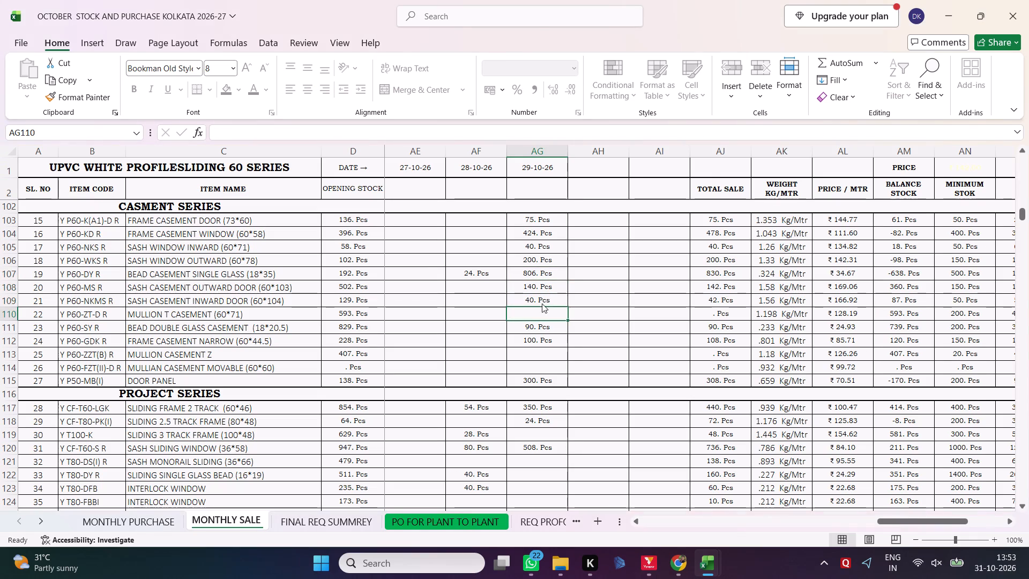
key(alt+Tab)
text(106)
key(Return)
Enter 700 as the 29-10-26 sale for Y P70-SY R sliding single glass bead (17*25.8), above the casement series.
key(alt+Tab)
key(Down)
key(alt+Tab)
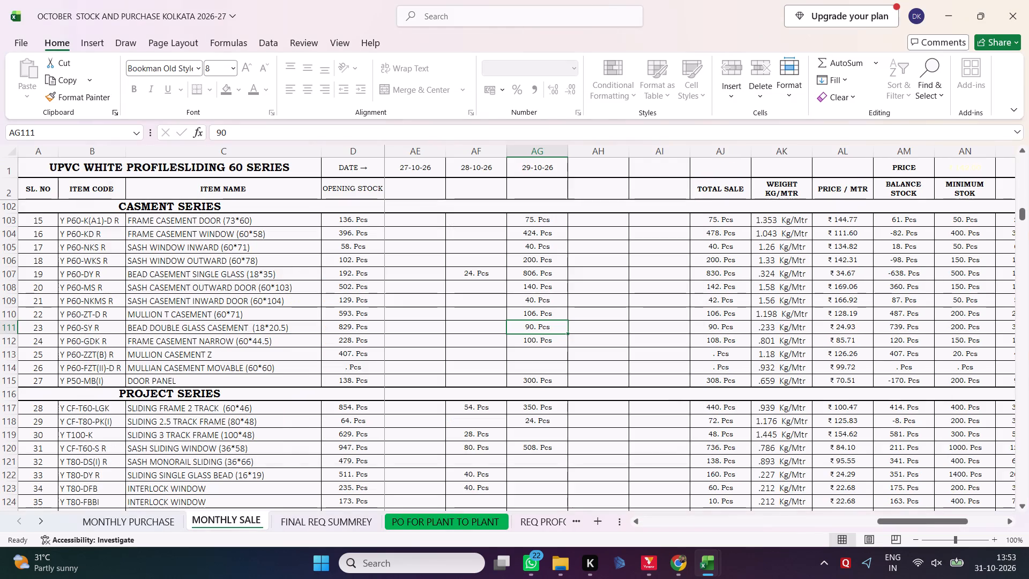
key(alt+Tab)
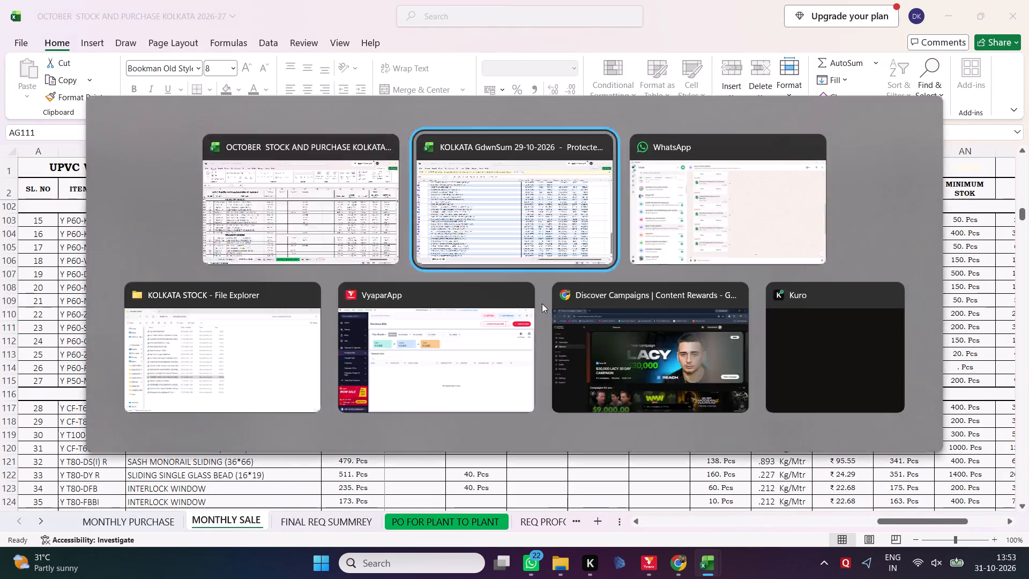
key(alt+Tab)
key(Up)
key(Up)
key(Up)
key(Up)
key(Up)
key(Up)
key(Up)
key(Up)
key(Up)
key(Up)
key(Up)
key(Up)
key(Up)
key(Up)
key(Up)
key(Up)
key(Up)
key(Up)
key(Up)
key(Up)
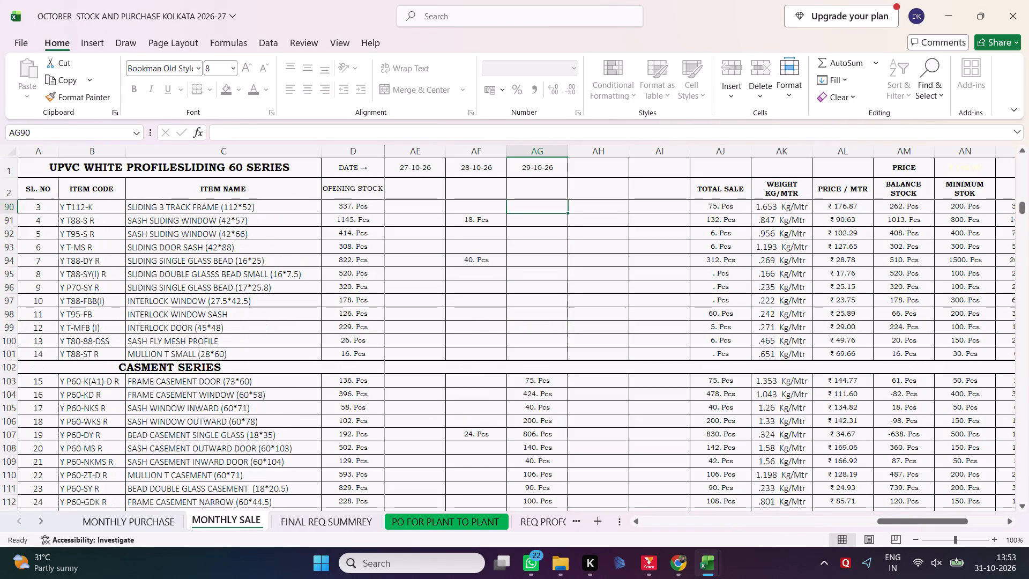
key(Down)
key(Down)
key(Down)
key(Down)
key(Down)
key(Down)
key(Down)
key(Down)
key(Up)
key(Up)
key(alt+Tab)
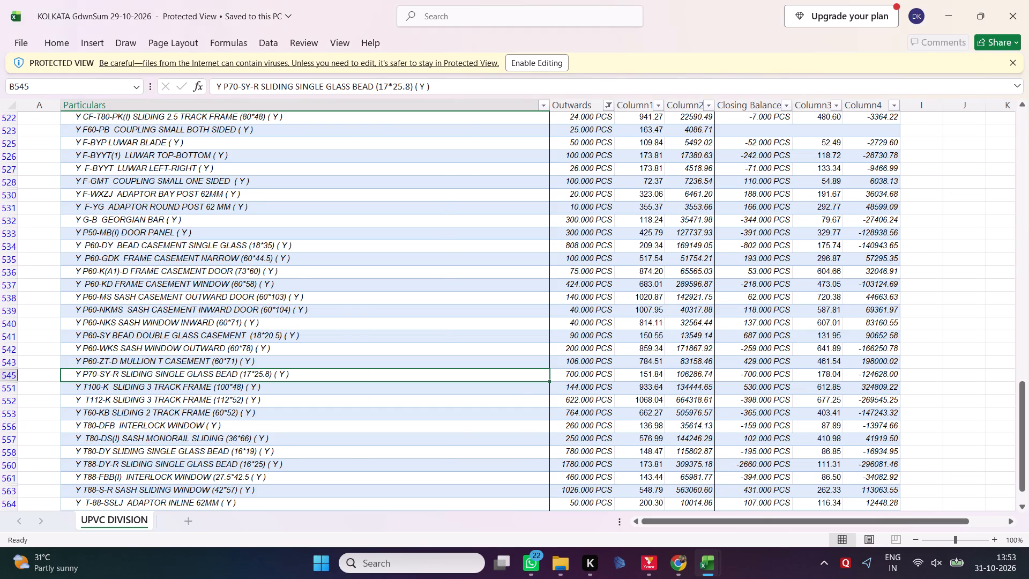
key(alt+Tab)
text(700)
key(Return)
Enter 144 as the 29-10-26 sale for Y T100-K sliding 3 track frame (100*48) in the project series.
key(alt+Tab)
key(Down)
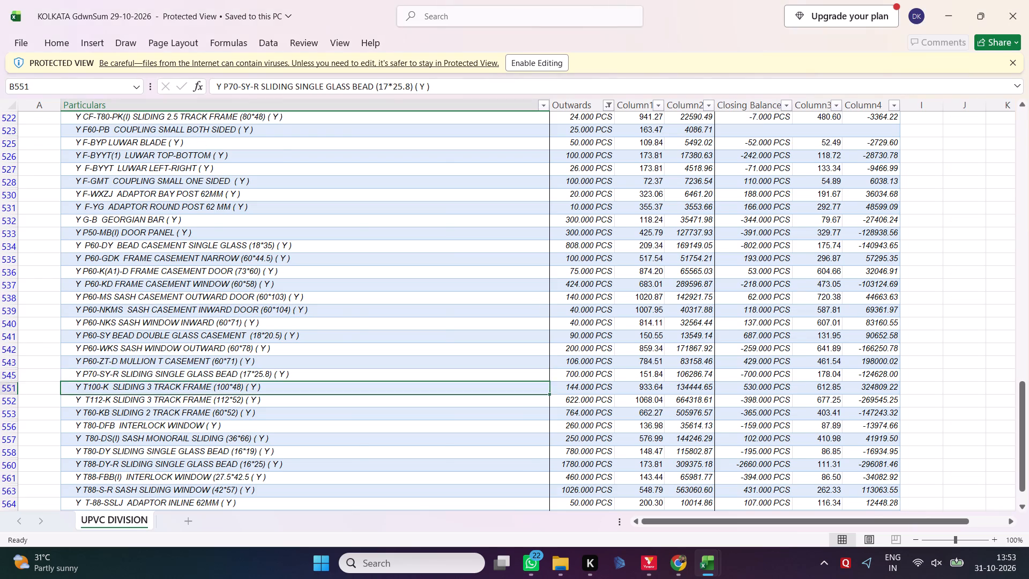
key(alt+Tab)
key(Down)
key(Down)
key(Down)
key(Down)
key(Down)
key(Down)
key(Down)
key(Down)
key(Down)
key(Down)
key(Down)
key(Down)
key(Down)
key(Down)
key(Down)
key(Down)
key(Down)
key(Down)
key(Down)
key(Down)
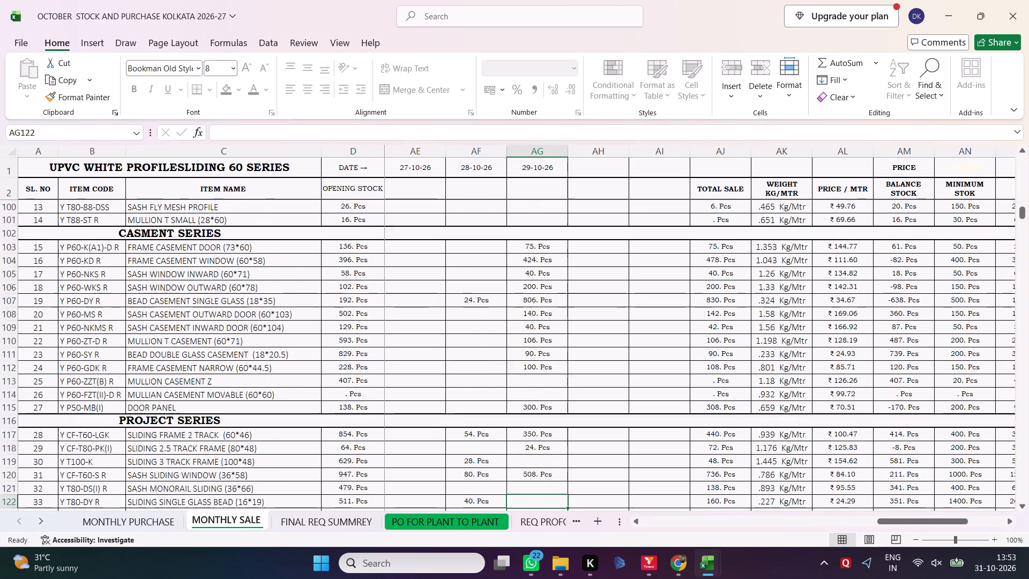
key(Up)
key(Up)
key(Up)
key(Up)
key(Up)
key(Up)
key(Up)
key(alt+Tab)
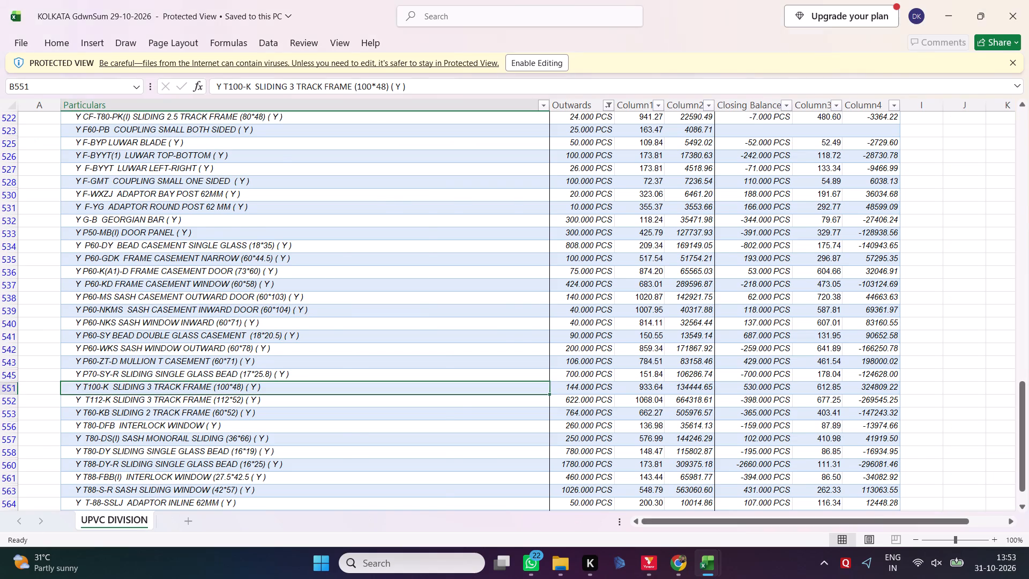
key(alt+Tab)
text(144)
key(Return)
Enter 622 as the 29-10-26 sale for Y T112-K sliding 3 track frame (112*52) in the Y series profiles, matching the godown summary.
key(alt+Tab)
key(Down)
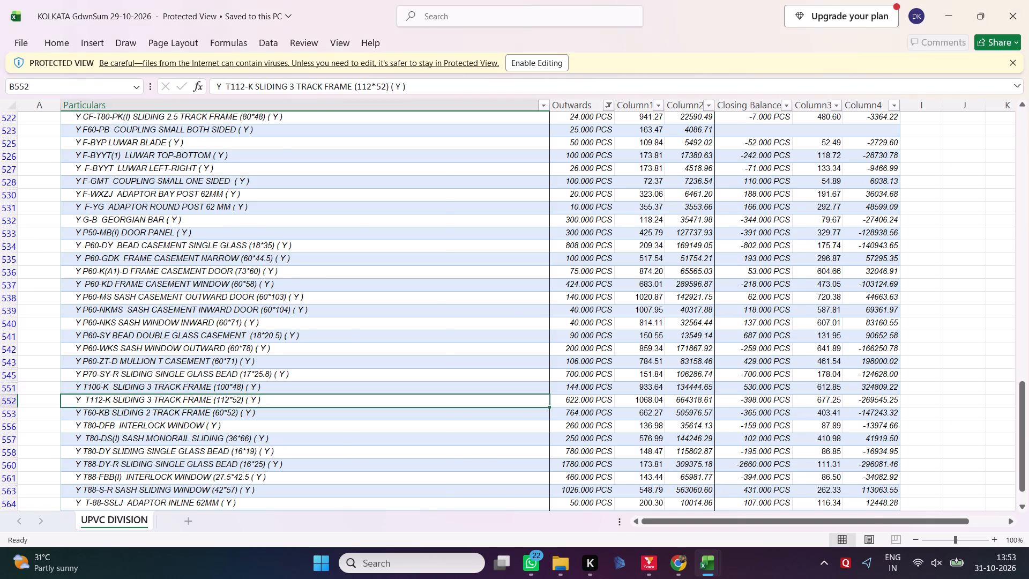
key(alt+Tab)
key(Up)
key(Up)
key(Up)
key(Up)
key(Up)
key(Up)
key(Up)
key(Up)
key(Up)
key(Up)
key(Up)
key(Up)
key(Up)
key(Up)
key(Up)
key(Up)
key(Up)
key(Up)
key(Up)
key(Up)
key(Up)
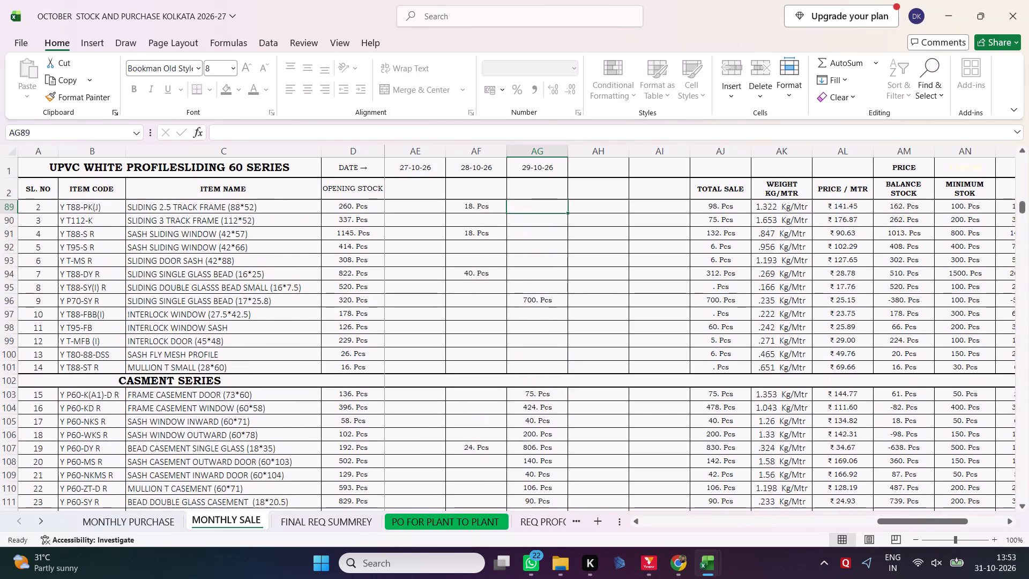
key(Up)
key(Up)
key(Up)
key(Down)
key(Down)
key(Down)
key(Down)
key(alt+Tab)
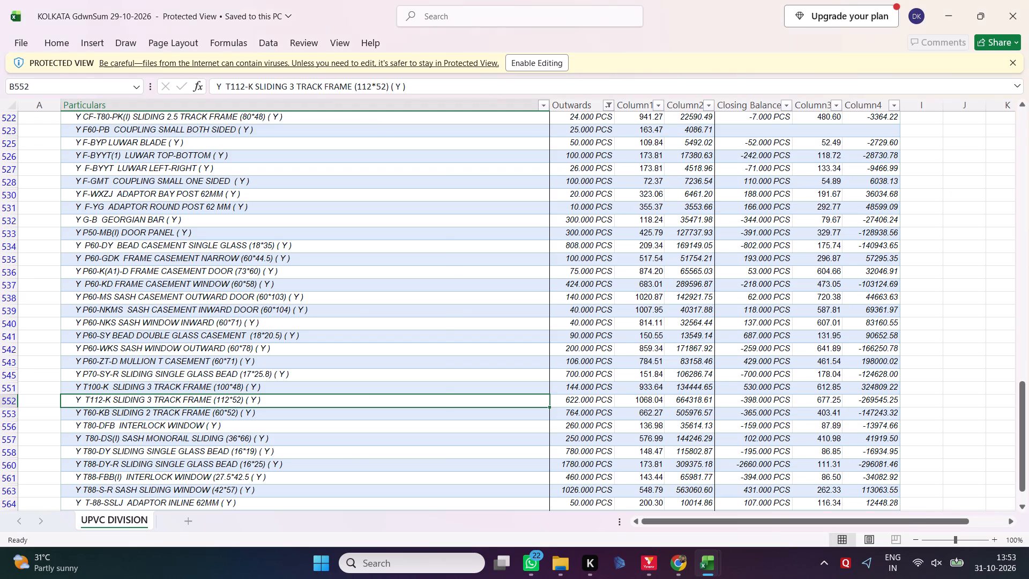
key(alt+Tab)
text(622)
key(Return)
Enter 764 as the 29-10-26 sale for Y T60-KB sliding 2 track frame (60*52), following the godown summary.
key(alt+Tab)
key(Down)
key(alt+Tab)
key(Up)
key(Up)
key(alt+Tab)
key(alt+Tab)
key(Up)
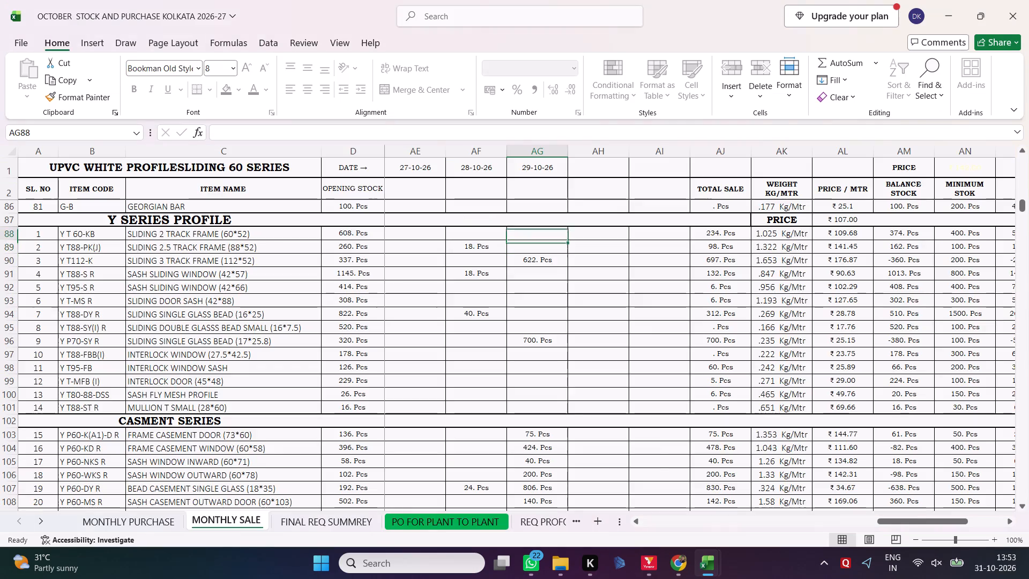
key(alt+Tab)
key(alt+Tab)
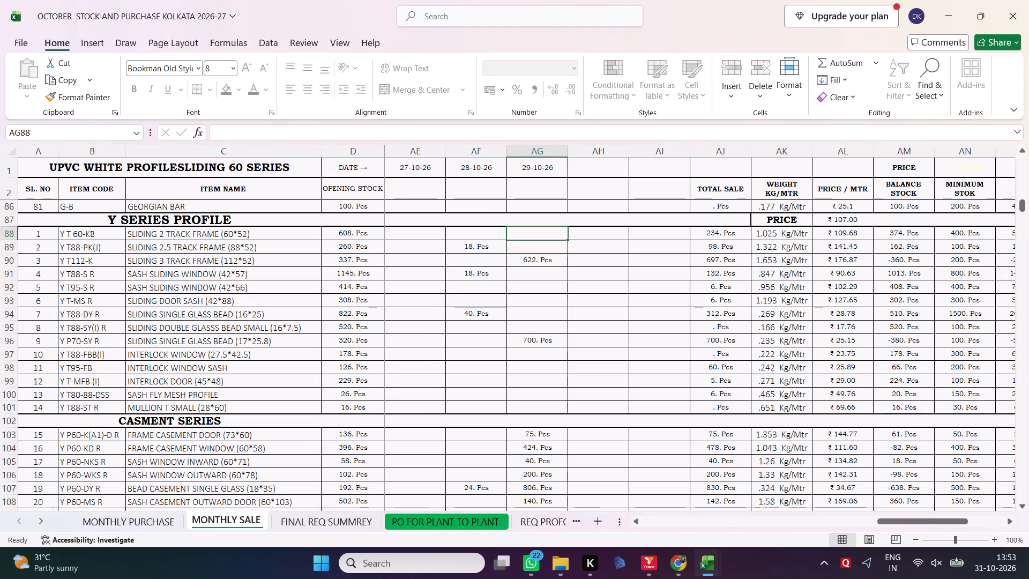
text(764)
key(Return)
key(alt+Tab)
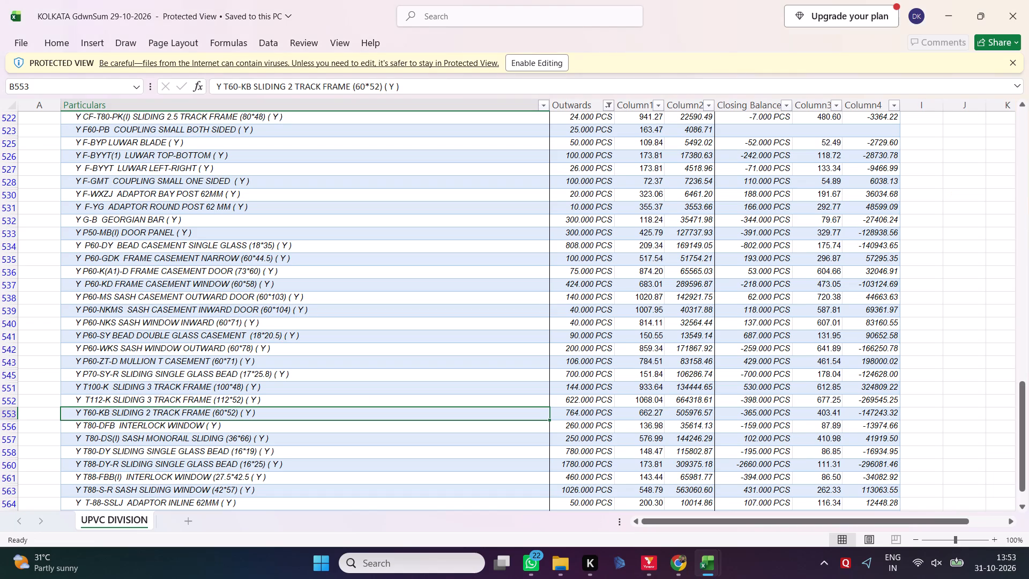
Check the 29-10-26 column for the UPVC white sliding 60 series in the monthly sale sheet, returning to the godown summary.
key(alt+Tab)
scroll(683, 331, left, 1)
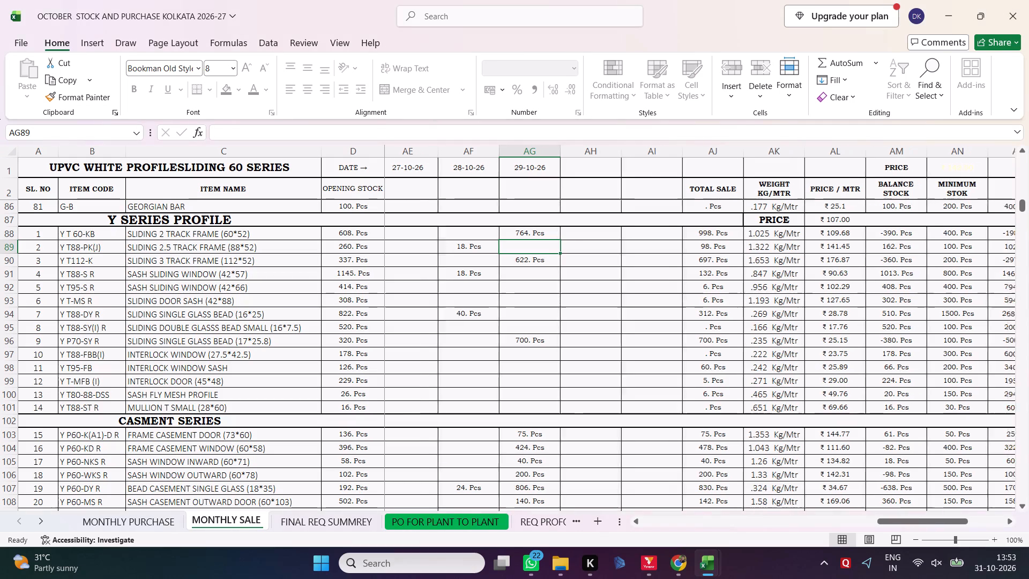
scroll(683, 331, left, 1)
scroll(683, 331, up, 6)
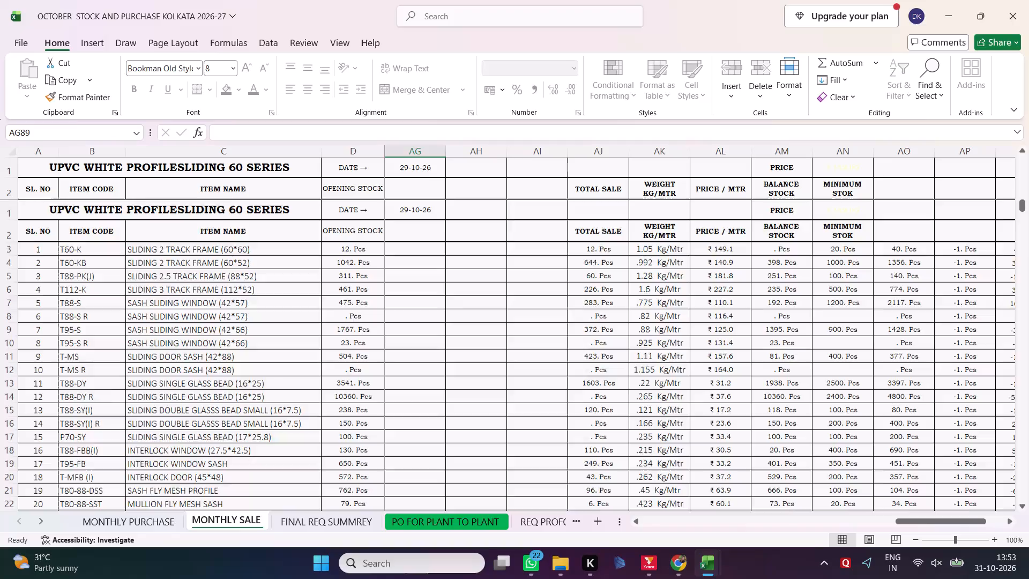
scroll(683, 331, down, 1)
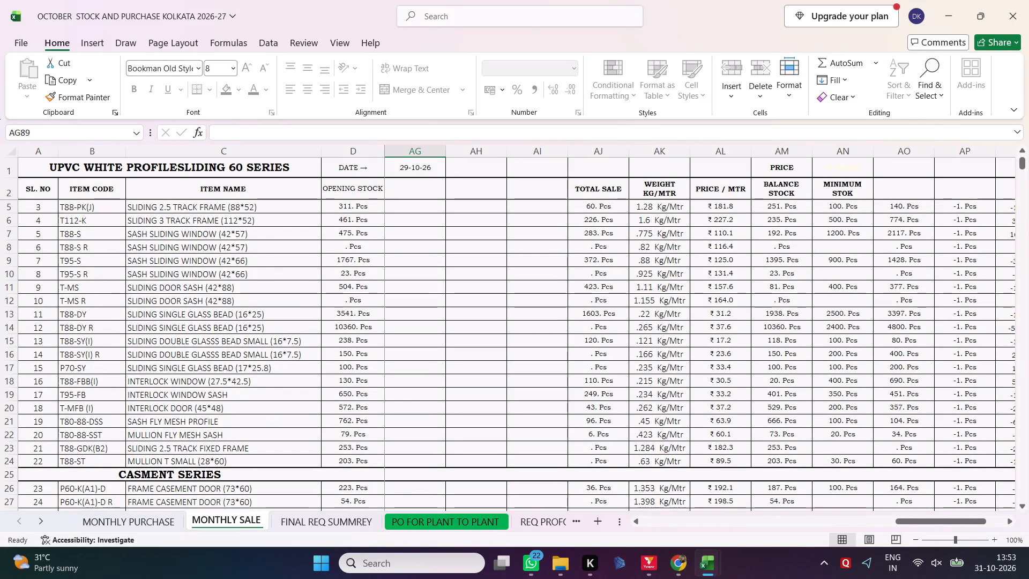
key(alt+Tab)
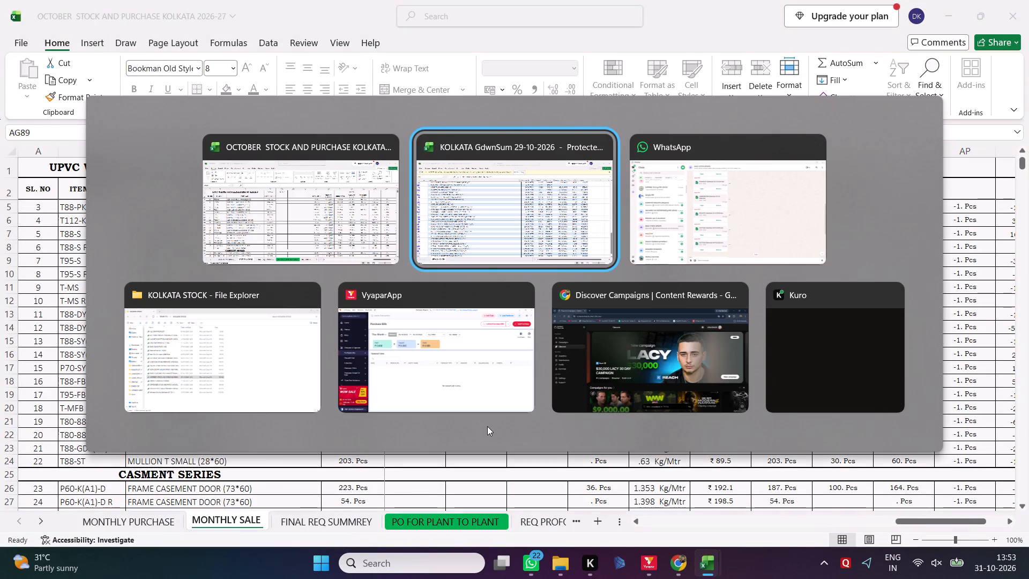
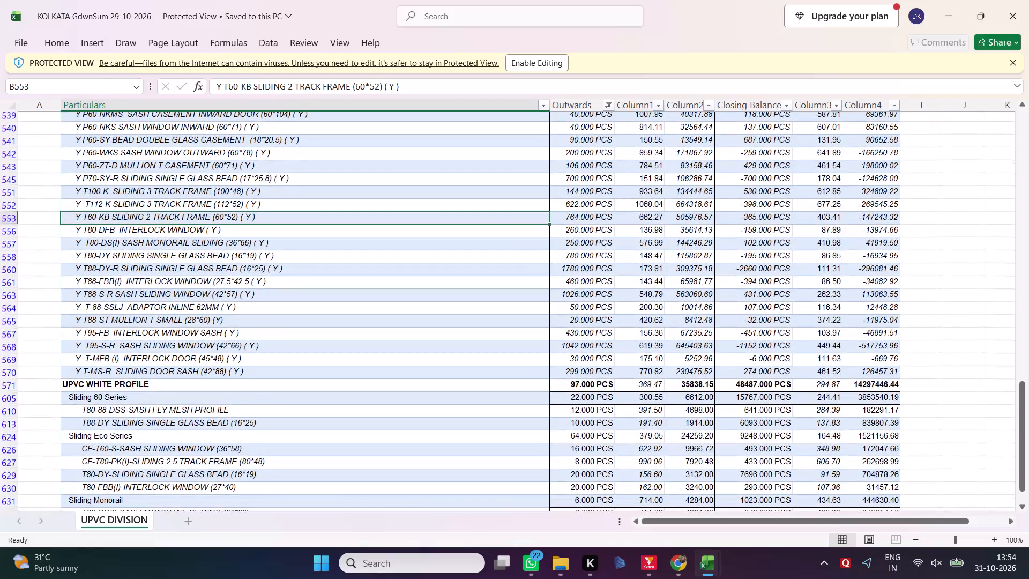
Check the 29-10-26 sale column across the first Y series sliding rows and the accessories profile rows against the godown summary.
key(alt+Tab)
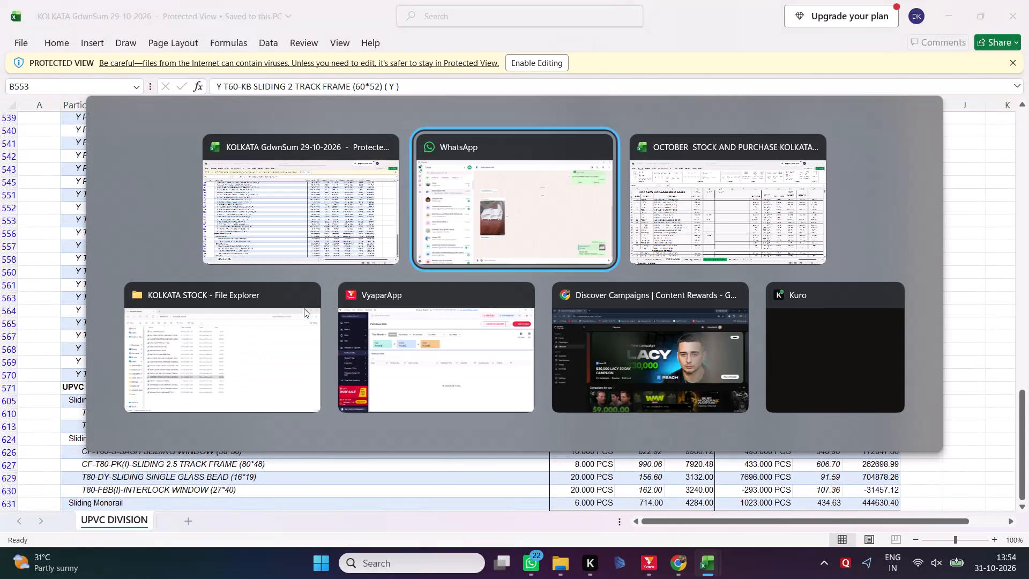
key(alt+Tab)
key(Down)
key(Down)
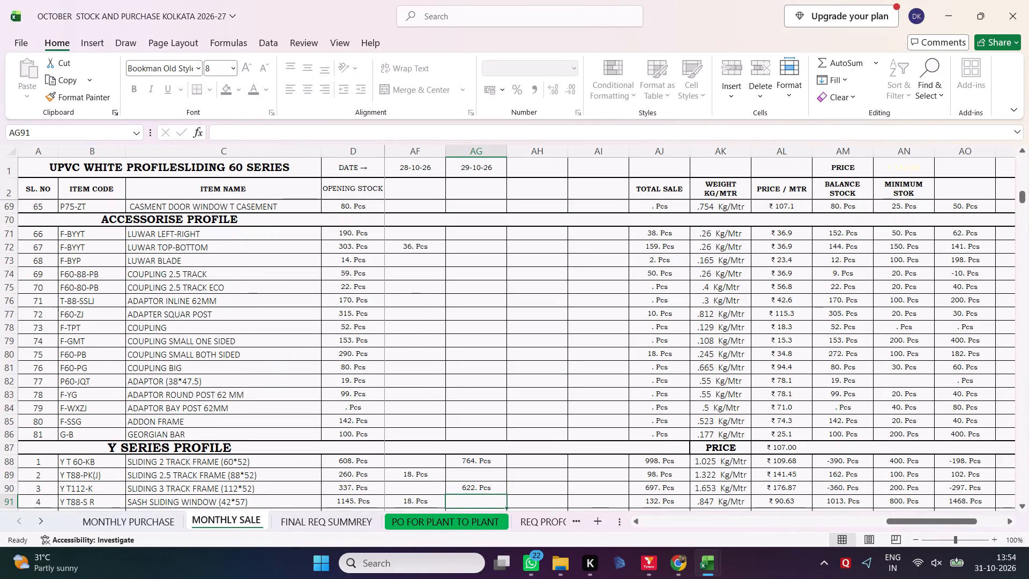
key(Up)
key(Up)
key(Up)
key(Up)
key(Up)
key(Up)
key(Up)
key(Up)
key(Up)
key(Up)
key(Up)
key(Up)
key(Up)
key(Up)
key(Up)
key(Up)
key(Up)
key(Up)
key(Down)
key(Down)
key(Down)
key(Down)
key(Down)
key(Down)
key(Down)
key(Down)
key(Down)
key(Down)
key(Down)
key(Down)
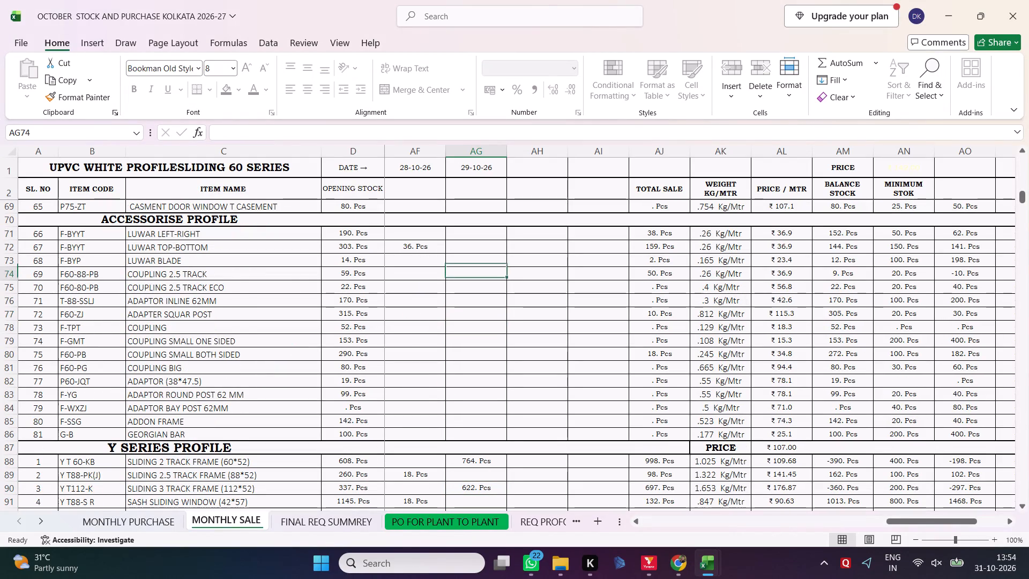
key(Down)
key(Down)
key(Down)
key(alt+Tab)
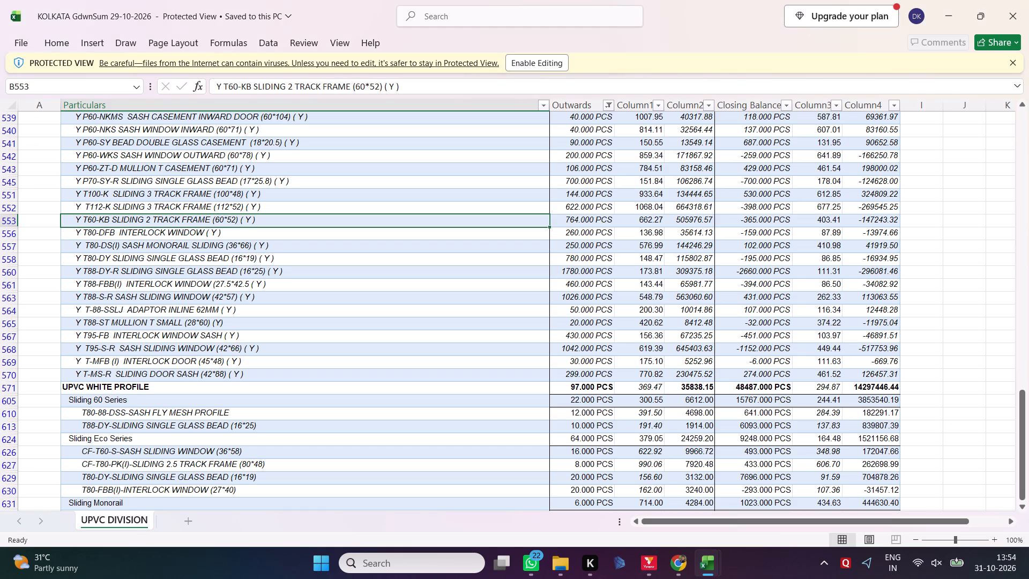
Enter 260 as the 29-10-26 sale for Y T80-DFB interlock window in the project series, following the godown summary.
key(Down)
key(alt+Tab)
key(Down)
key(Down)
key(Down)
key(Down)
key(Down)
key(Down)
key(Down)
key(Down)
key(Down)
key(Down)
key(Down)
key(Down)
key(Down)
key(Down)
key(Down)
key(Down)
key(Down)
key(Down)
key(Down)
key(Down)
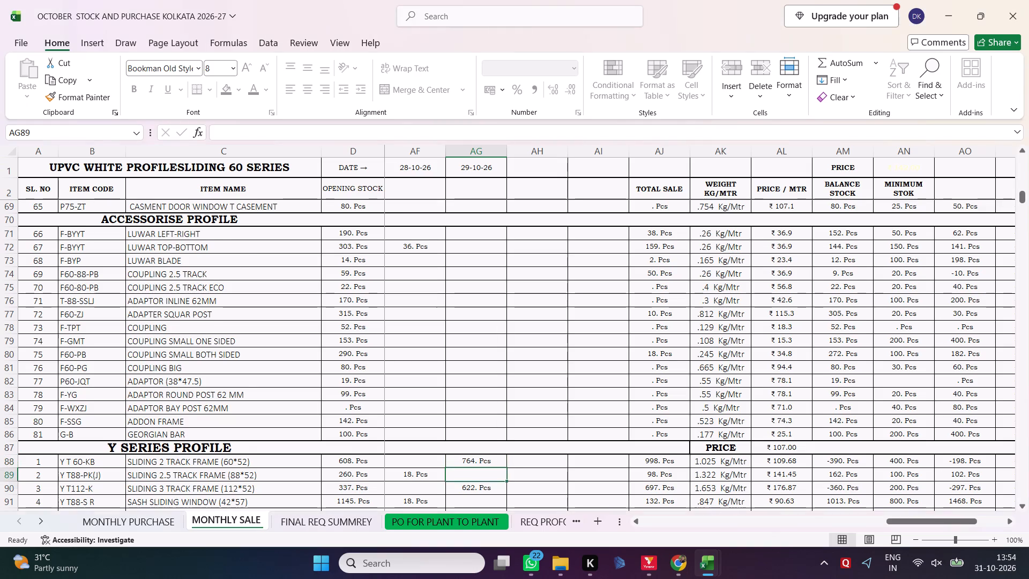
key(Up)
key(Up)
key(Up)
key(Up)
key(Up)
key(Up)
key(Up)
key(Up)
key(Up)
key(Up)
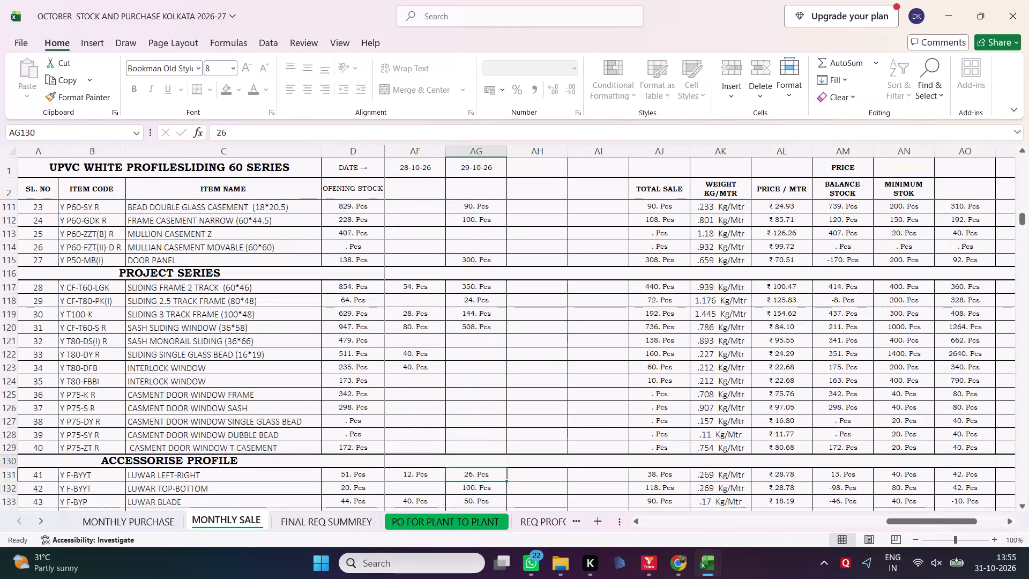
key(alt+Tab)
key(alt+Tab)
text(260)
key(Return)
Enter 250 as the 29-10-26 sale for Y T80-DS(I) R sash monorail sliding (36*66) in the project series.
key(alt+Tab)
key(Down)
key(alt+Tab)
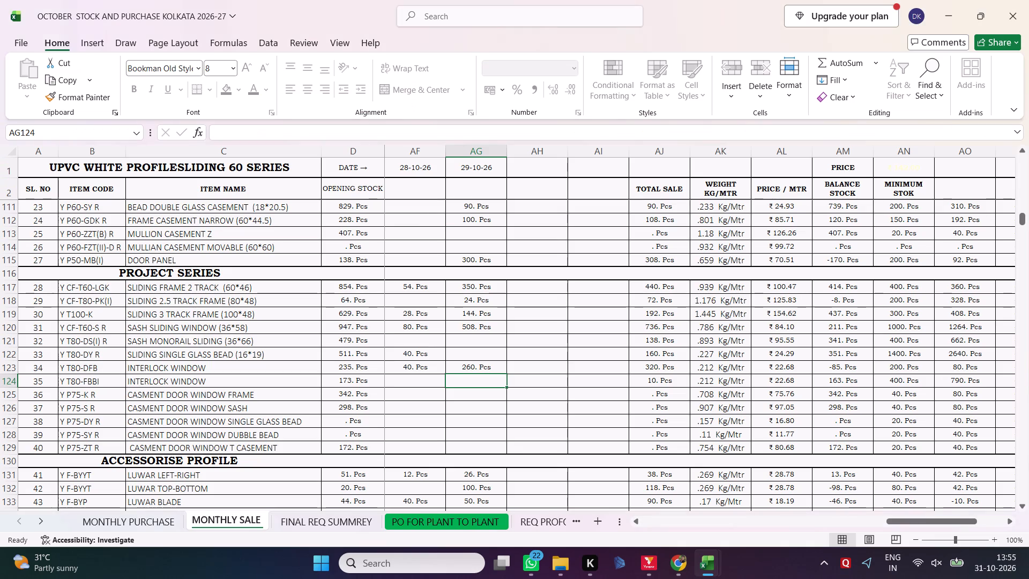
key(Up)
key(Up)
key(Up)
key(alt+Tab)
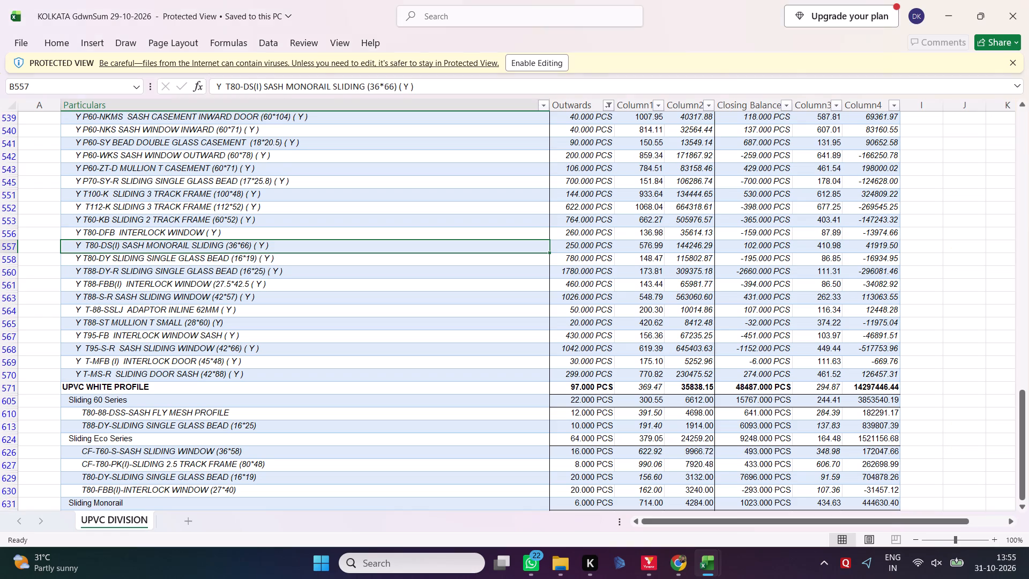
key(alt+Tab)
text(250)
key(Return)
Enter 780 as the 29-10-26 sale for Y T80-DY R sliding single glass bead (16*19) in the project series.
key(alt+Tab)
key(Down)
key(alt+Tab)
key(alt+Tab)
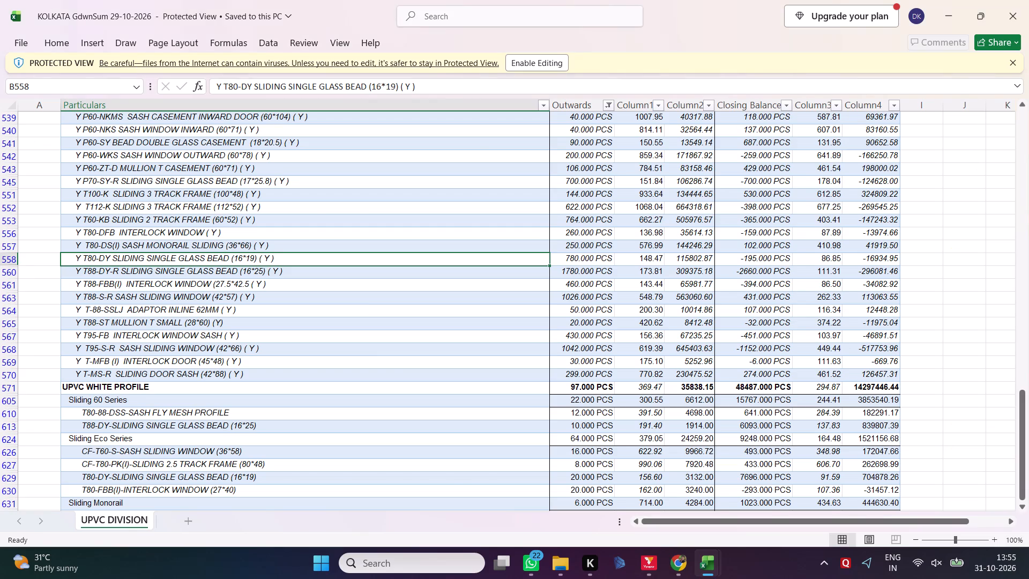
key(alt+Tab)
text(788)
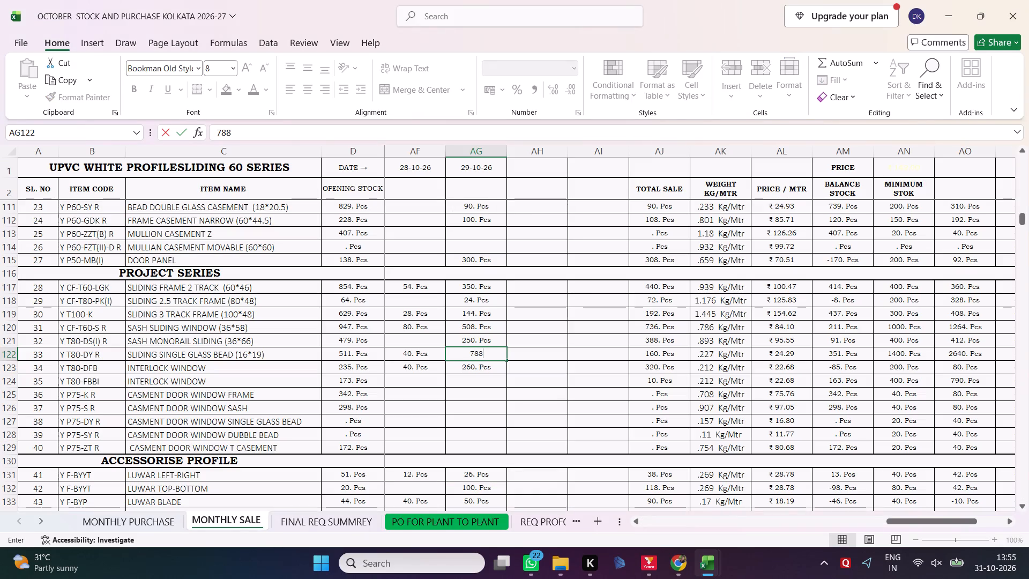
key(BackSpace)
key(0)
key(Return)
Enter 1780 as the 29-10-26 sale for Y T88-DY R sliding single glass bead (16*25) in the Y series profiles.
key(alt+Tab)
key(Down)
key(alt+Tab)
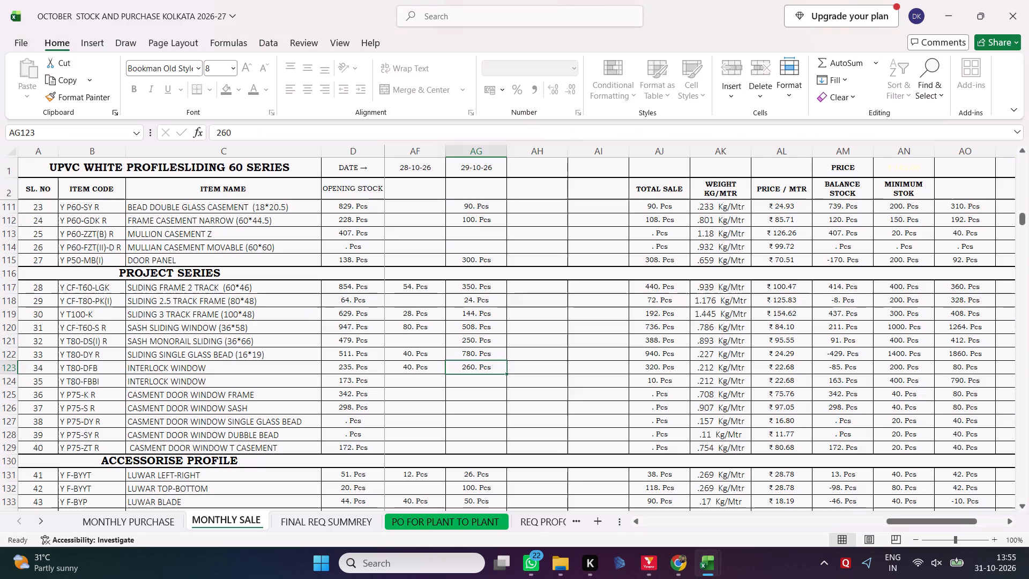
key(Down)
key(Up)
key(Up)
key(Up)
key(Up)
key(Up)
key(Up)
key(Up)
key(Up)
key(Up)
key(Up)
key(Up)
key(Up)
key(Up)
key(Up)
key(Up)
key(Up)
key(Up)
key(Up)
key(Up)
key(Up)
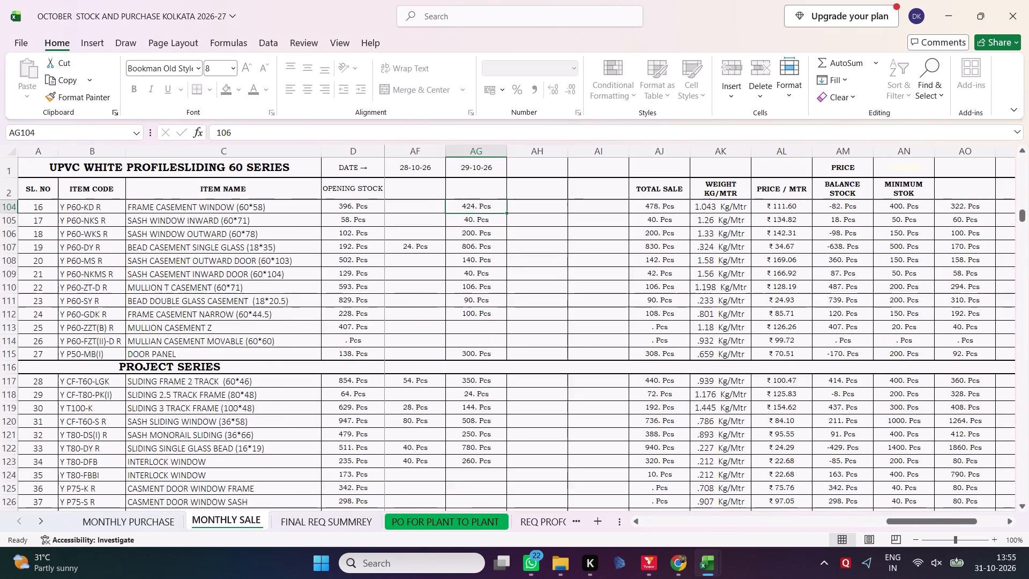
key(Down)
key(Down)
key(Down)
key(Down)
key(Down)
key(Down)
key(Down)
key(Up)
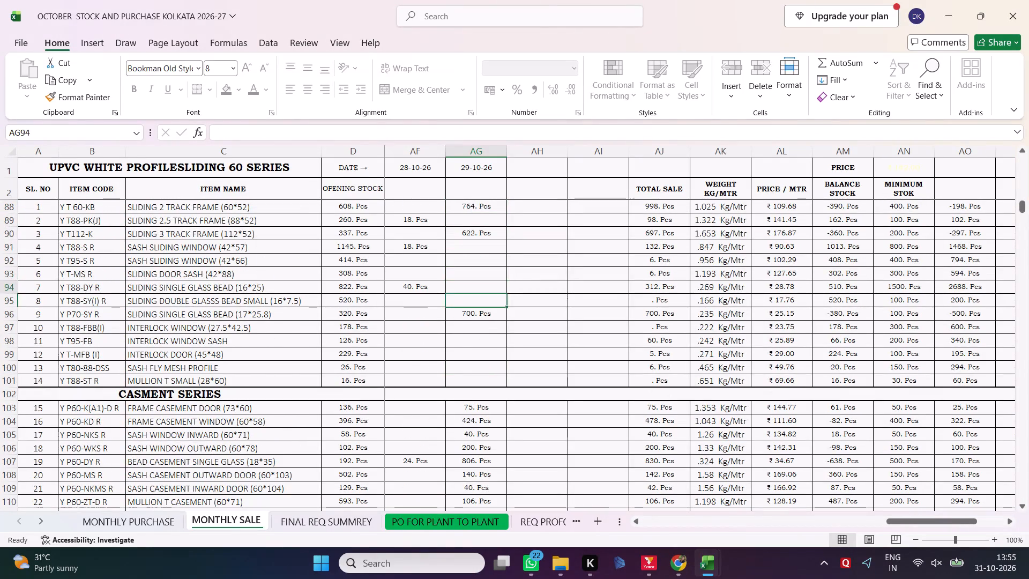
key(alt+Tab)
key(alt+Tab)
text(1780)
key(Return)
Enter 460 as the 29-10-26 sale for Y T88-FBB(I) interlock window (27.5*42.5), following the godown summary.
key(alt+Tab)
key(Down)
key(alt+Tab)
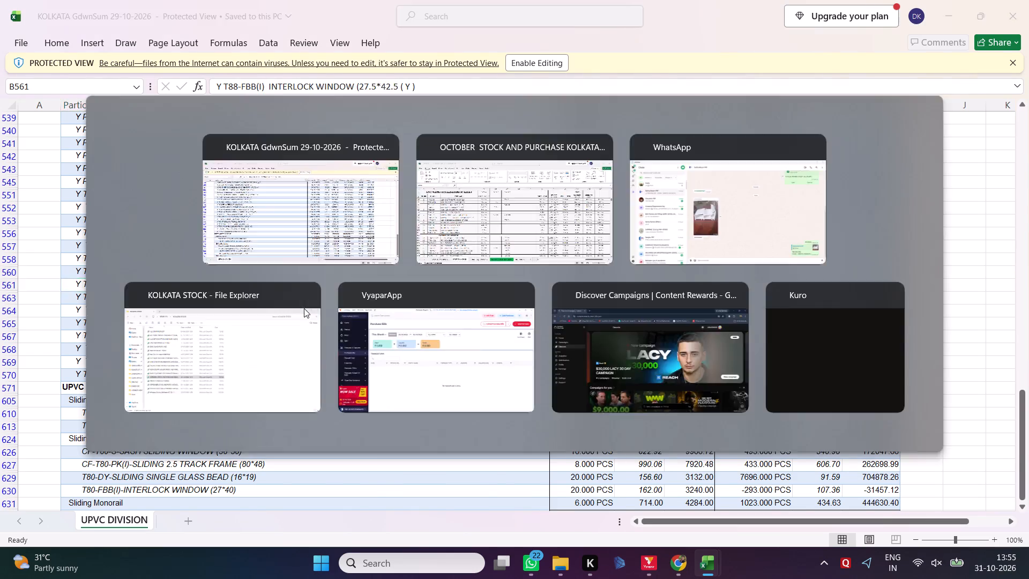
key(Down)
key(Down)
key(alt+Tab)
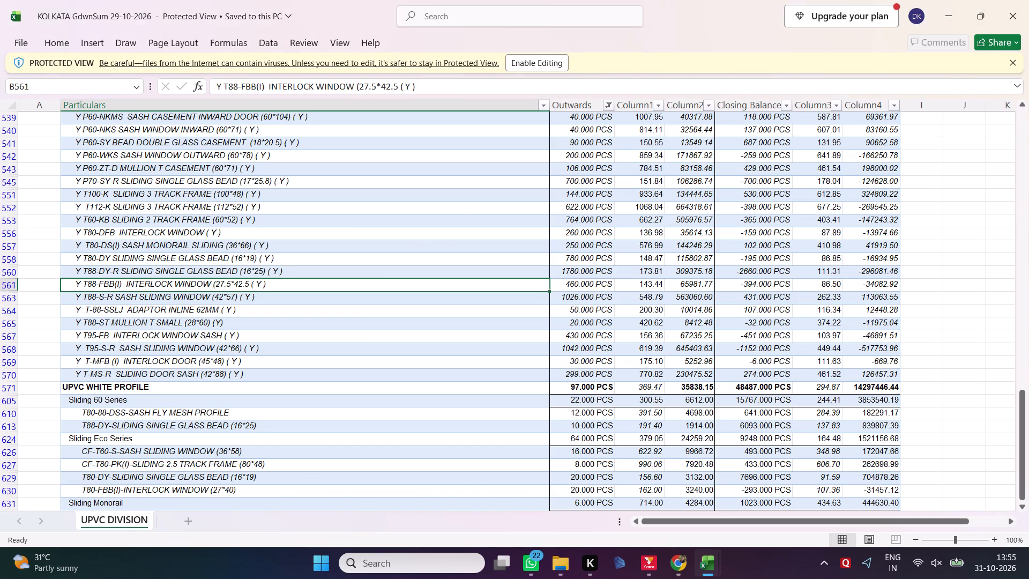
key(alt+Tab)
text(460)
key(Return)
Enter 1026 as the 29-10-26 sale for Y T88-S R sash sliding window (42*57), matching the godown summary.
key(alt+Tab)
key(Down)
key(alt+Tab)
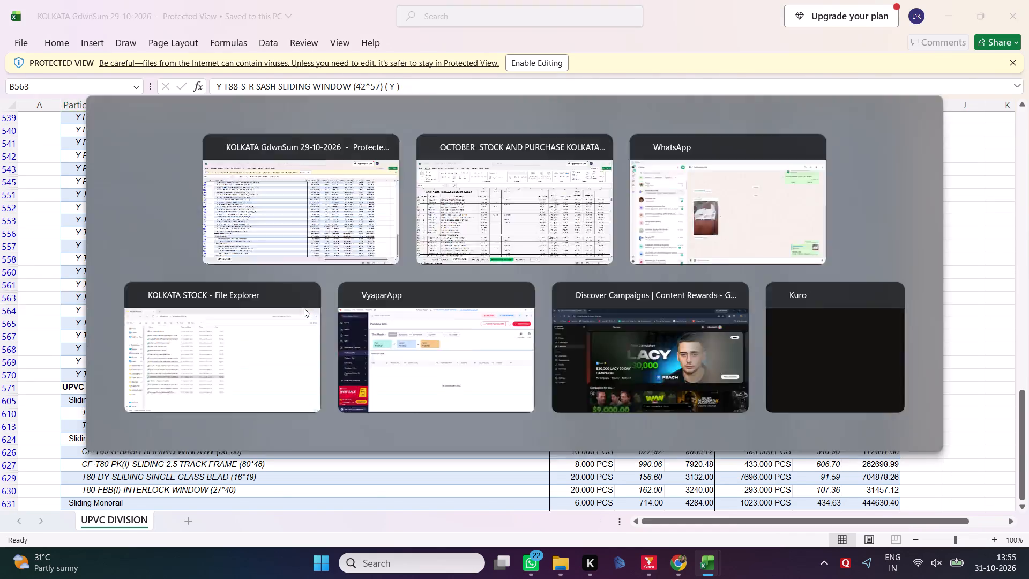
key(Up)
key(Up)
key(Up)
key(Up)
key(Up)
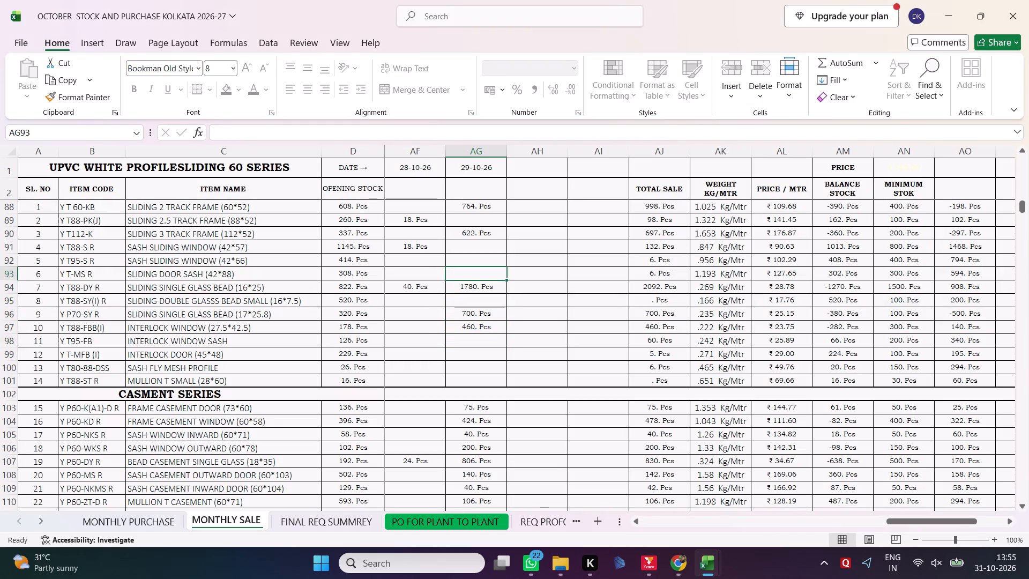
key(Up)
key(Up)
key(Up)
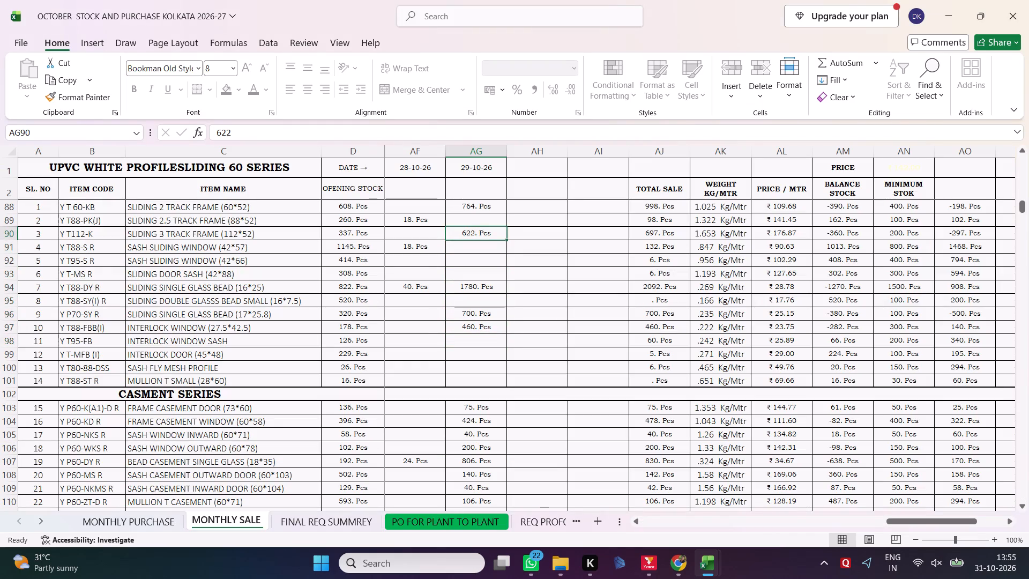
key(Down)
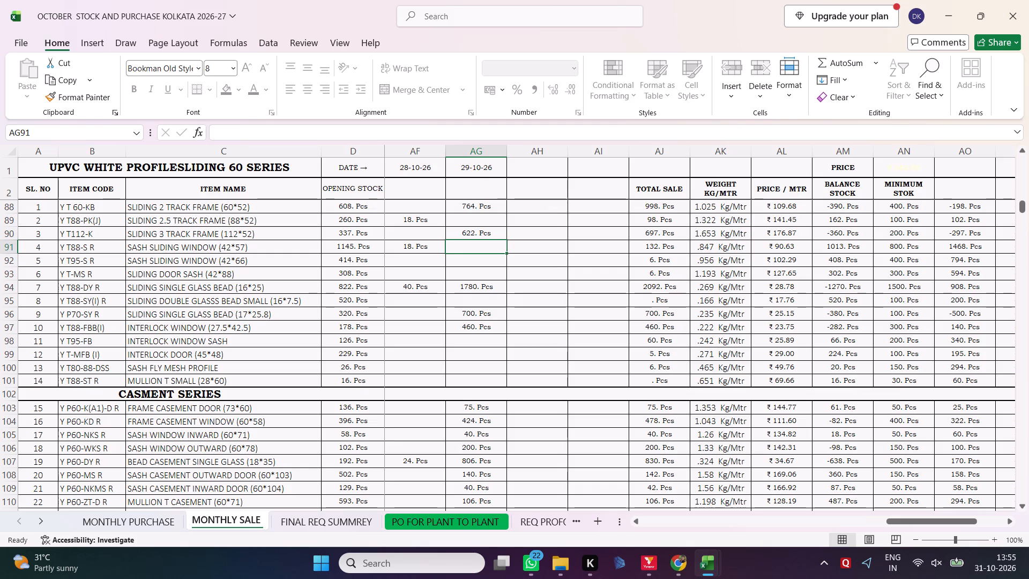
key(alt+Tab)
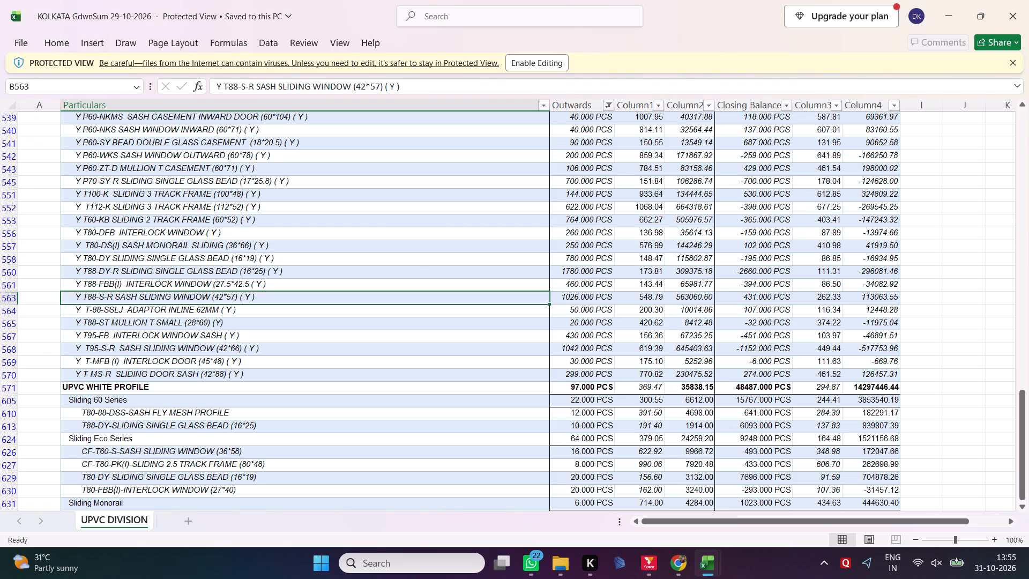
key(alt+Tab)
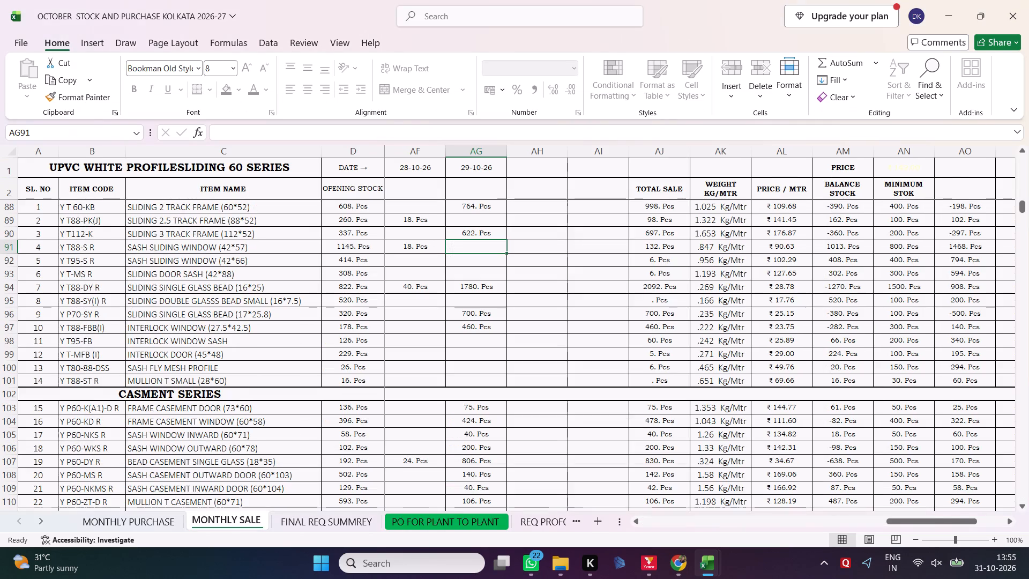
key(alt+Tab)
key(alt+Tab)
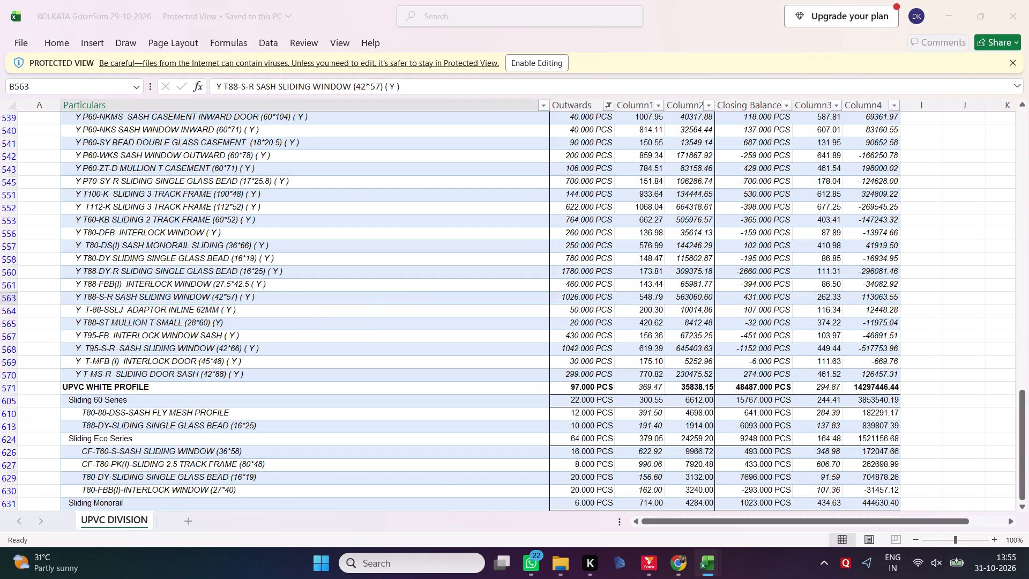
text(1026)
key(Return)
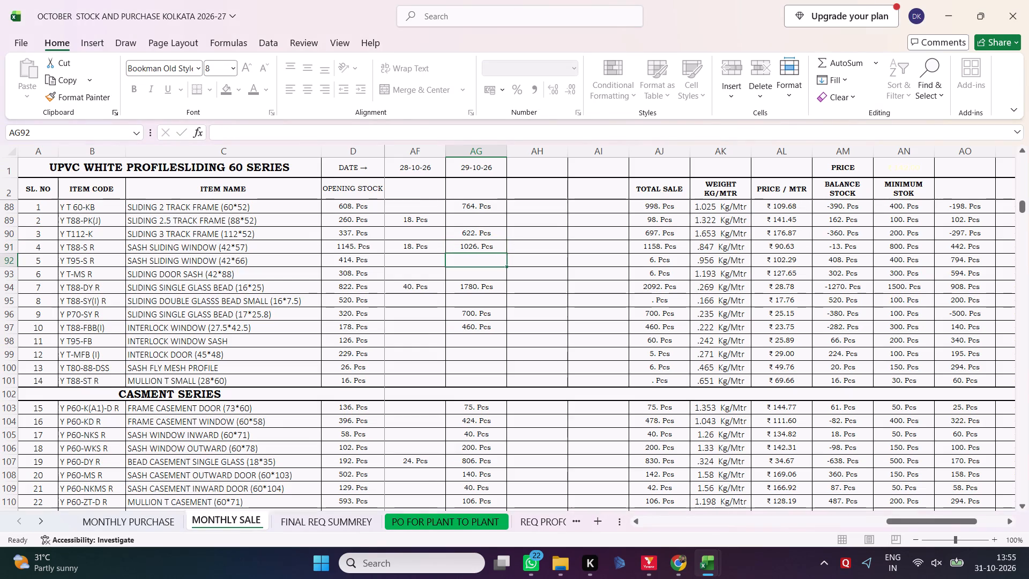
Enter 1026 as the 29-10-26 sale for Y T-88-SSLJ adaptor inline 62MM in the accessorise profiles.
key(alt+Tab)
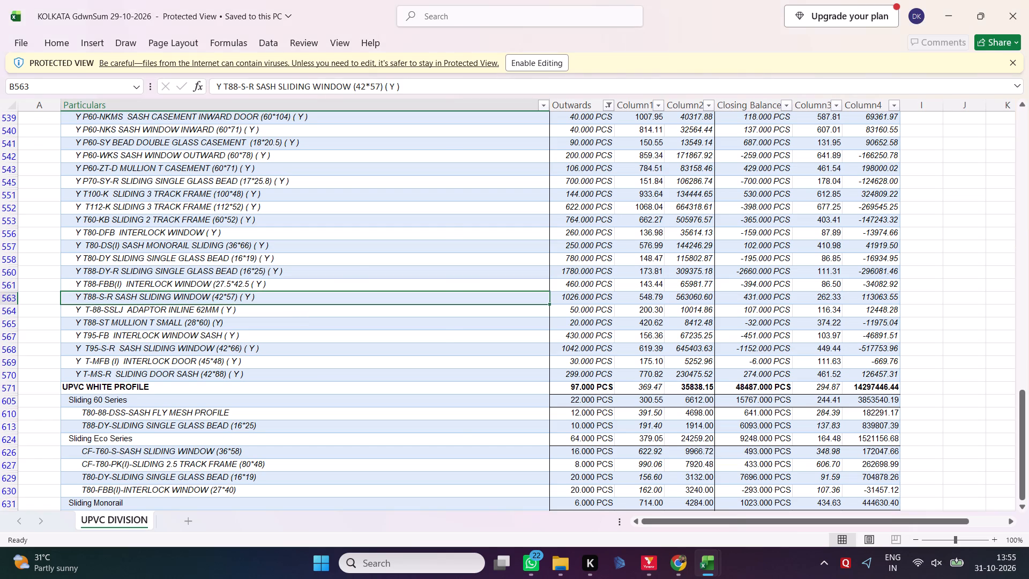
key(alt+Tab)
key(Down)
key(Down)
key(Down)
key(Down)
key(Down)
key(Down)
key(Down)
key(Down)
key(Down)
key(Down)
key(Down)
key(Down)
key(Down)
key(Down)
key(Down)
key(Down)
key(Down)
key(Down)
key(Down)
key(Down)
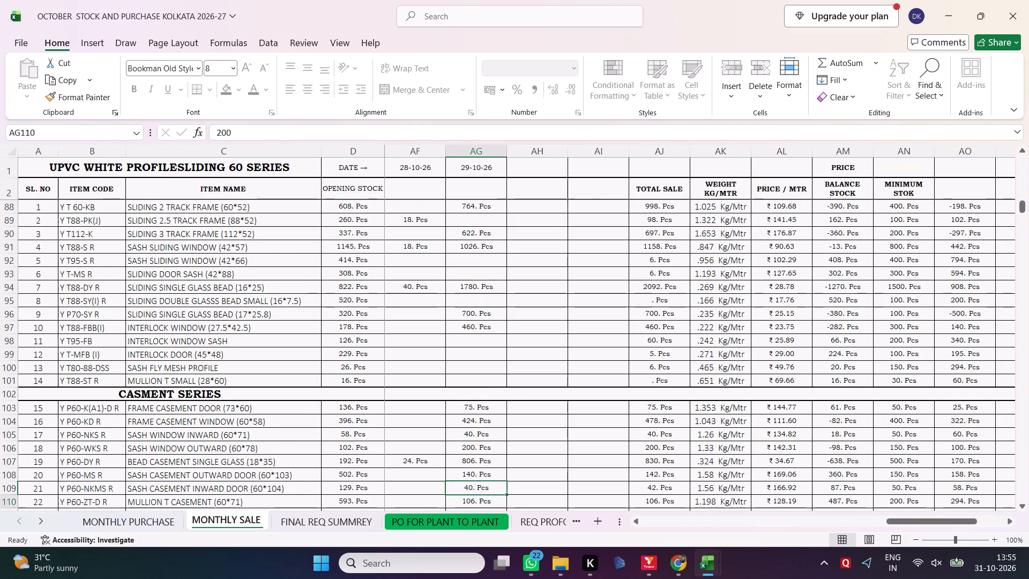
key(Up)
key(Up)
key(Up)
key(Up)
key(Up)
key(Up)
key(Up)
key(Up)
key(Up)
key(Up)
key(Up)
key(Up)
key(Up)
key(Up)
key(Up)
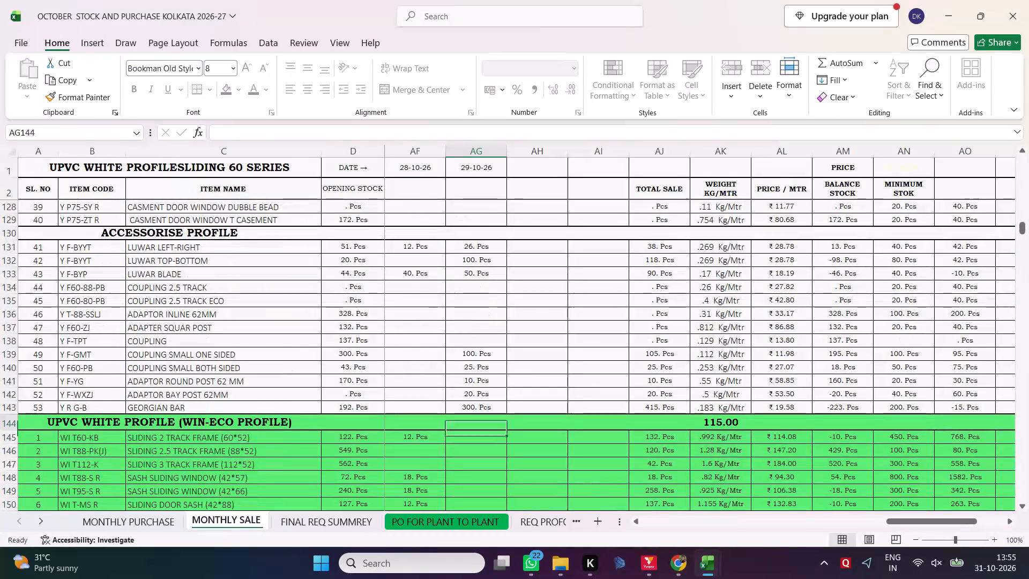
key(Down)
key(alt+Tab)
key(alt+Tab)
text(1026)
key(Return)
Check the 29-10-26 sale entry for Y T88-S R sash sliding window (42*57) against the godown summary.
key(alt+Tab)
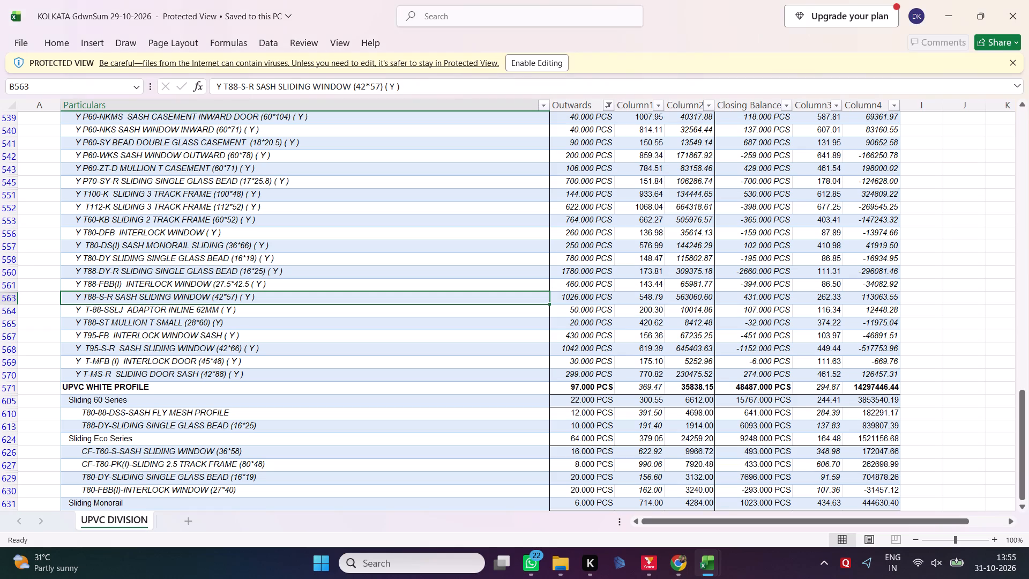
key(alt+Tab)
key(Up)
key(Up)
key(Up)
key(Up)
key(Up)
key(Up)
key(Up)
key(Up)
key(Up)
key(Up)
key(Up)
key(Up)
key(Up)
key(Up)
key(Up)
key(Up)
key(Up)
key(Up)
key(Up)
key(Up)
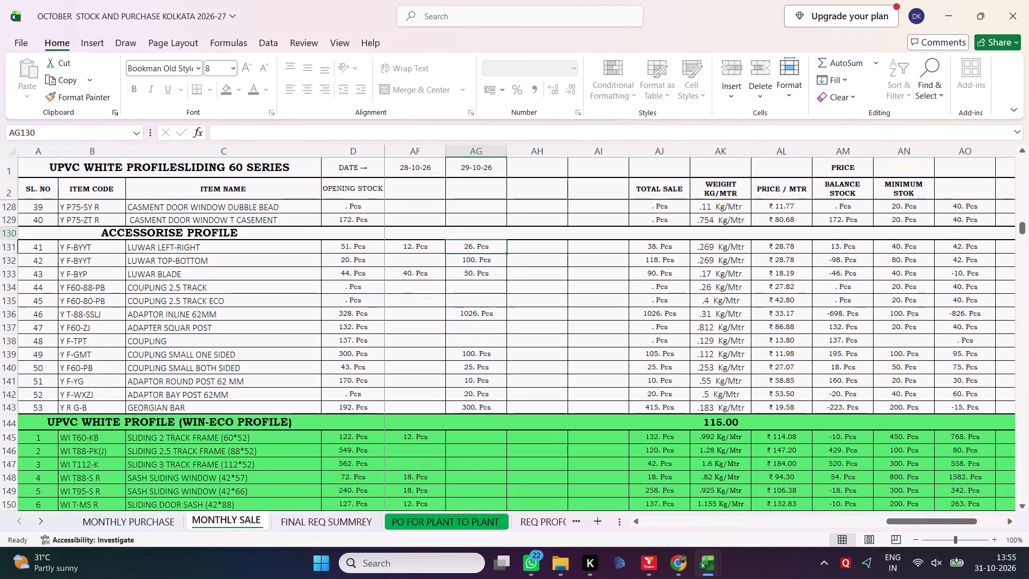
key(Up)
key(Up)
key(Up)
key(Up)
key(Up)
key(Up)
key(Up)
key(Up)
key(Up)
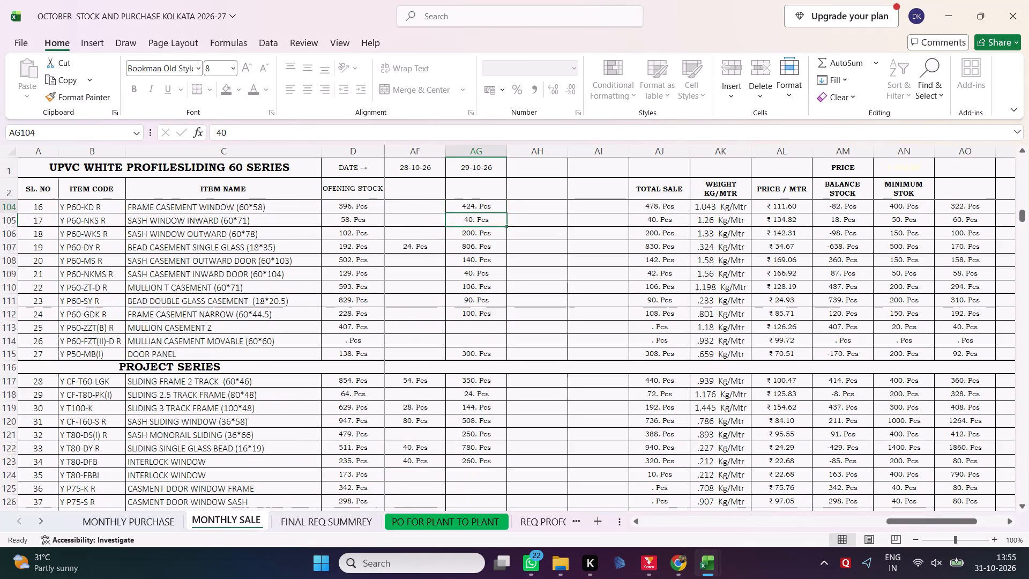
key(Up)
key(Up)
key(Up)
key(Up)
key(Up)
key(Up)
key(Up)
key(Up)
key(Up)
key(Up)
key(Up)
key(Up)
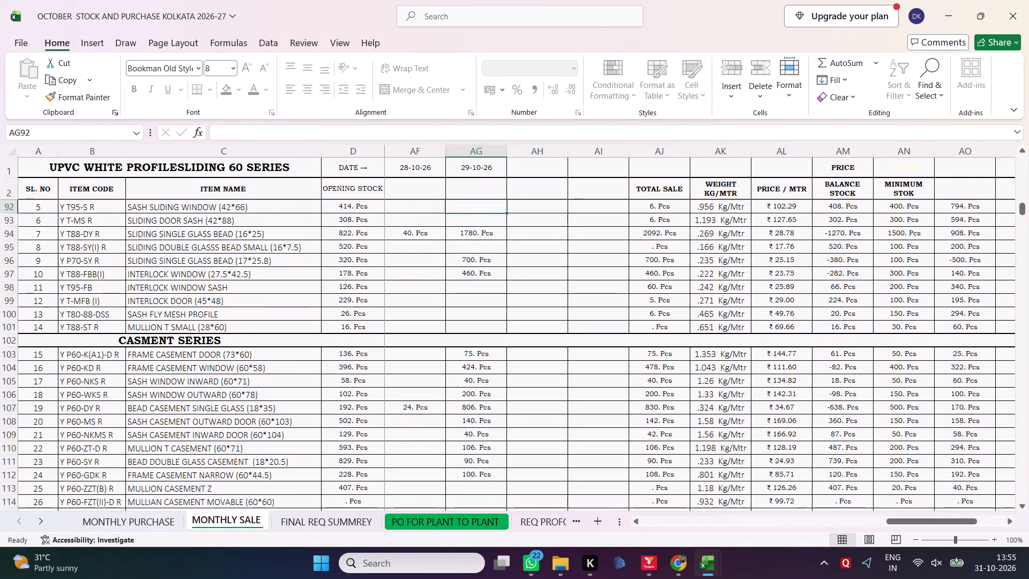
key(Up)
key(Up)
key(Up)
key(Down)
key(Down)
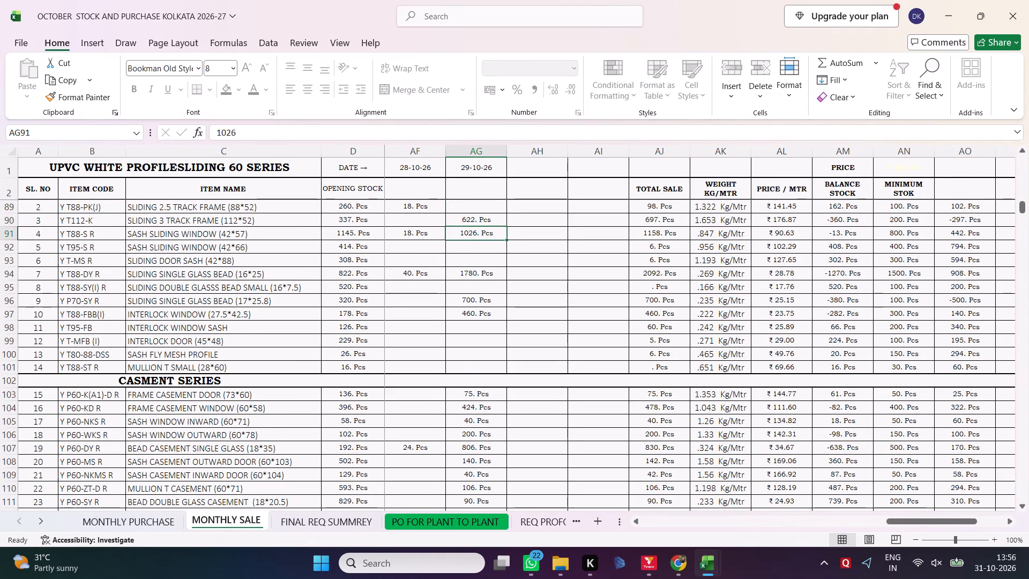
Set the 29-10-26 sale for Y T-88-SSLJ adaptor inline 62MM to 50, following the godown summary.
key(alt+Tab)
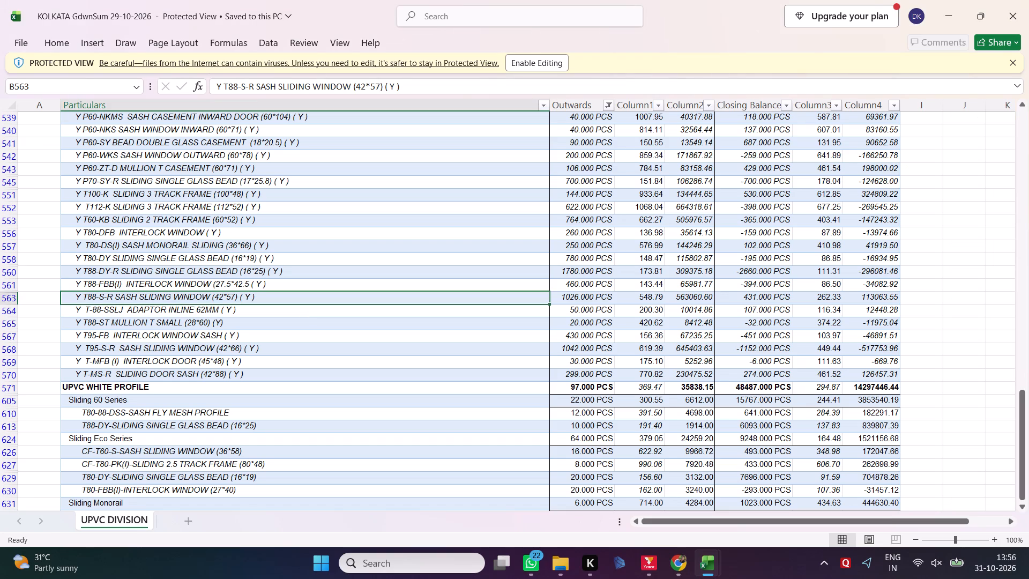
key(Down)
key(alt+Tab)
key(Down)
key(Down)
key(Down)
key(Down)
key(Down)
key(Down)
key(Down)
key(Down)
key(Down)
key(Down)
key(Down)
key(Down)
key(Down)
key(Down)
key(Down)
key(Down)
key(Down)
key(Down)
key(Down)
key(Down)
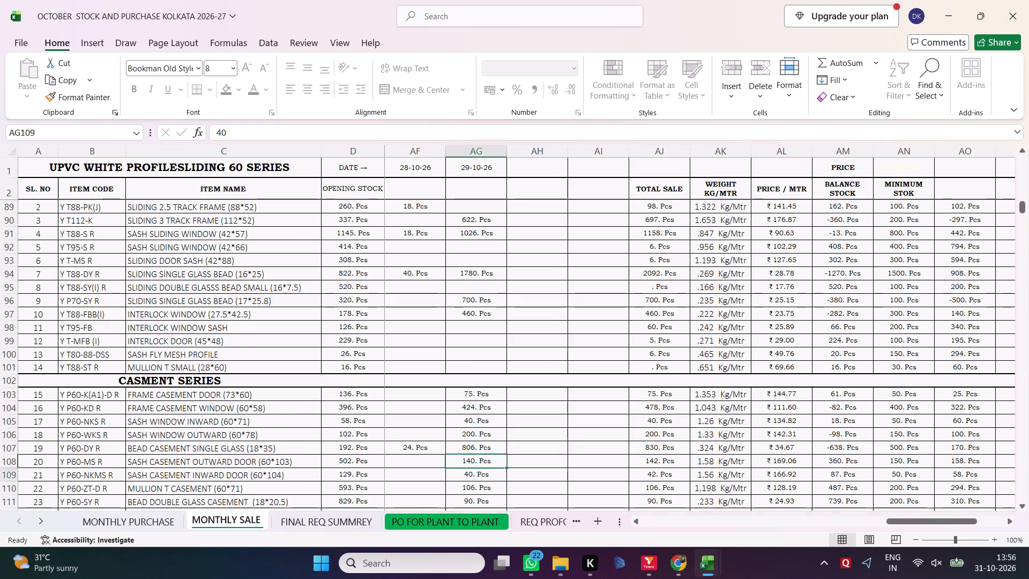
key(Up)
key(Up)
key(Up)
key(Up)
key(Up)
key(Up)
key(Up)
key(Up)
key(Up)
key(Up)
key(Up)
key(Up)
key(Up)
key(Up)
key(Up)
key(Up)
key(Up)
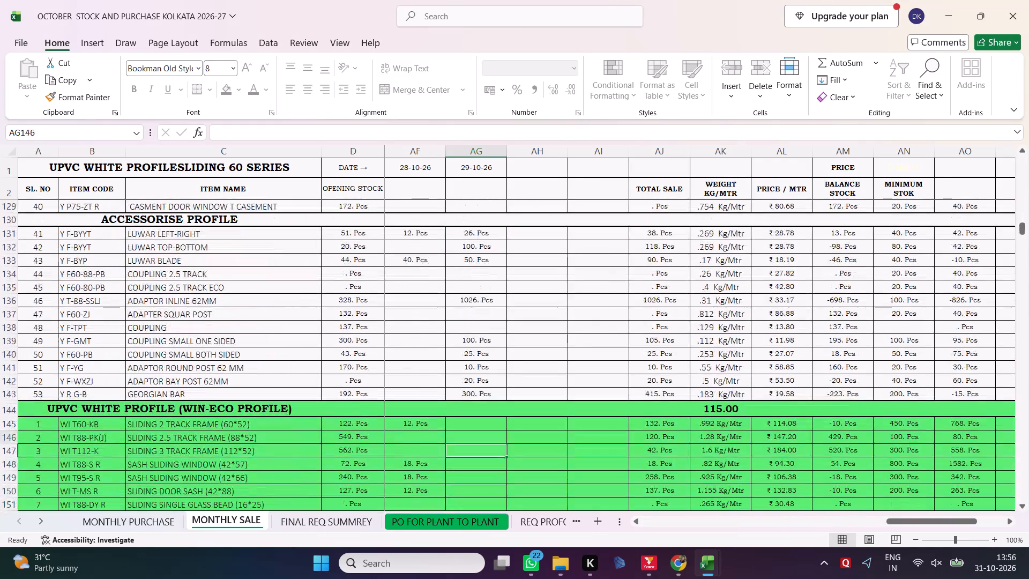
key(Down)
key(Down)
text(50)
key(Return)
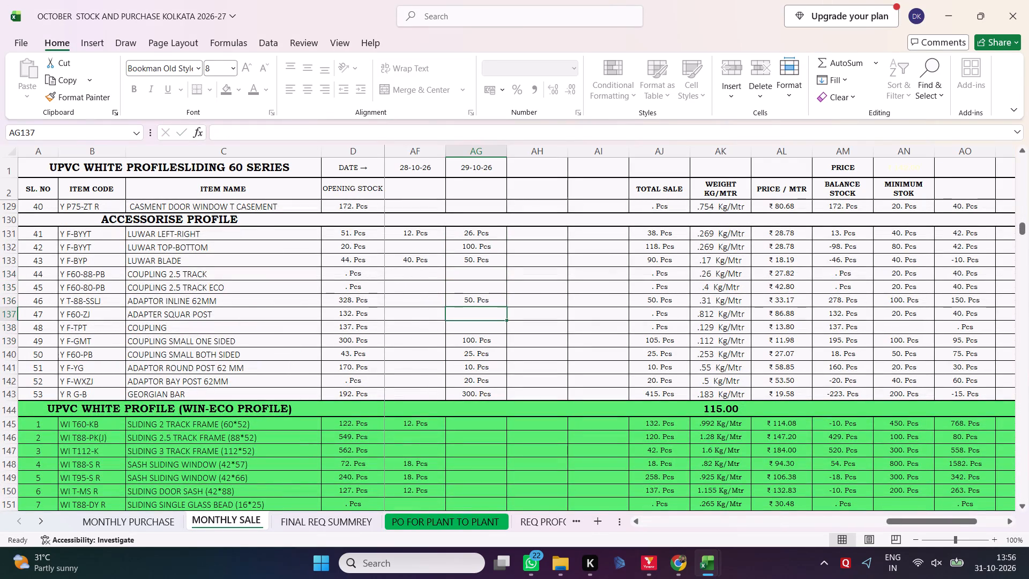
Enter 20 as the 29-10-26 sale for Y T88-ST R mullion T small (28*60), following the godown summary.
key(alt+Tab)
key(Down)
key(alt+Tab)
key(Up)
key(Up)
key(Up)
key(Up)
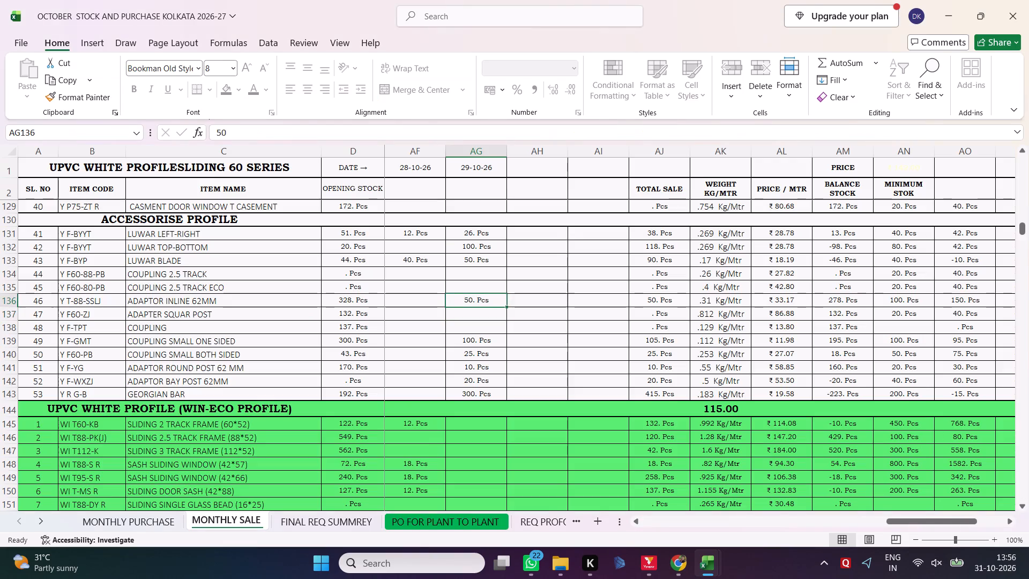
key(Up)
key(Up)
key(Up)
key(Up)
key(Up)
key(Up)
key(Up)
key(Up)
key(Up)
key(Up)
key(Up)
key(Up)
key(Up)
key(Up)
key(Up)
key(Up)
key(Up)
key(Up)
key(Up)
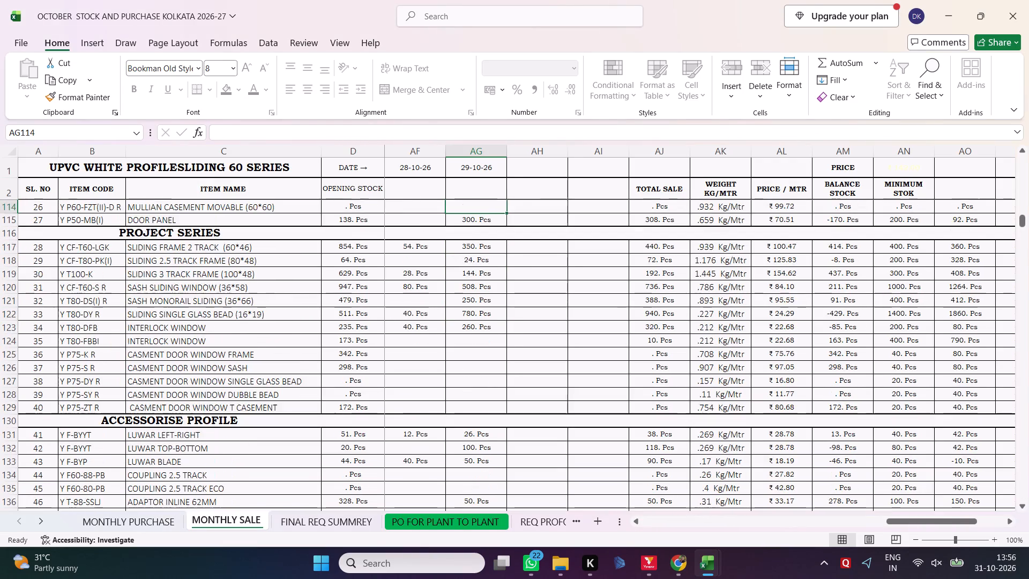
key(Up)
key(Up)
key(Up)
key(Up)
key(Up)
key(Up)
key(Up)
key(Up)
key(Up)
key(Up)
key(Up)
key(Up)
key(Up)
key(Up)
key(Up)
key(Up)
key(Up)
key(Up)
key(Up)
key(Up)
key(Up)
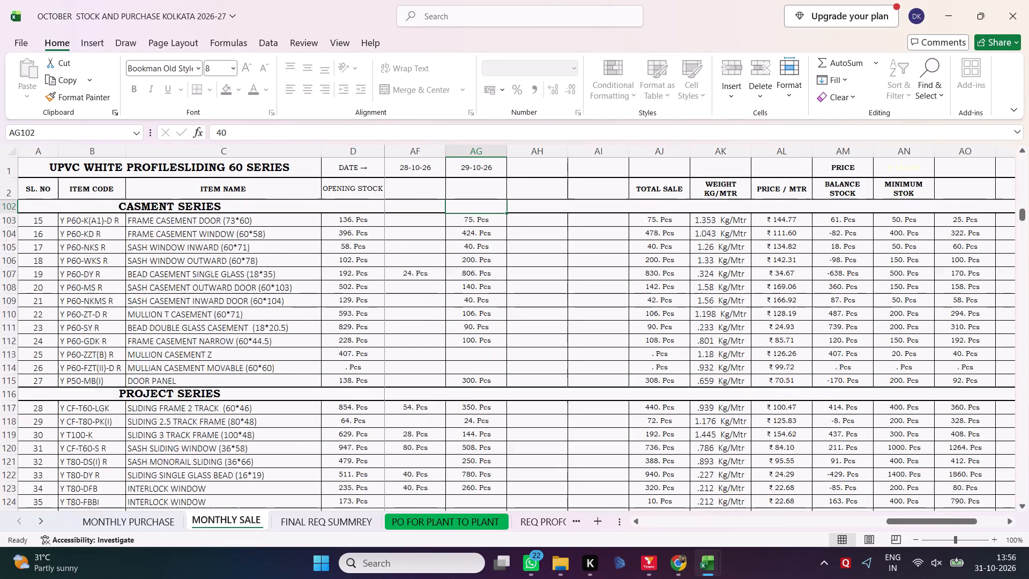
key(Down)
key(Down)
key(Down)
key(Down)
key(Down)
key(Down)
key(Down)
key(Down)
key(Down)
key(Down)
key(Down)
key(Up)
key(Up)
key(alt+Tab)
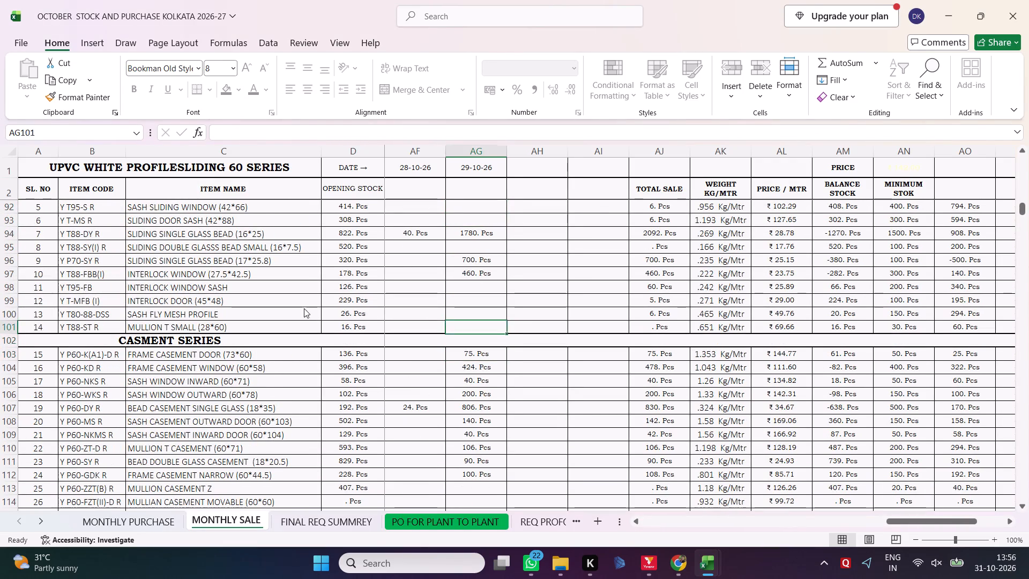
key(alt+Tab)
text(20)
key(Return)
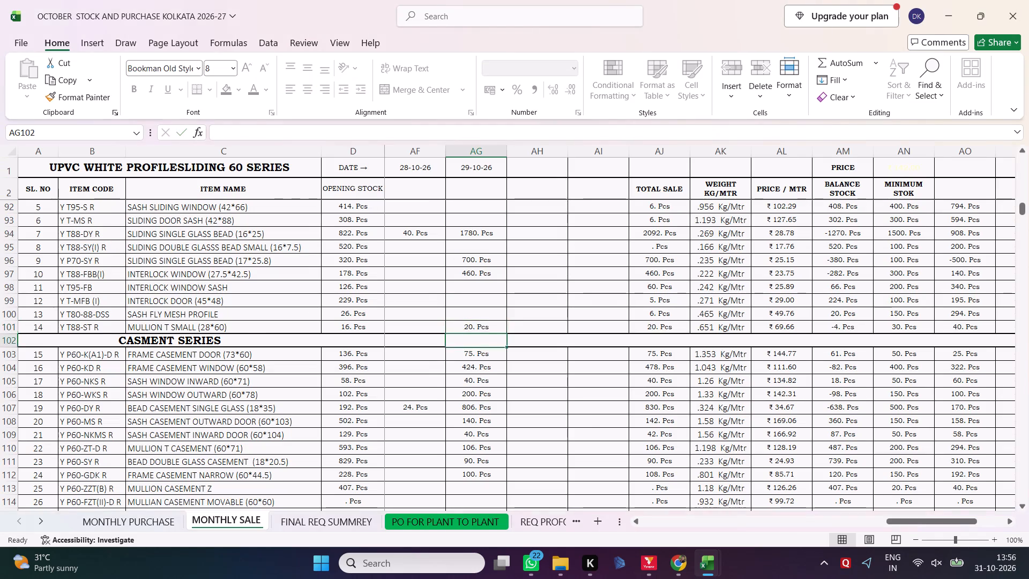
Enter 430 as the 29-10-26 sale for Y T95-FB interlock window sash, following the godown summary.
key(alt+Tab)
key(Down)
key(alt+Tab)
key(Up)
key(Up)
key(Up)
key(Up)
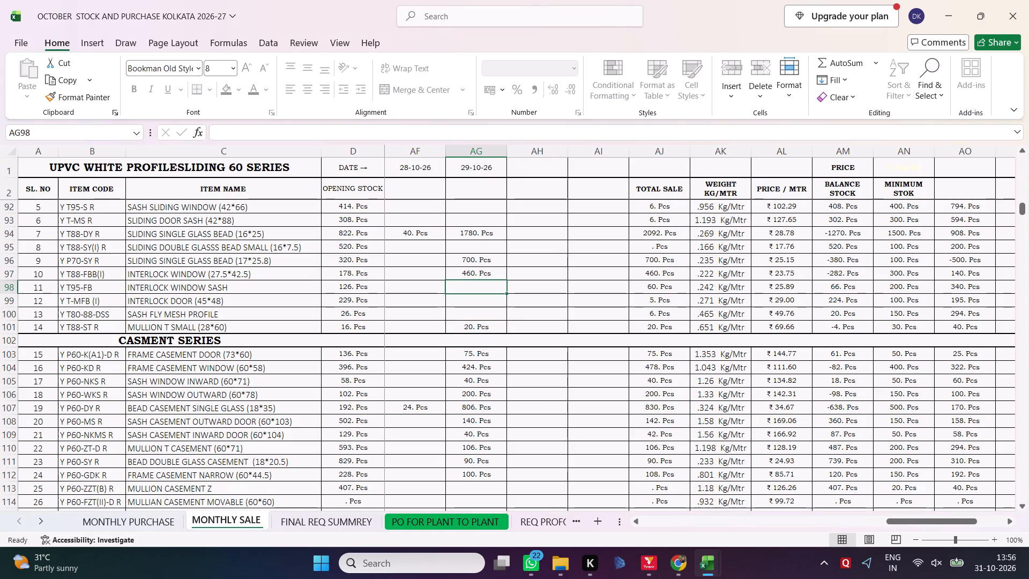
key(alt+Tab)
key(alt+Tab)
text(430)
key(Return)
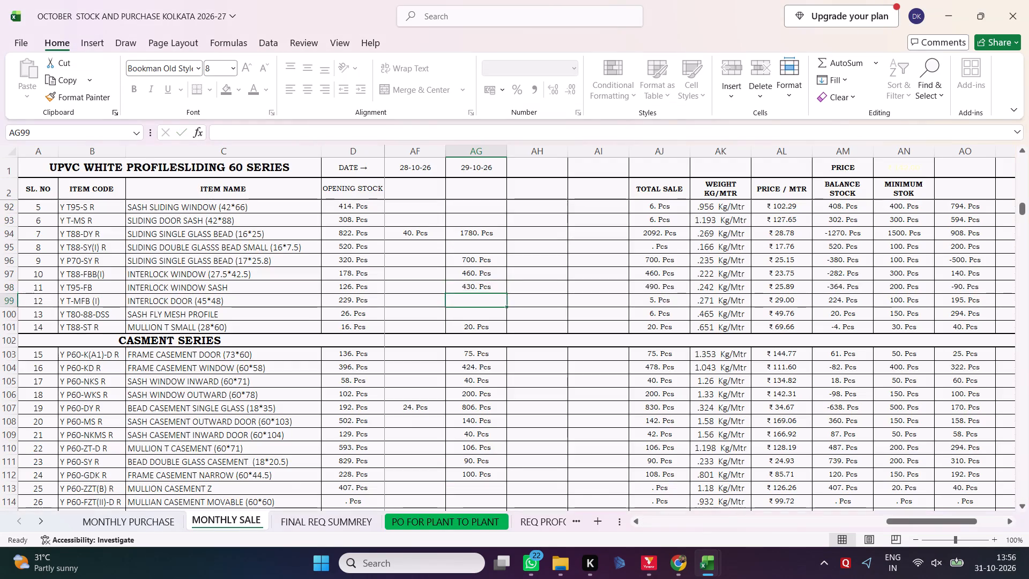
Enter 1042 as the 29-10-26 sale for Y T95-S R sash sliding window (42*66), following the godown summary.
key(alt+Tab)
key(Down)
key(alt+Tab)
key(Up)
key(Up)
key(Up)
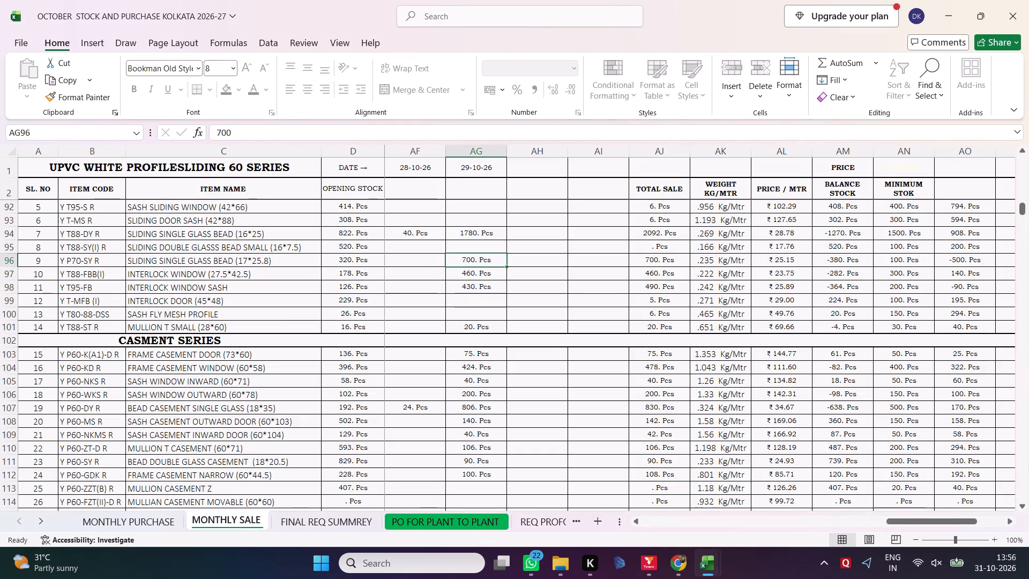
key(Up)
key(Up)
key(alt+Tab)
key(alt+Tab)
key(Up)
key(Up)
key(Up)
key(Up)
key(Up)
key(Up)
key(Up)
key(Up)
key(Down)
key(Down)
key(Down)
key(Down)
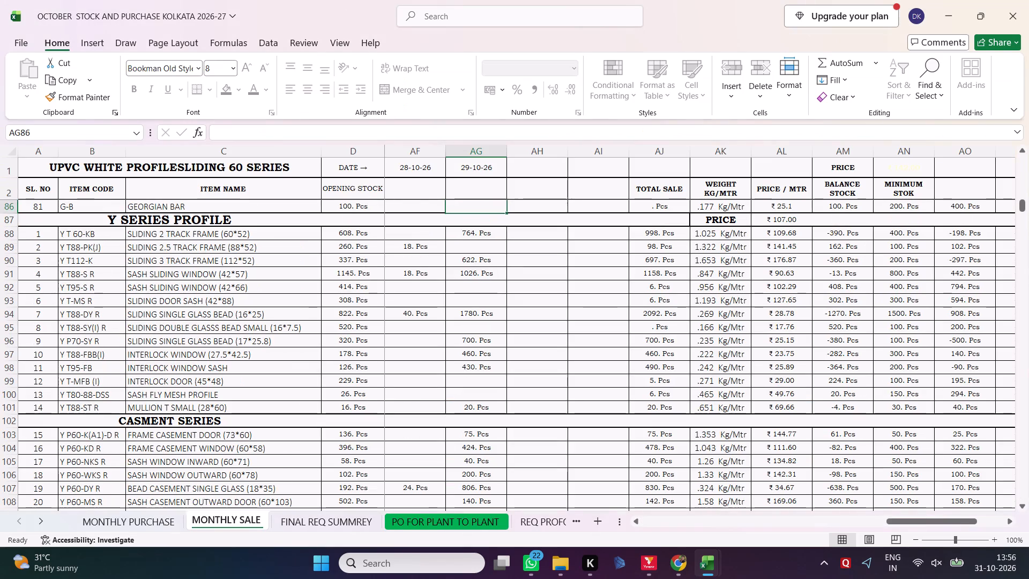
key(Down)
key(Down)
key(alt+Tab)
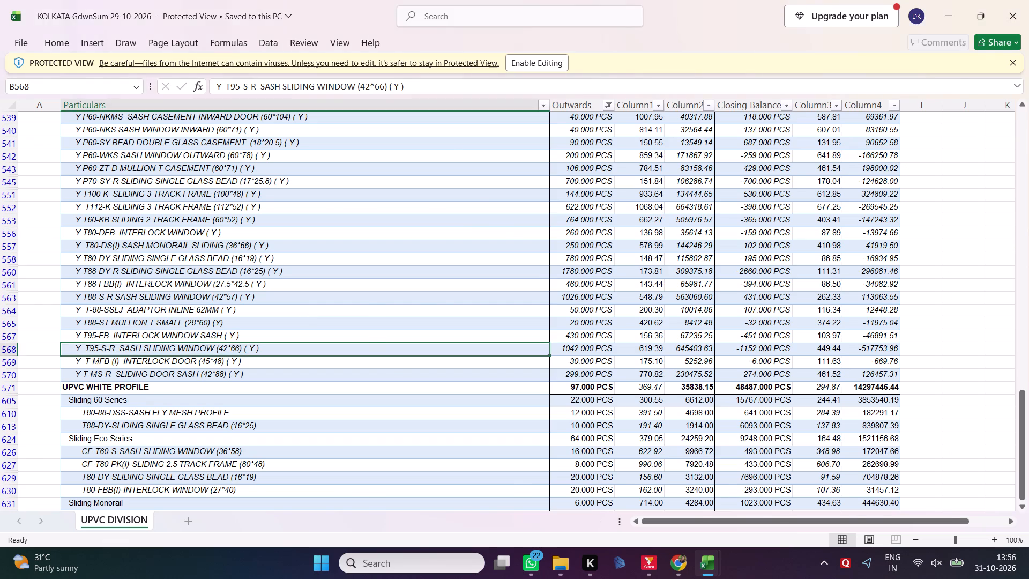
key(alt+Tab)
text(1042)
key(Return)
Enter 30 as the 29-10-26 sale for Y T-MFB (I) interlock door (45*48), following the godown summary.
key(alt+Tab)
key(Down)
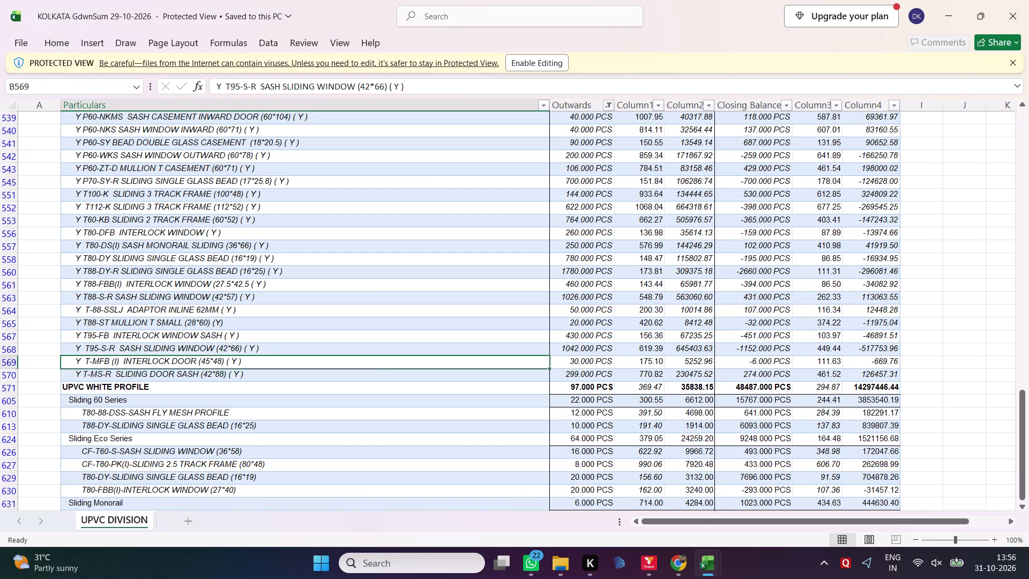
key(alt+Tab)
key(Up)
key(Down)
key(Down)
key(Down)
key(Down)
key(Down)
key(Down)
key(Down)
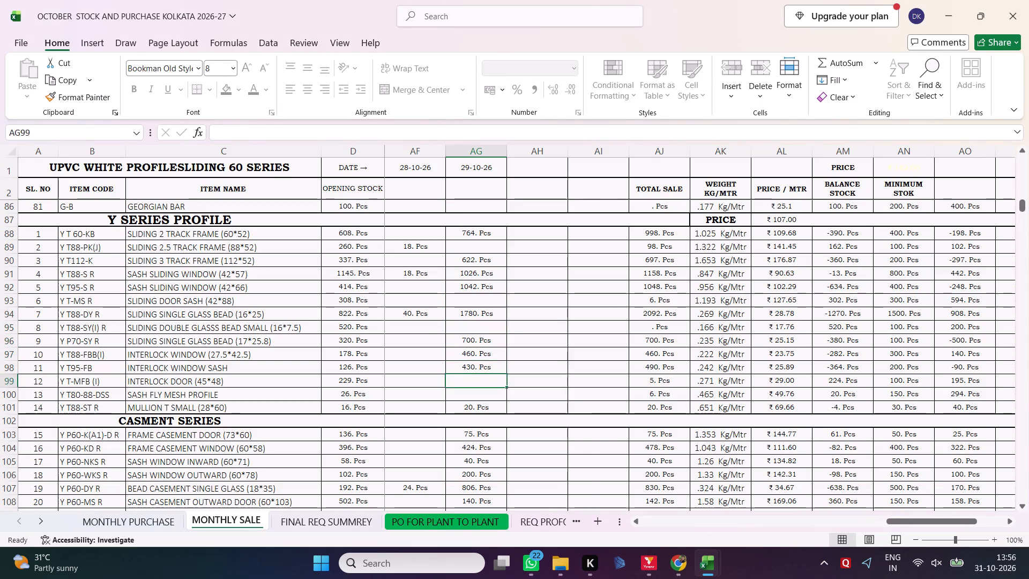
key(alt+Tab)
key(alt+Tab)
text(30)
key(Return)
Enter 299 as the 29-10-26 sale for Y T-MS R sliding door sash (42*88), following the godown summary.
key(alt+Tab)
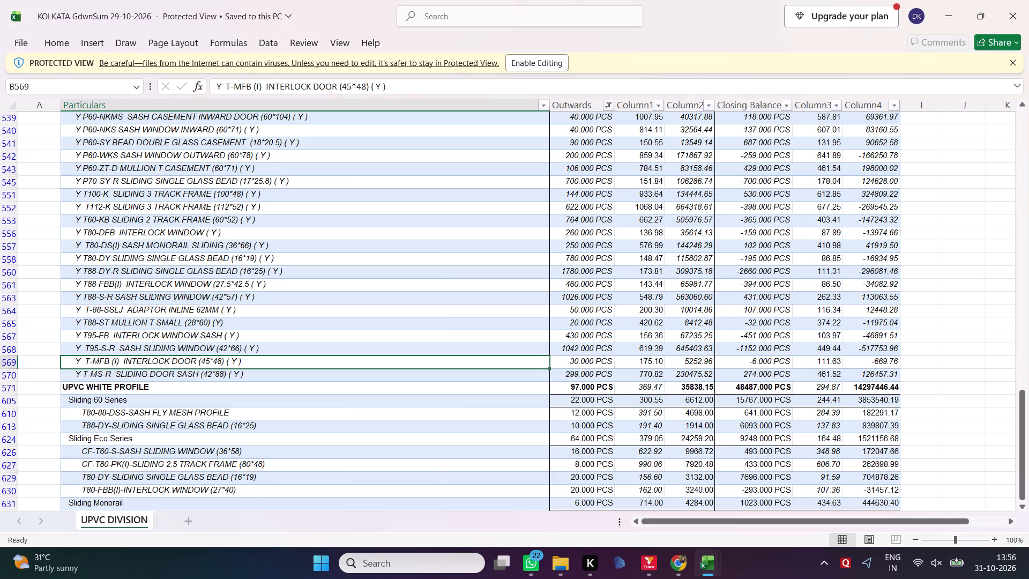
key(Down)
key(alt+Tab)
key(Up)
key(Up)
key(Up)
key(Up)
key(Up)
key(Up)
key(Up)
key(alt+Tab)
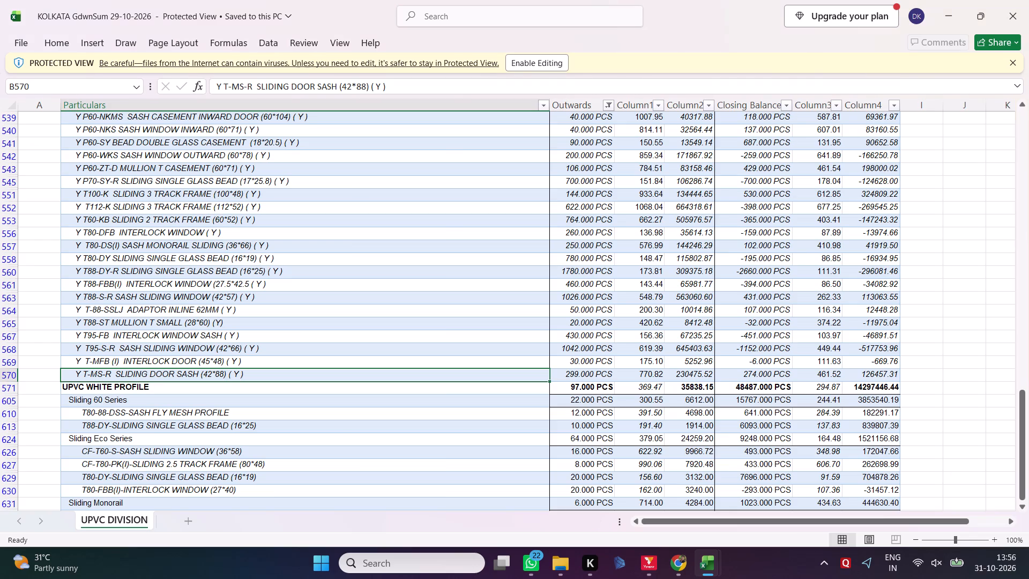
key(alt+Tab)
text(299)
key(Return)
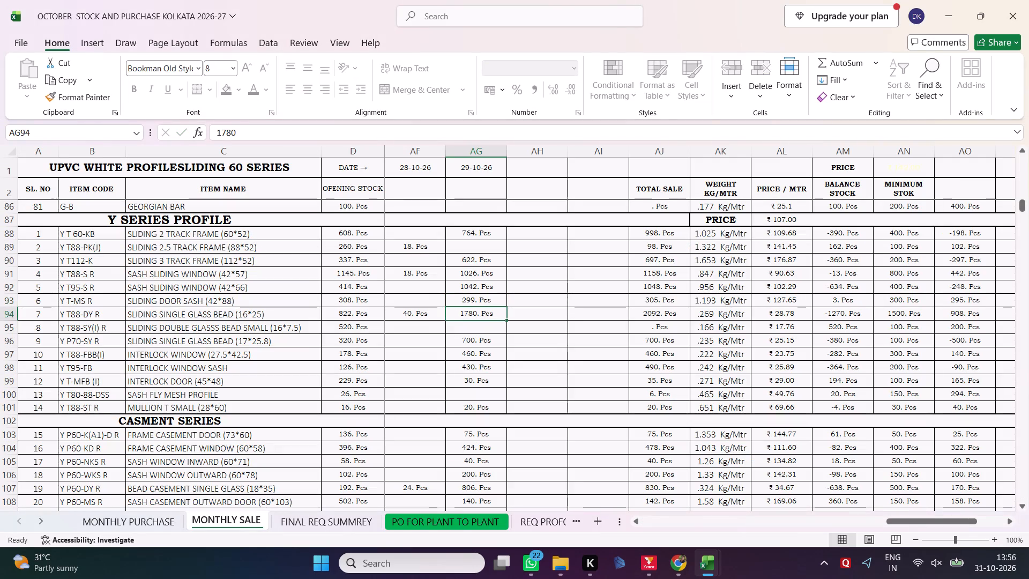
Enter 12 as the 29-10-26 sale for T80-88-DSS sash fly mesh profile in the UPVC white sliding 60 series.
key(alt+Tab)
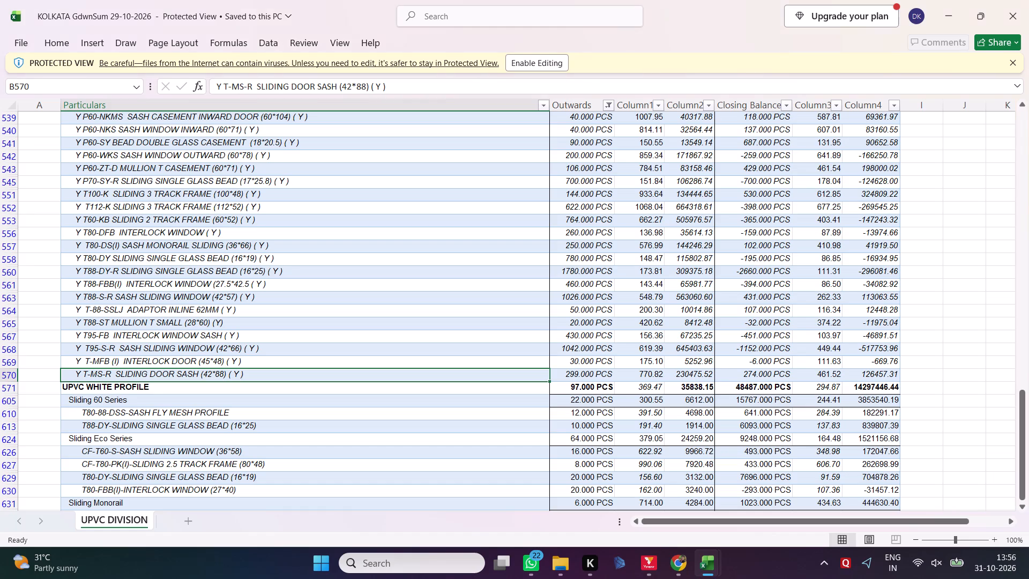
scroll(304, 308, down, 1)
key(Down)
key(Down)
key(Down)
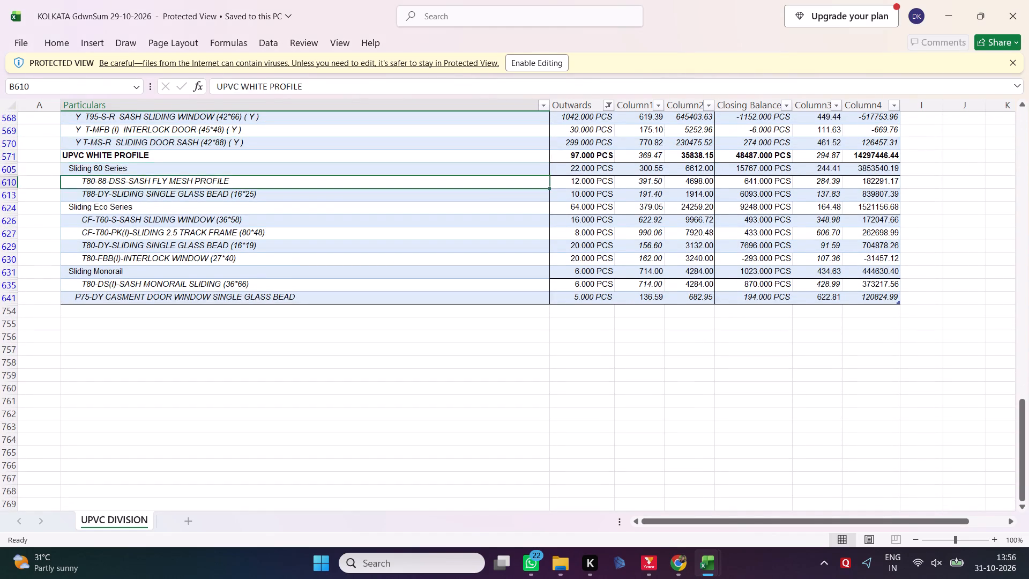
key(alt+Tab)
scroll(304, 308, up, 3)
scroll(443, 346, up, 6)
click(466, 409)
key(alt+Tab)
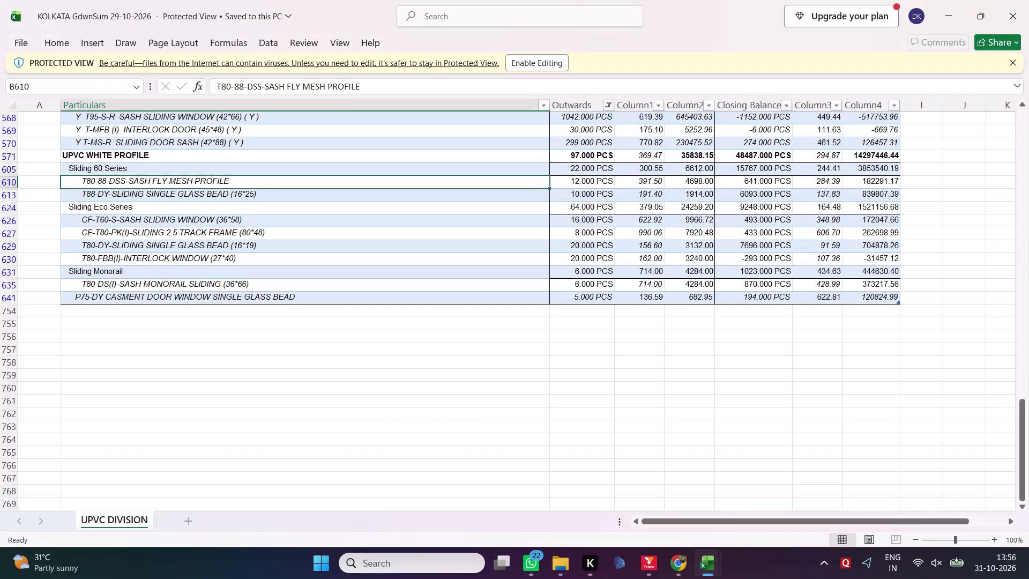
key(alt+Tab)
key(Down)
key(Down)
key(Down)
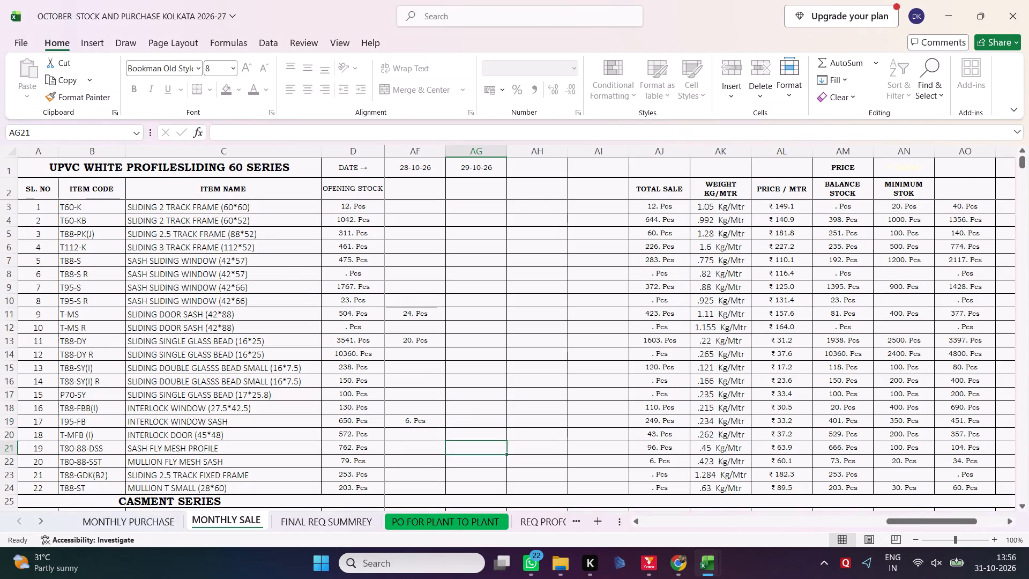
key(alt+Tab)
key(alt+Tab)
text(12)
key(Return)
Enter 10 as the 29-10-26 sale for T88-DY sliding single glass bead (16*25), following the godown summary.
key(alt+Tab)
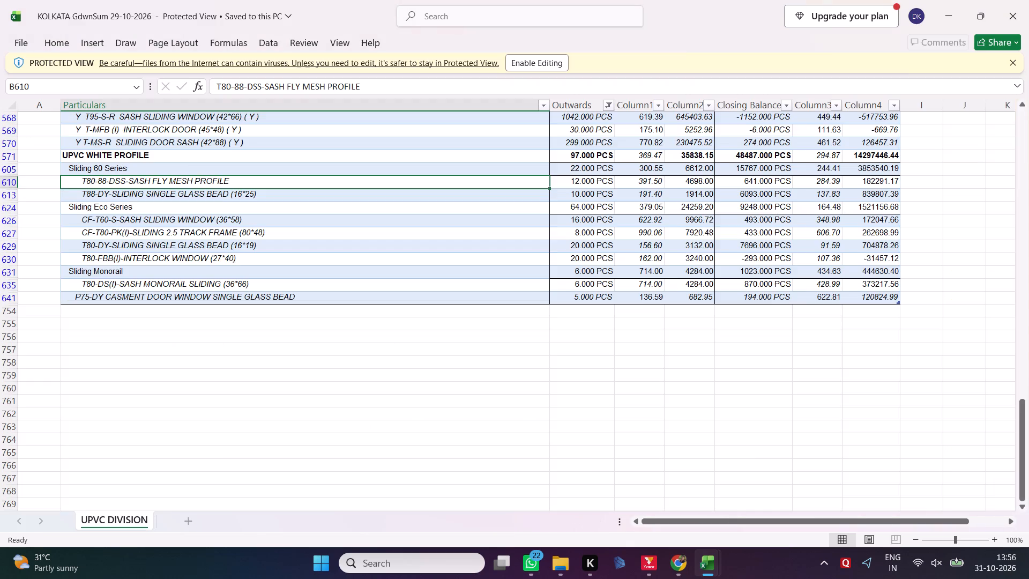
key(Down)
key(alt+Tab)
key(Up)
key(Up)
key(Up)
key(Up)
key(Up)
key(Up)
key(Up)
key(Up)
key(Up)
key(Up)
key(Down)
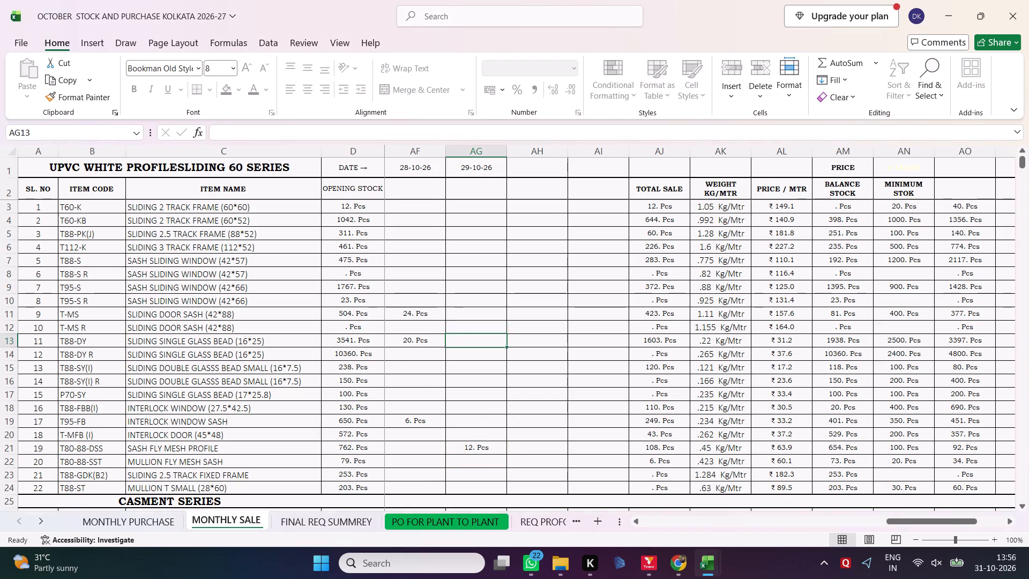
key(alt+Tab)
key(alt+Tab)
text(10)
key(Return)
Enter 16 as the 29-10-26 sale for CF-T60-S sash sliding window (36*58) in the project series, following the godown summary.
key(alt+Tab)
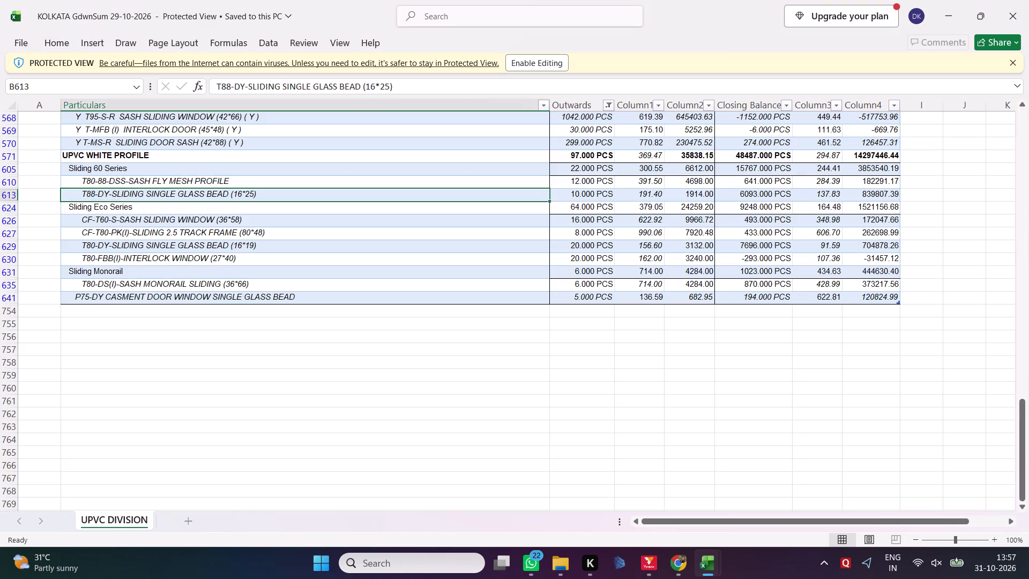
key(Down)
key(Down)
key(alt+Tab)
key(Down)
key(Down)
key(Down)
key(Down)
key(Down)
key(Down)
key(Down)
key(Down)
key(Down)
key(Down)
key(Down)
key(Down)
key(Down)
key(Down)
key(Down)
key(Down)
key(Down)
key(Down)
key(Down)
key(Down)
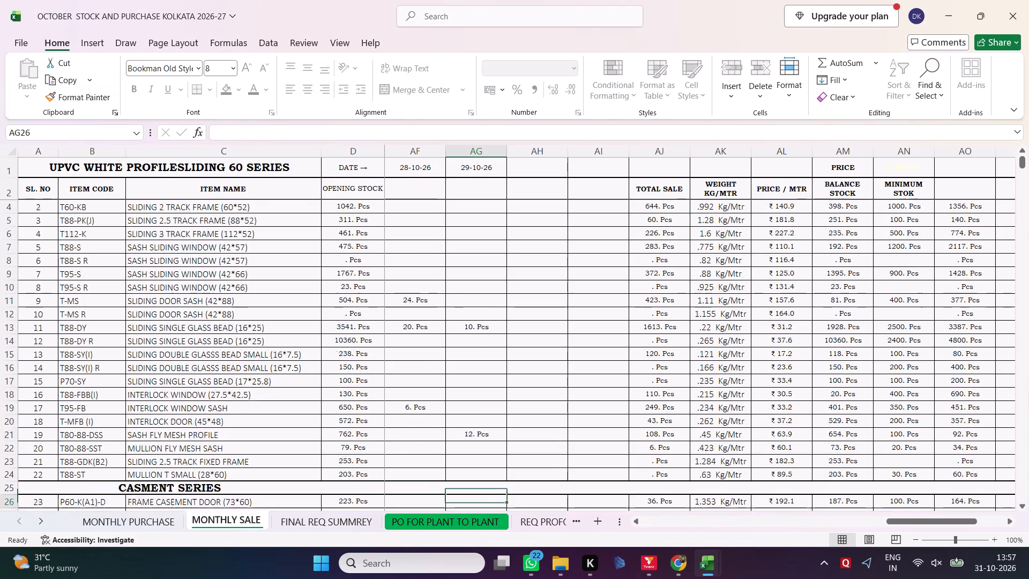
key(Up)
key(Up)
key(Up)
key(Up)
key(Up)
key(Up)
key(Up)
key(Up)
key(Up)
key(Up)
key(Up)
key(Up)
key(Up)
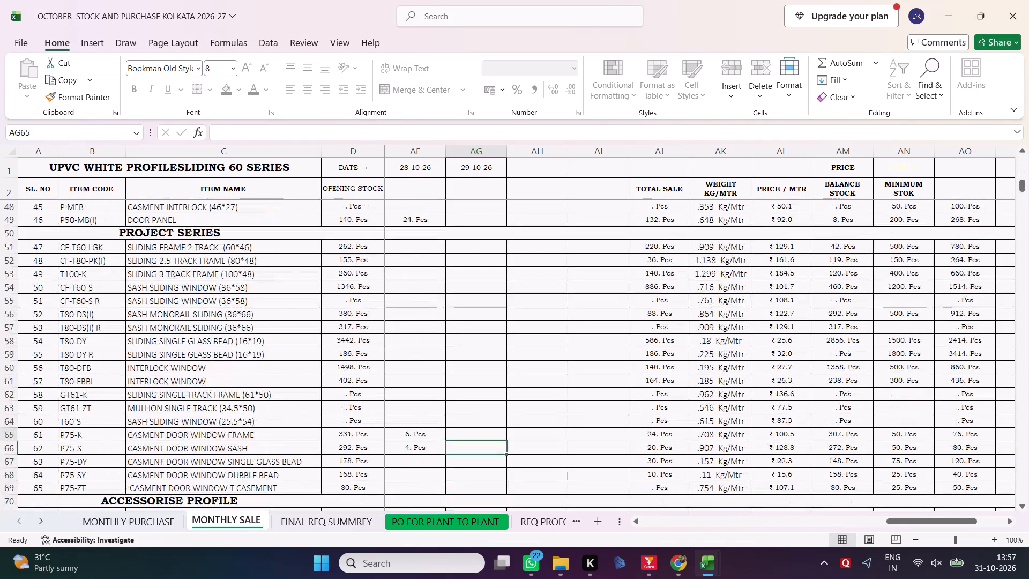
key(Up)
key(Up)
key(Up)
key(alt+Tab)
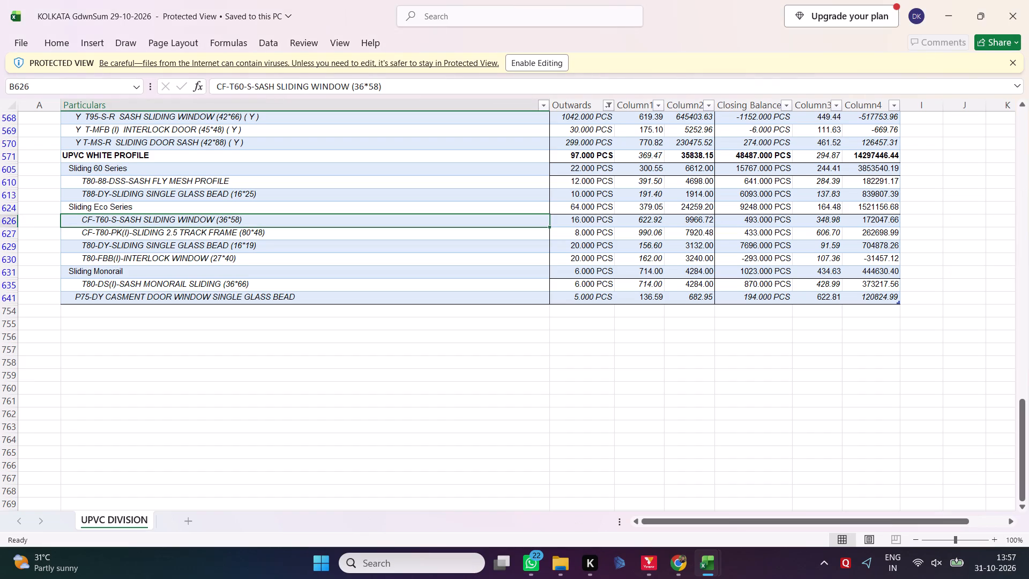
key(alt+Tab)
text(16)
key(Return)
Enter 8 as the 29-10-26 sale for CF-T80-PK(I) sliding 2.5 track frame (80*48), following the godown summary.
key(alt+Tab)
key(Down)
key(alt+Tab)
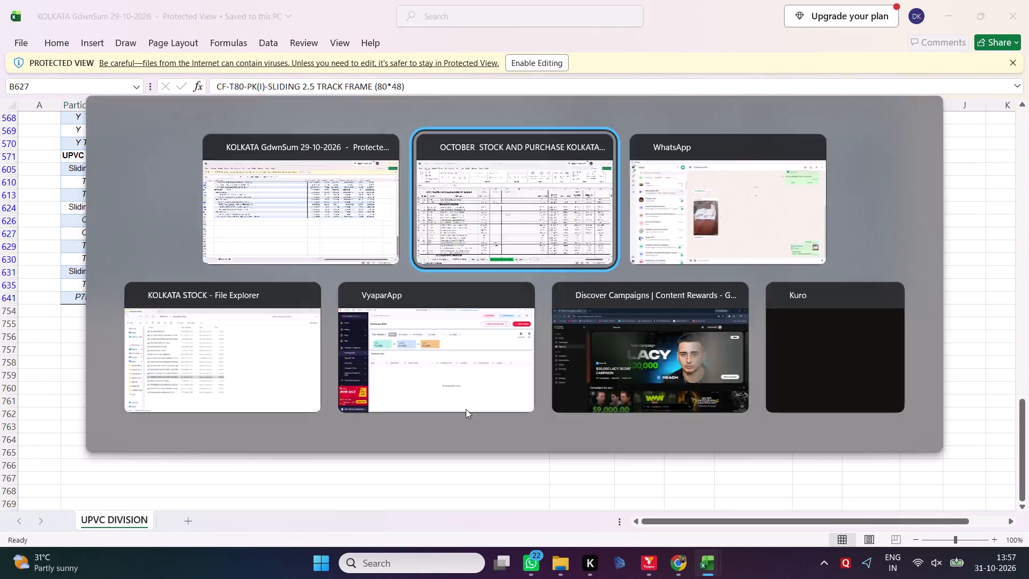
key(Up)
key(Up)
key(Up)
key(alt+Tab)
key(alt+Tab)
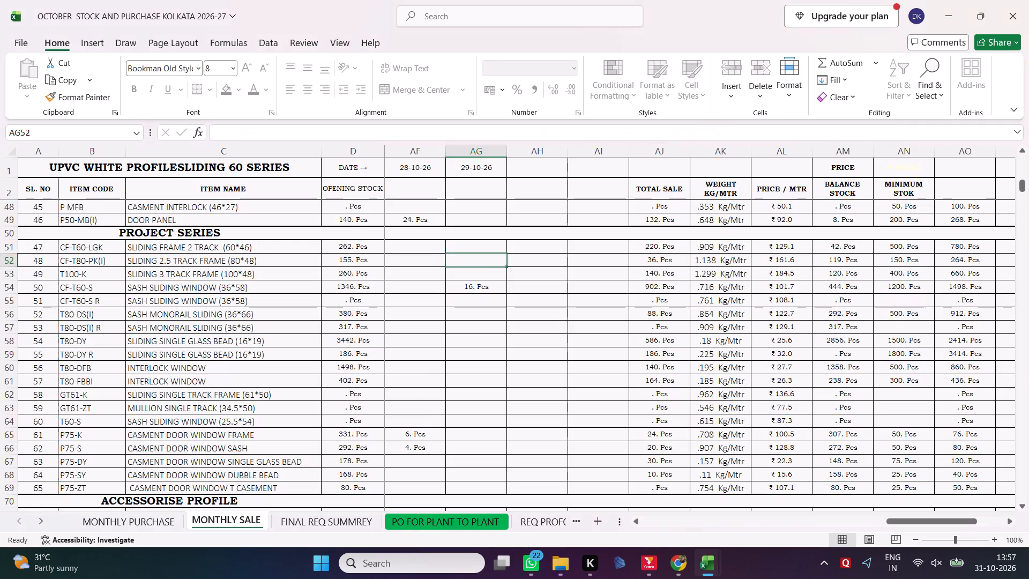
key(8)
key(Return)
Enter 20 as the 29-10-26 sale for T80-DY sliding single glass bead (16*19), following the godown summary.
key(alt+Tab)
key(Down)
key(alt+Tab)
key(Down)
key(Down)
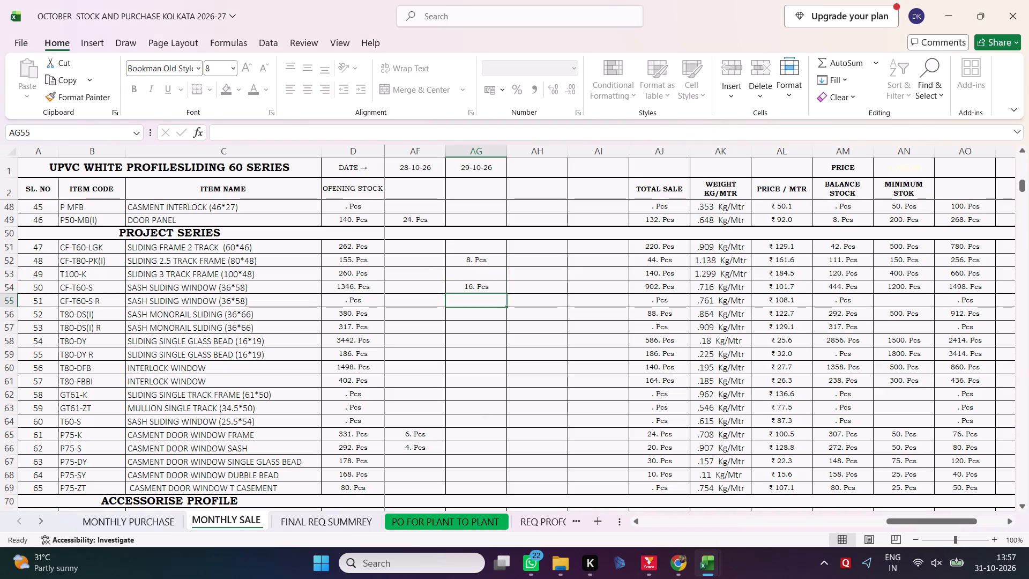
key(Down)
key(Down)
key(Down)
key(Down)
key(Up)
key(alt+Tab)
key(alt+Tab)
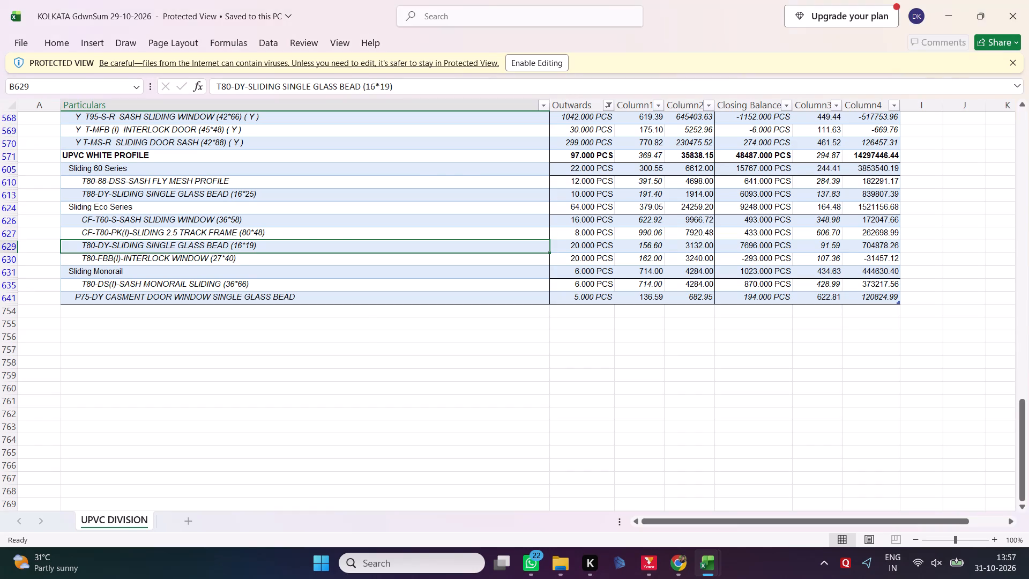
text(20)
key(Return)
Enter 20 as the 29-10-26 sale for the T80-FBBI interlock window in the project series, following the godown summary.
key(alt+Tab)
key(Down)
key(alt+Tab)
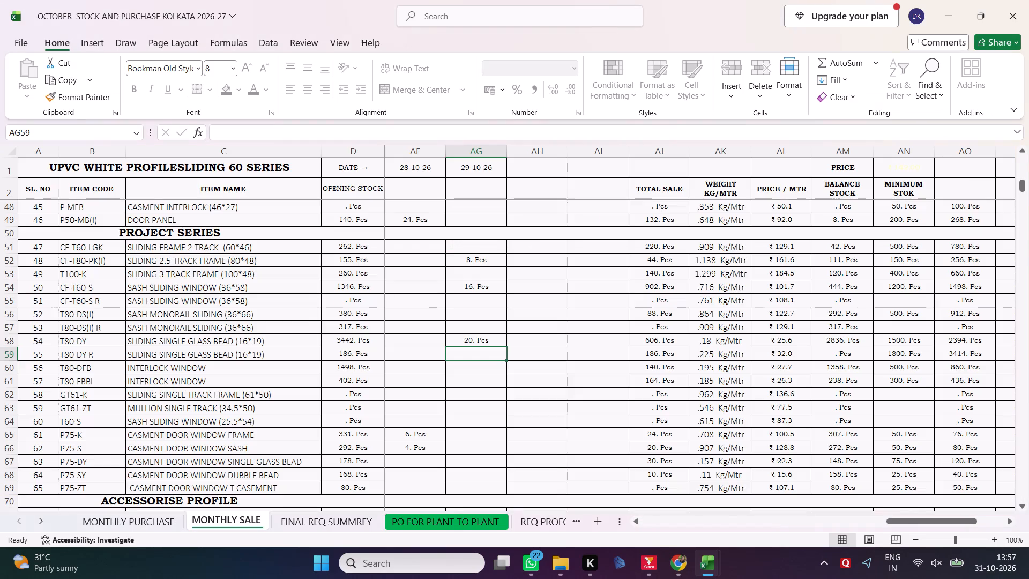
key(Down)
key(Down)
key(alt+Tab)
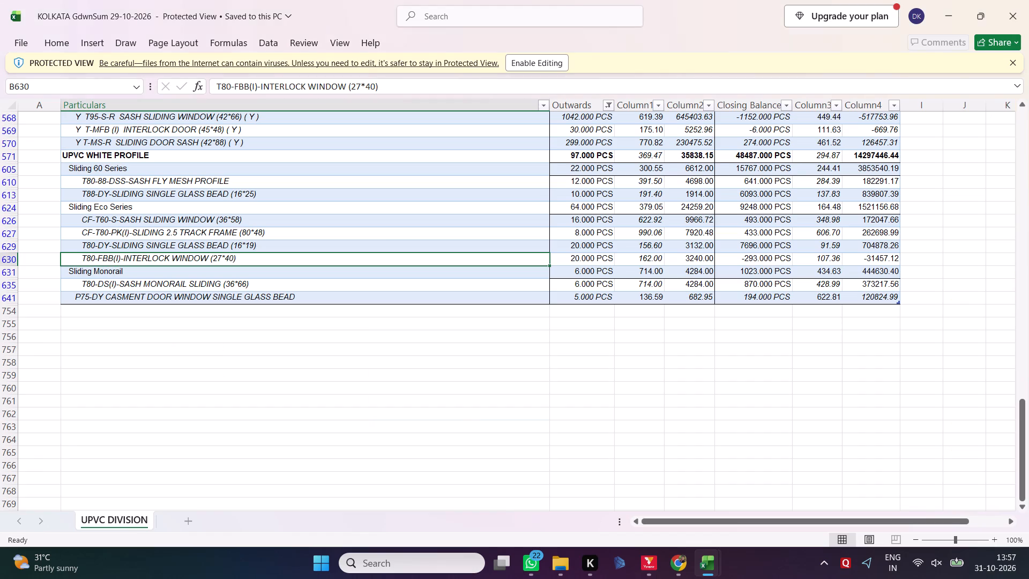
key(alt+Tab)
text(20)
key(Return)
Enter 6 as the 29-10-26 sale for T80-DS(I) sash monorail sliding (36*66), following the godown summary.
key(alt+Tab)
key(Down)
key(Down)
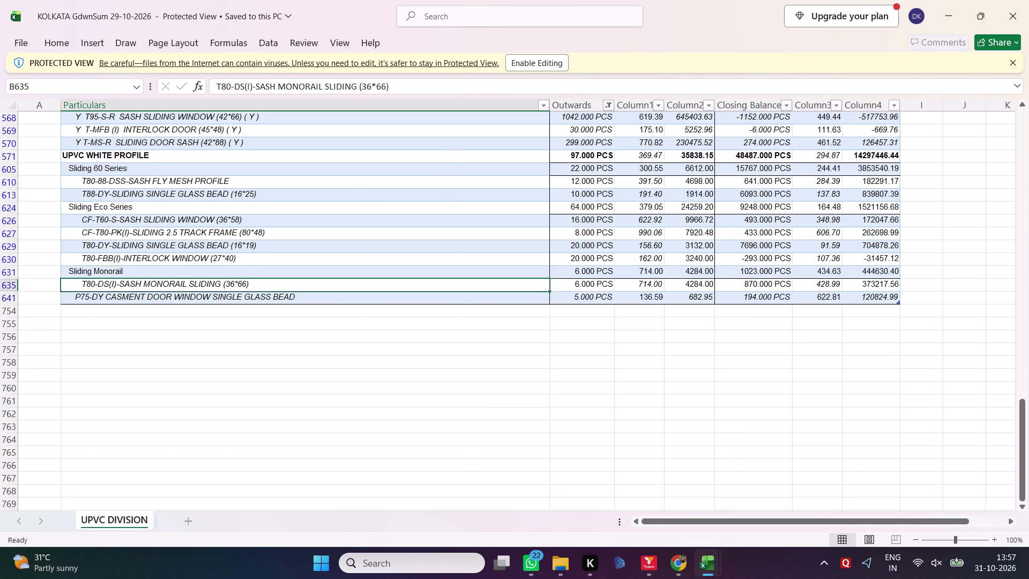
key(alt+Tab)
key(Up)
key(Up)
key(Up)
key(Up)
key(Up)
key(Up)
key(alt+Tab)
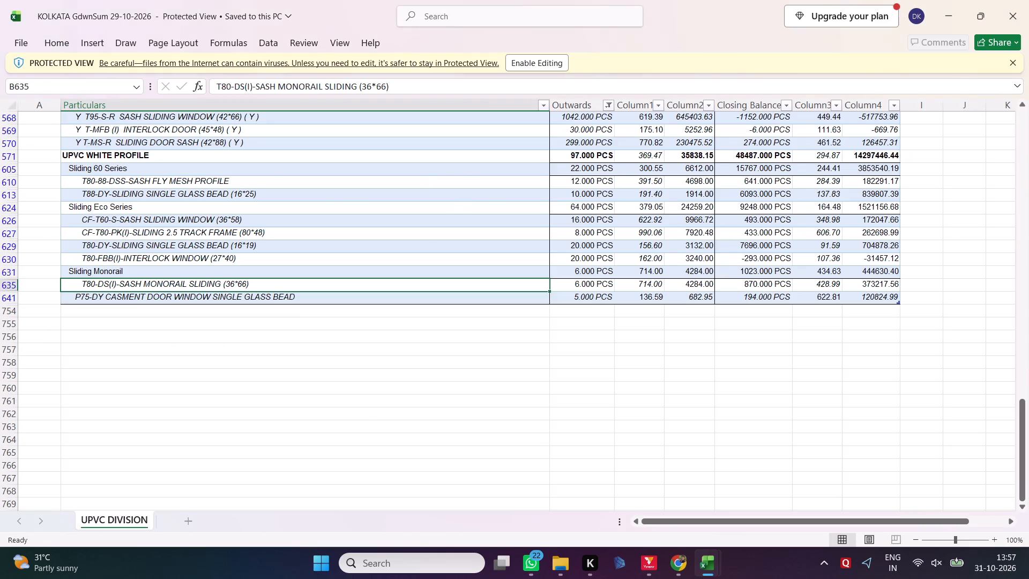
key(alt+Tab)
key(6)
key(Return)
Enter 5 as the 29-10-26 sale for P75-DY casement door window single glass bead, following the godown summary.
key(alt+Tab)
key(Down)
key(alt+Tab)
key(Up)
key(Up)
key(Up)
key(Up)
key(Up)
key(Up)
key(Up)
key(Up)
key(Up)
key(Up)
key(Up)
key(Up)
key(Up)
key(Up)
key(Up)
key(Up)
key(Up)
key(Up)
key(Up)
key(Up)
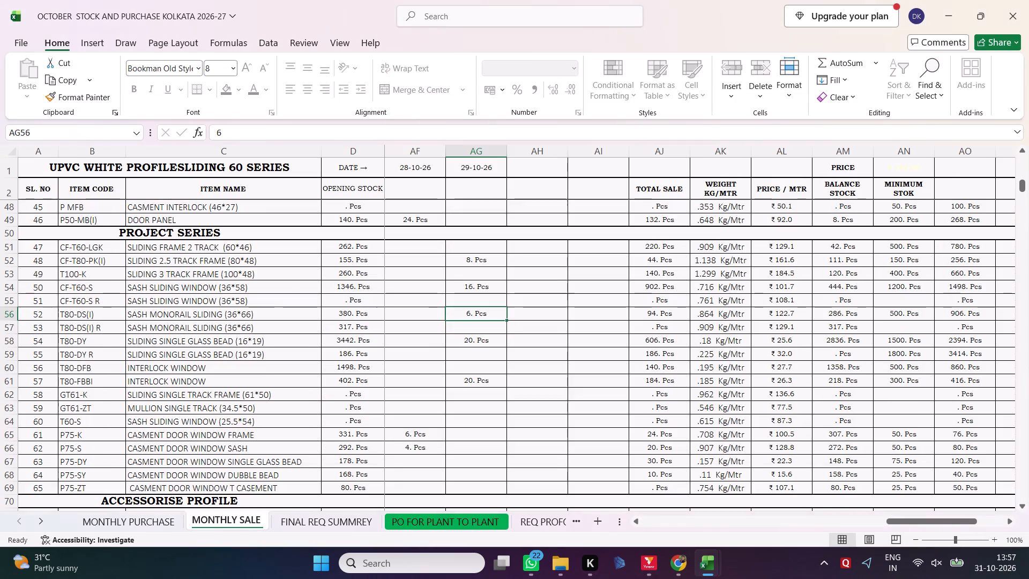
key(Down)
key(Down)
key(Down)
key(Down)
key(Down)
key(Down)
key(Down)
key(Down)
key(Down)
key(Down)
key(Down)
key(Down)
key(Down)
key(Down)
key(Down)
key(Down)
key(Down)
key(Down)
key(Down)
key(Down)
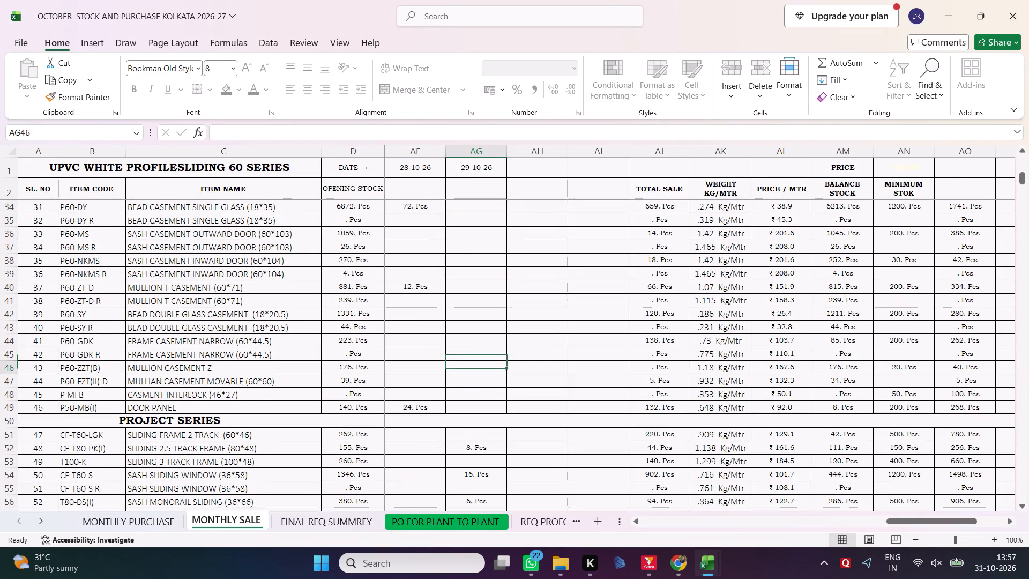
key(Up)
key(Up)
key(Up)
key(Up)
key(Up)
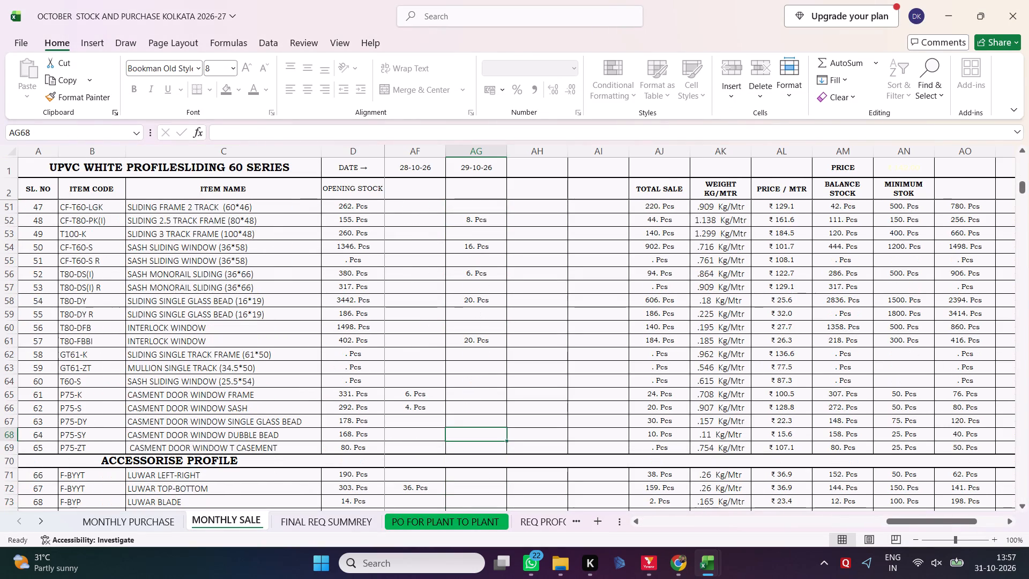
key(Up)
key(alt+Tab)
key(alt+Tab)
key(5)
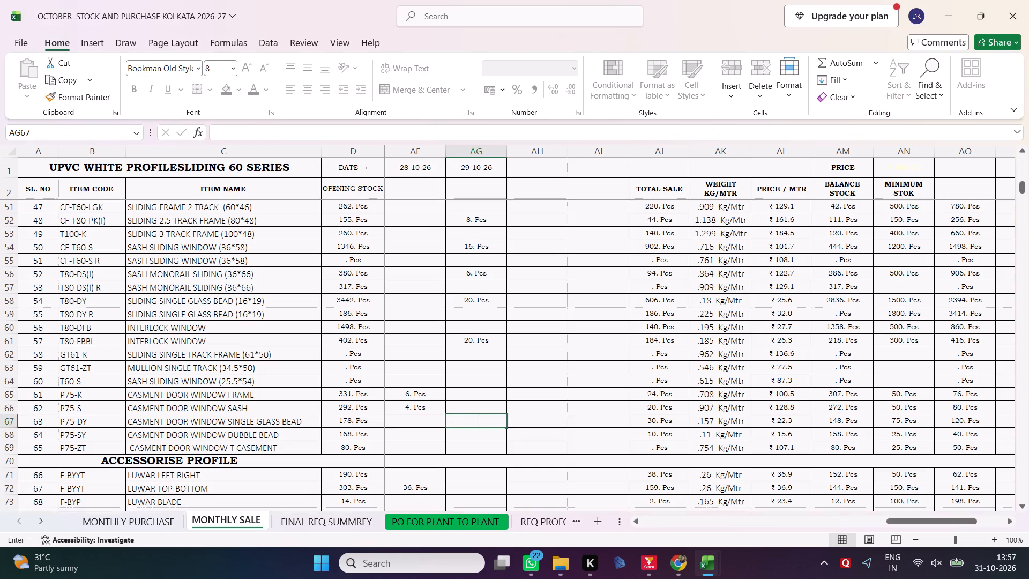
key(Return)
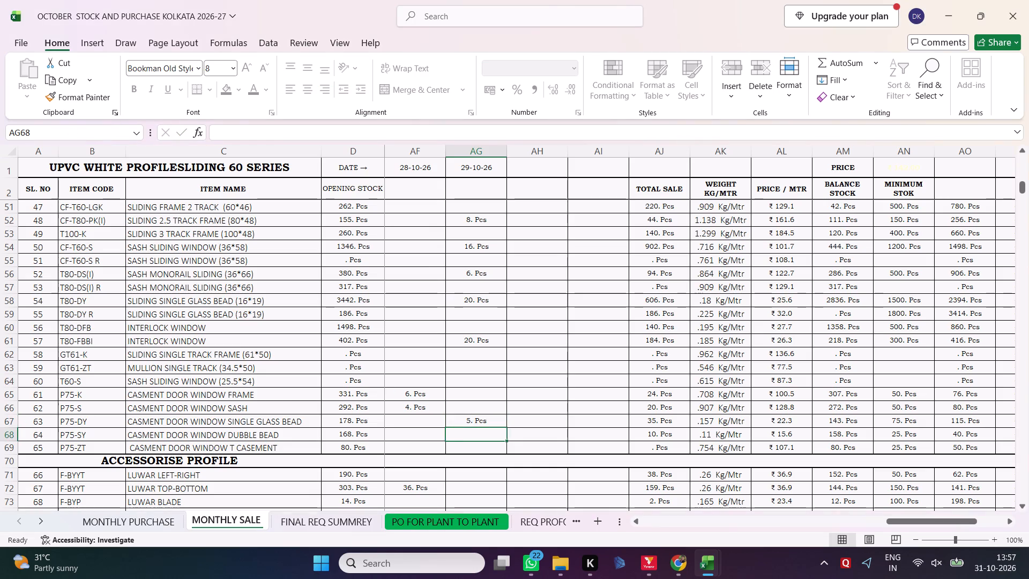
Switch to the KOLKATA GdwnSum 29-10-2026 workbook and close it.
key(alt+Tab)
scroll(466, 409, up, 7)
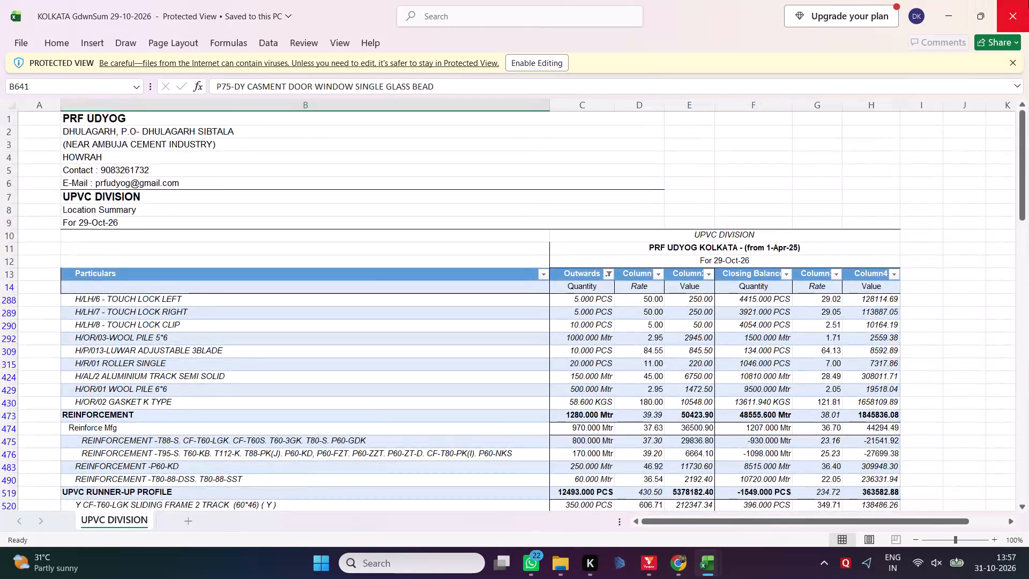
click(1028, 0)
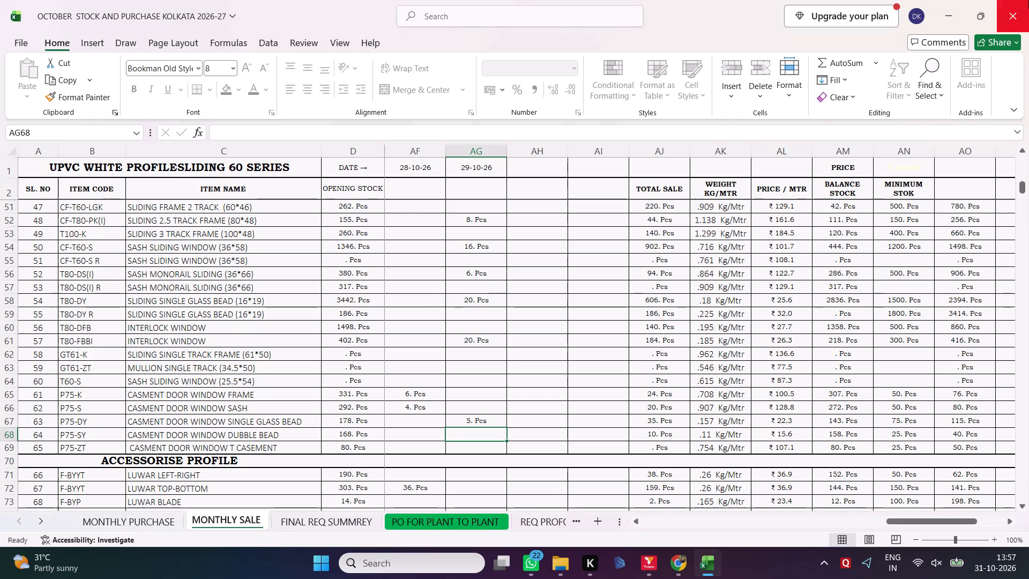
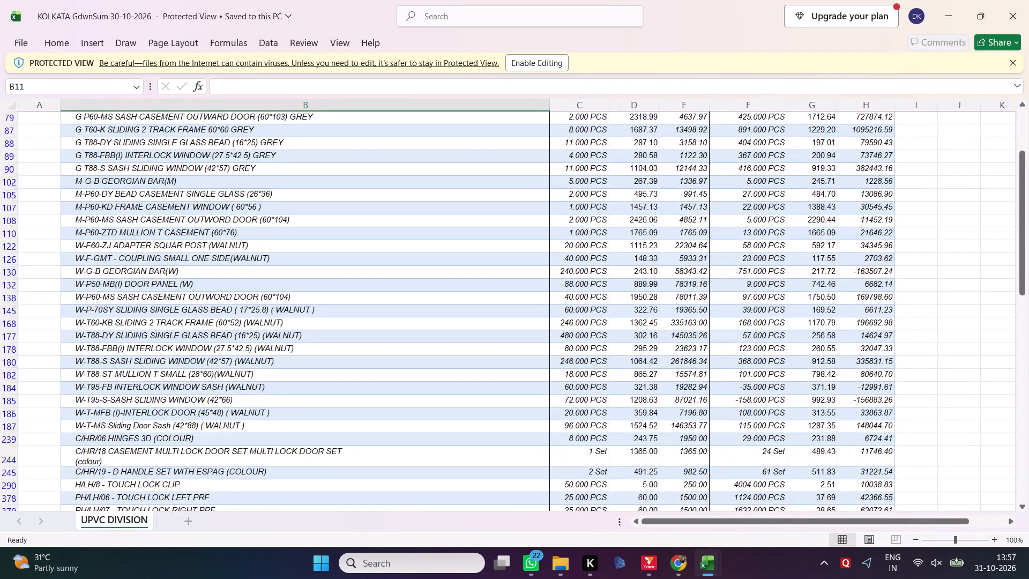
Switch to the October Kolkata workbook and enter 30-10 as the date of the next MONTHLY SALE column.
scroll(469, 414, down, 2)
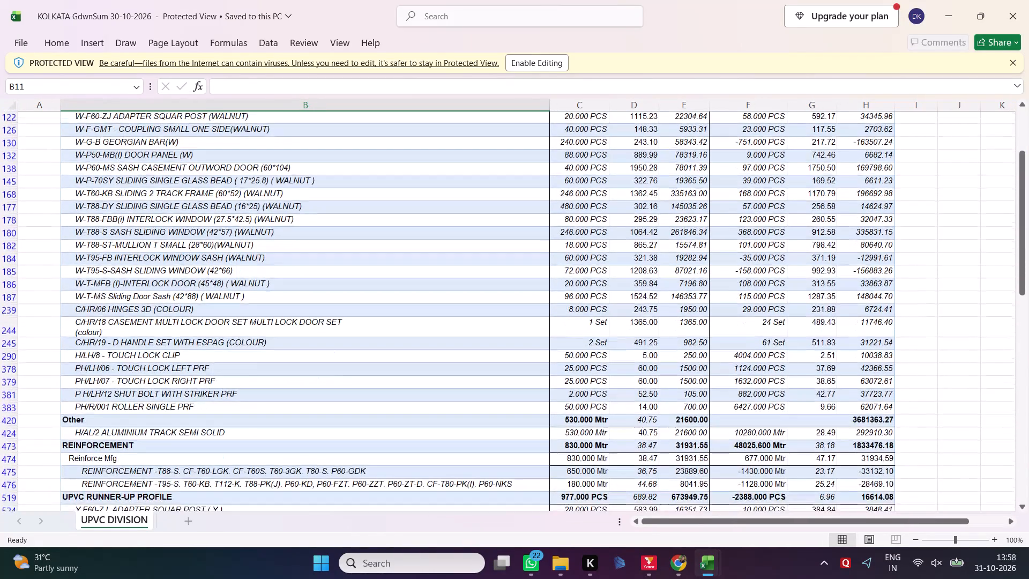
scroll(469, 414, down, 5)
scroll(469, 414, up, 1)
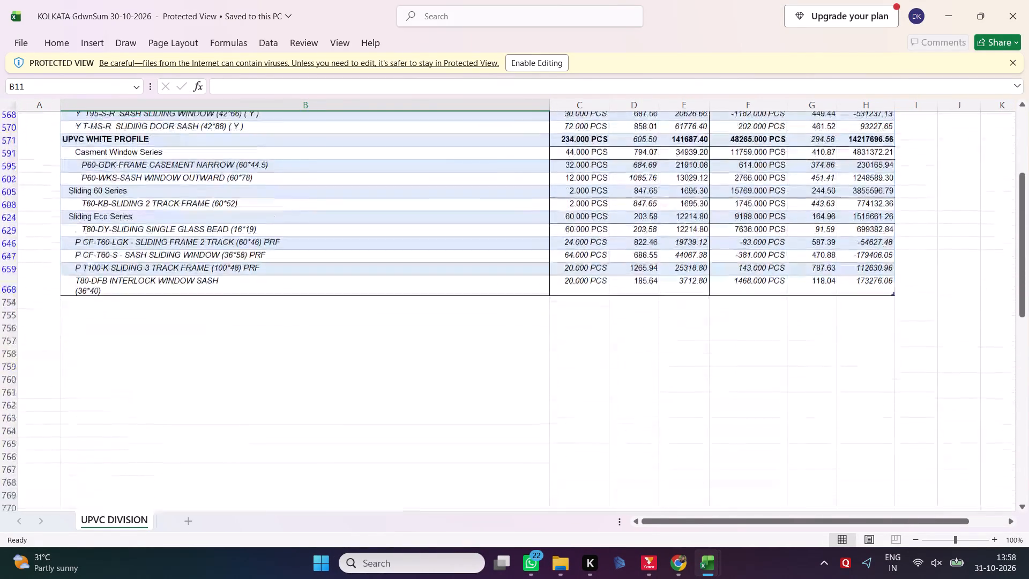
scroll(469, 414, up, 1)
scroll(469, 414, down, 1)
key(alt+Tab)
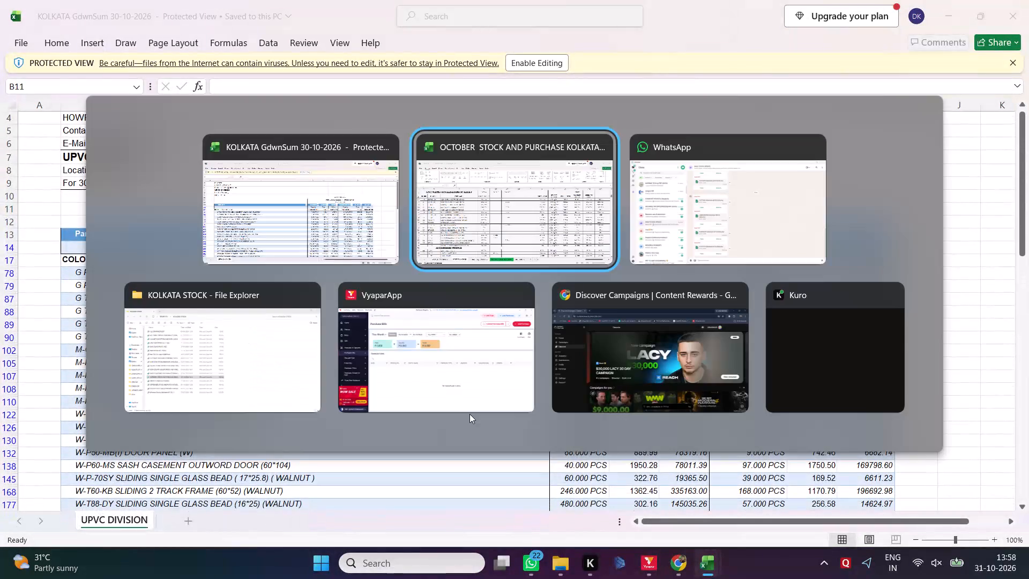
click(533, 170)
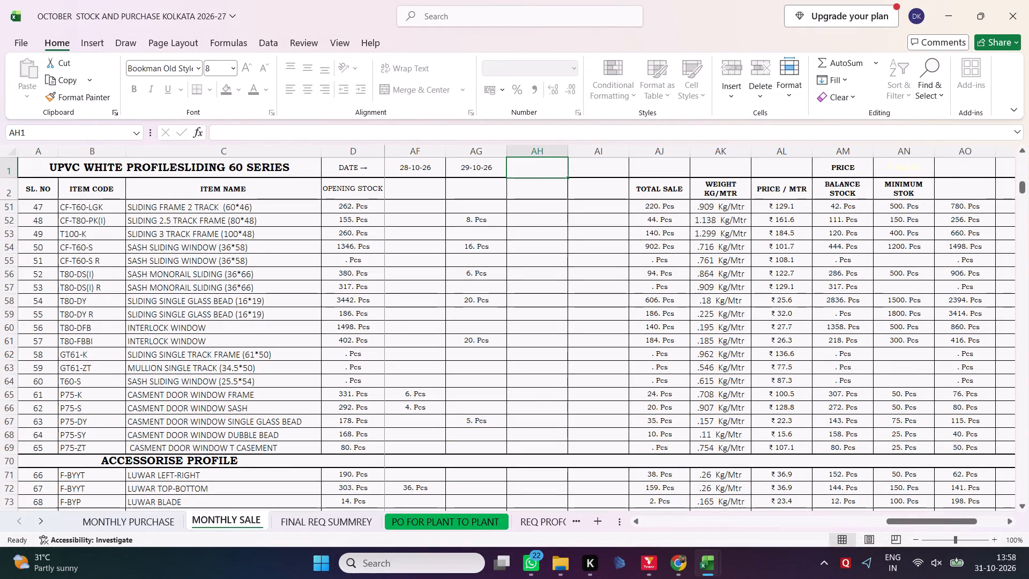
text(30-10)
key(Return)
Enter 1 as the 30-10-26 sale for dark grey G P60-K(B1)-D frame casement window (60*58), following the 30-10-2026 godown summary.
key(alt+Tab)
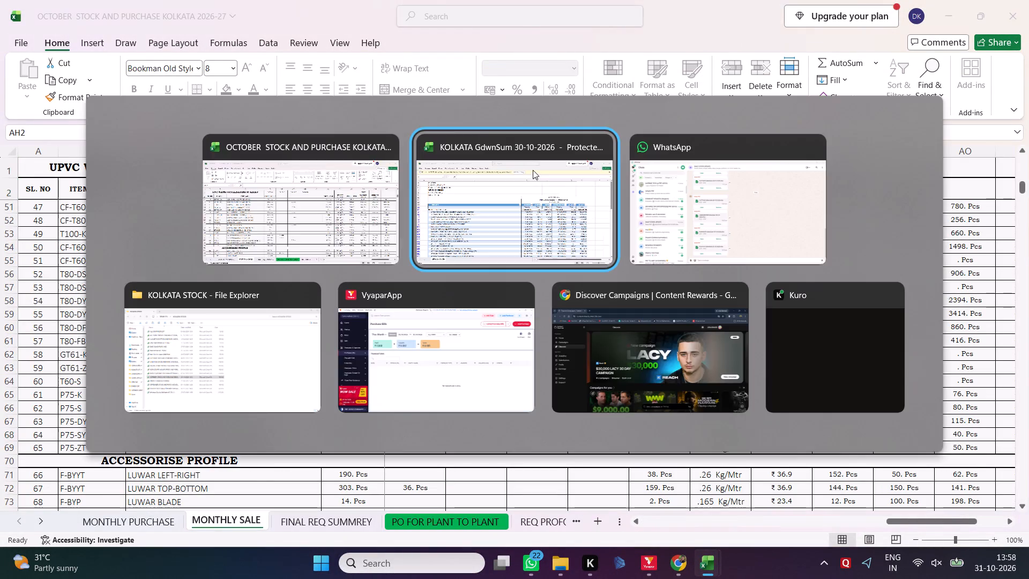
key(Down)
key(Down)
key(Down)
key(Down)
key(Down)
key(alt+Tab)
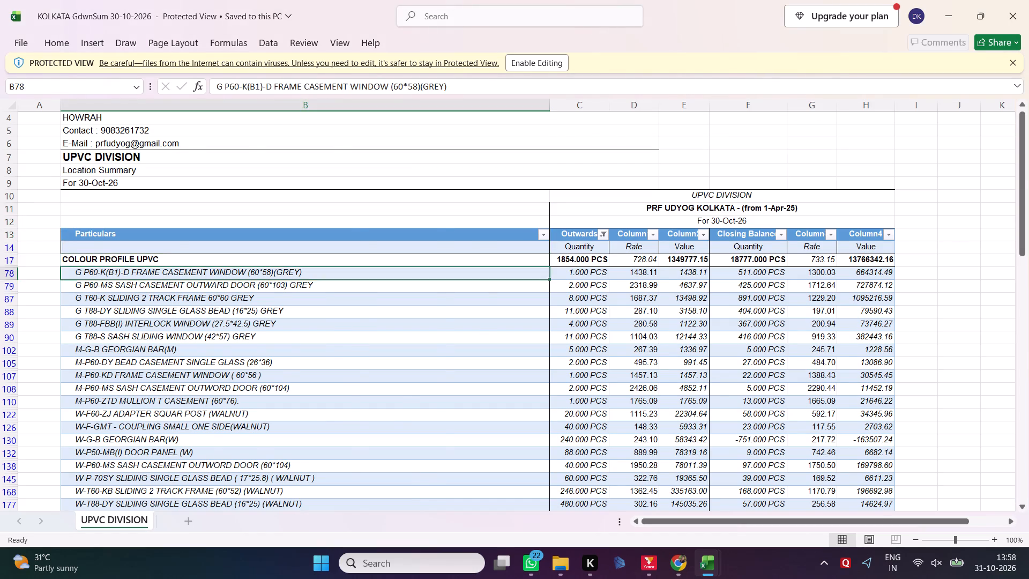
scroll(560, 306, left, 1)
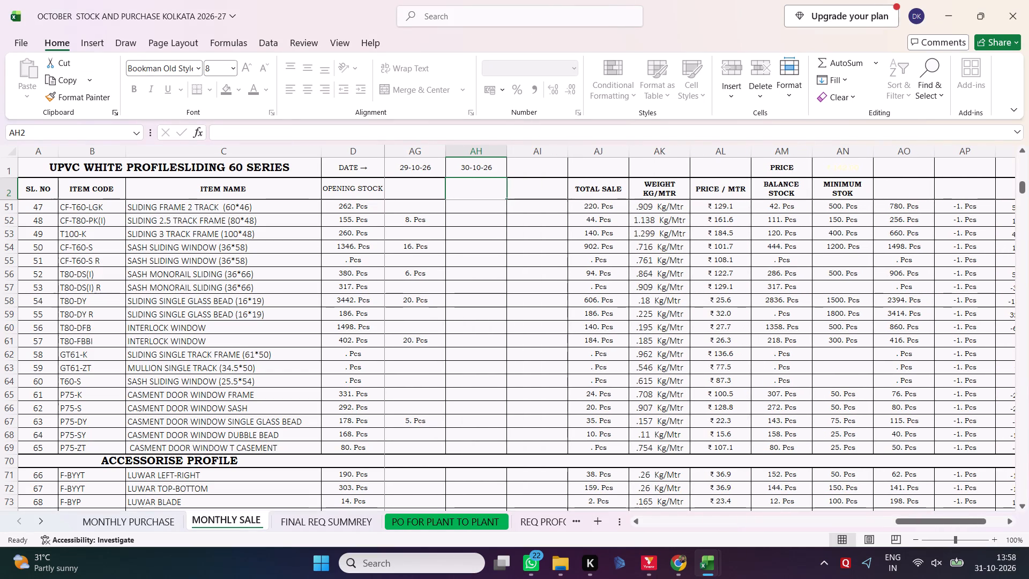
scroll(560, 306, down, 15)
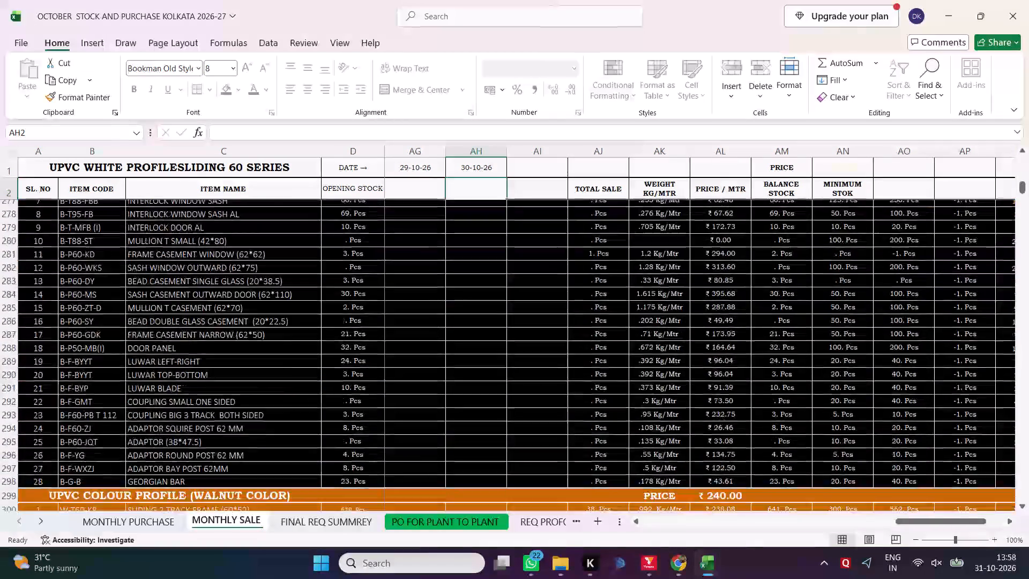
scroll(560, 306, down, 3)
click(477, 397)
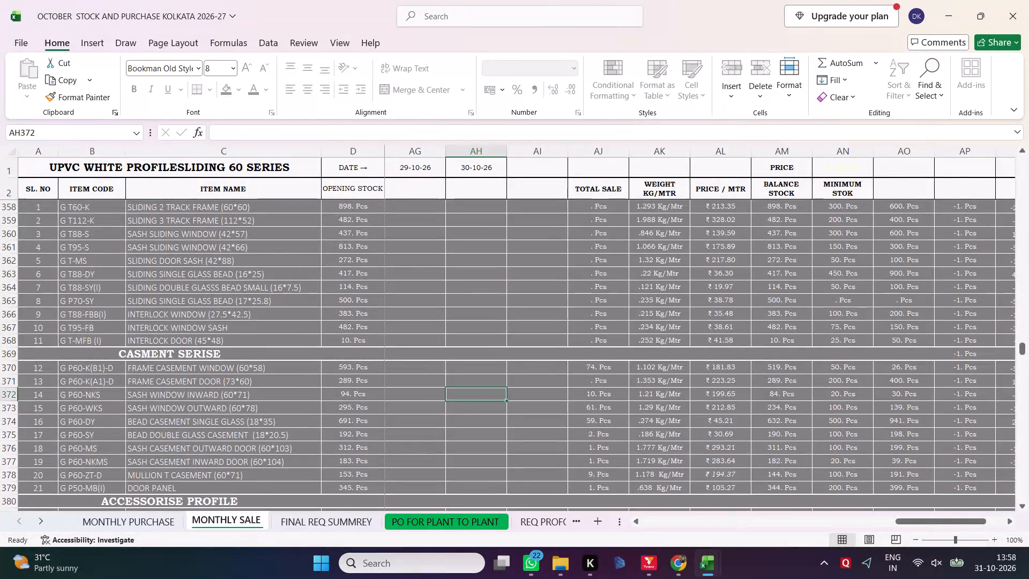
key(alt+Tab)
key(alt+Tab)
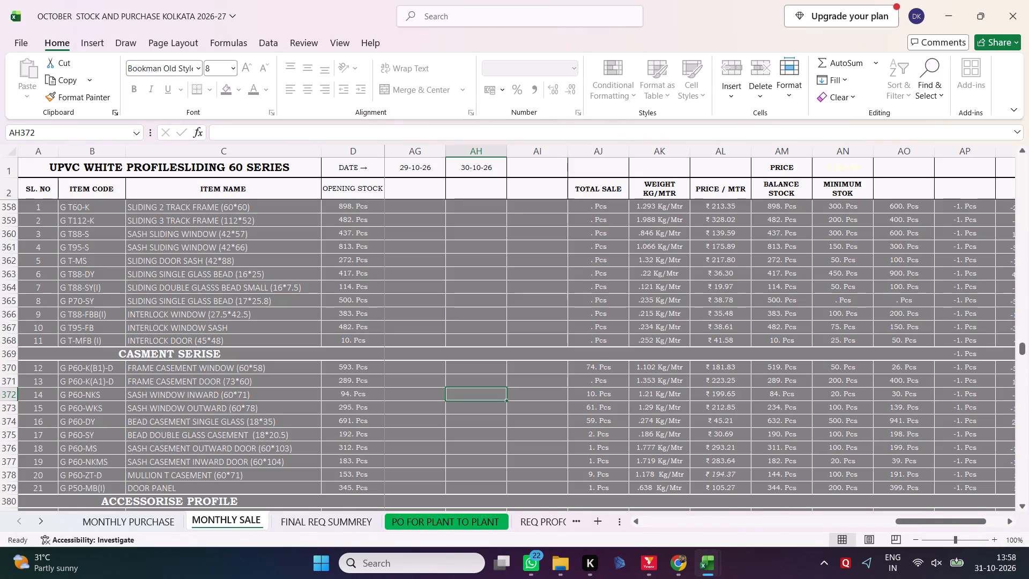
key(Up)
key(alt+Tab)
key(alt+Tab)
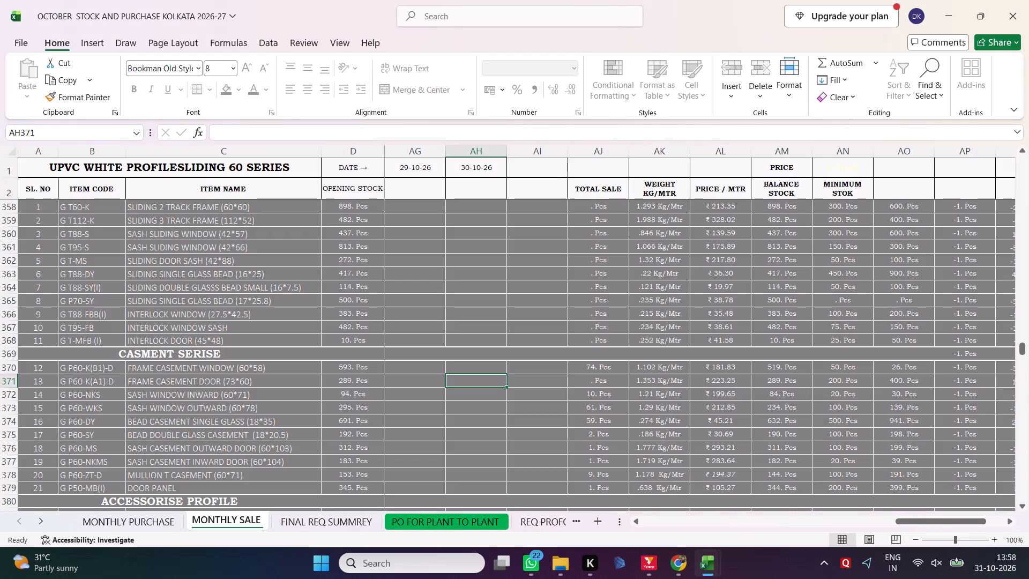
key(Up)
key(alt+Tab)
key(alt+Tab)
key(1)
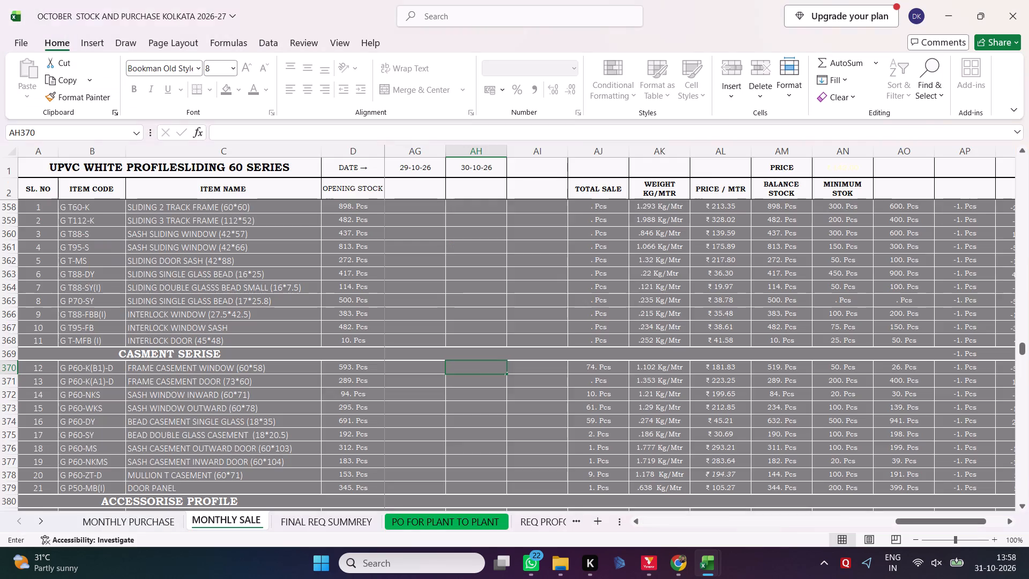
key(Return)
Enter 2 as the 30-10-26 sale for G P60-MS sash casement outward door (60*103), following the godown summary.
key(alt+Tab)
key(Down)
key(alt+Tab)
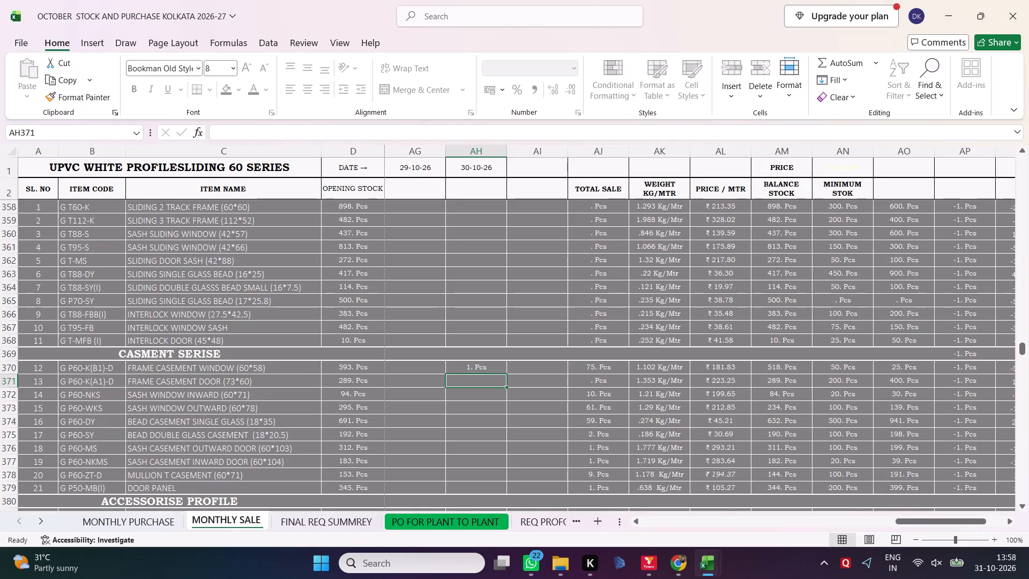
key(Down)
key(Down)
key(Down)
key(Down)
key(Down)
key(alt+Tab)
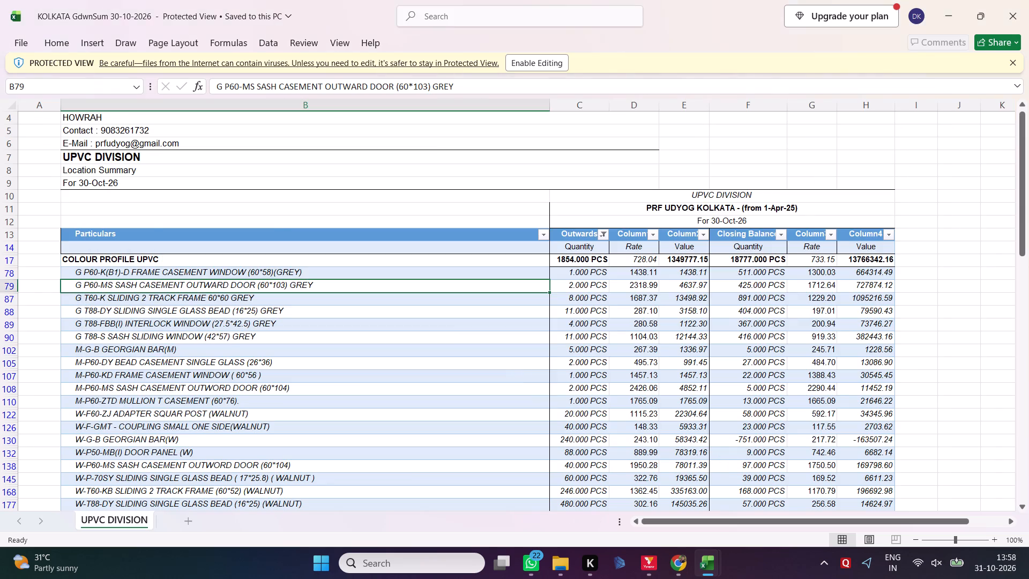
key(alt+Tab)
key(2)
key(Return)
Enter 8 as the 30-10-26 sale for G T60-K sliding 2 track frame (60*60), following the godown summary.
key(alt+Tab)
key(Down)
key(alt+Tab)
key(Up)
key(Up)
key(Up)
key(Up)
key(Up)
key(Up)
key(Up)
key(Up)
key(Up)
key(Up)
key(Up)
key(Up)
key(Up)
key(Up)
key(Up)
key(Up)
key(Up)
key(Up)
key(Up)
key(Up)
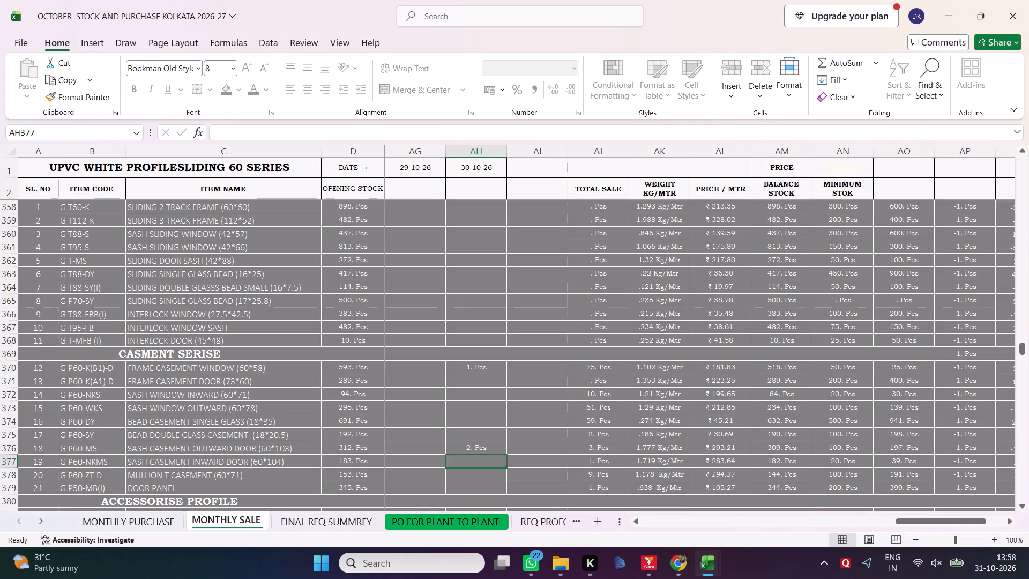
key(Down)
key(Down)
key(Down)
key(Down)
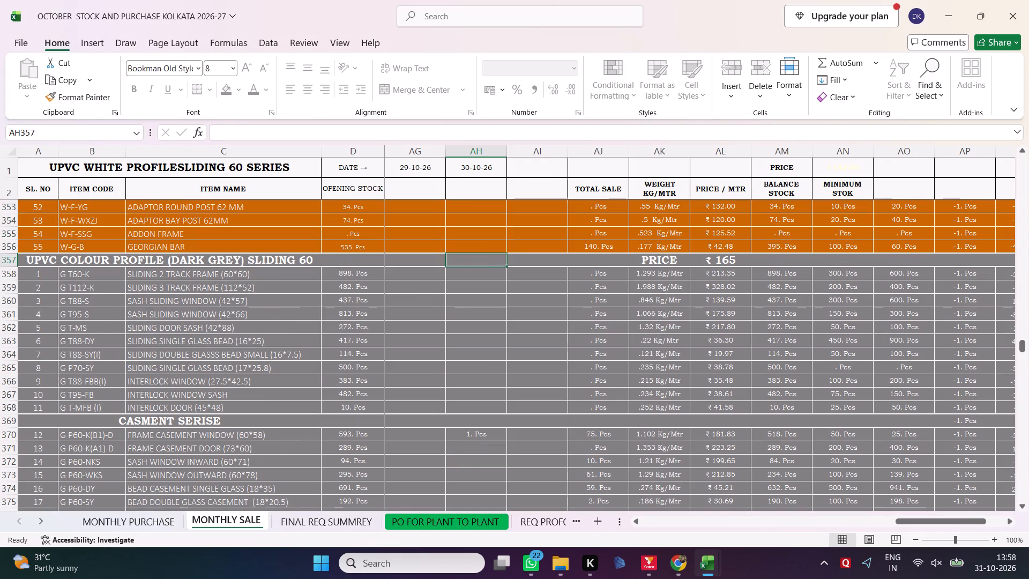
key(Down)
key(alt+Tab)
key(alt+Tab)
key(8)
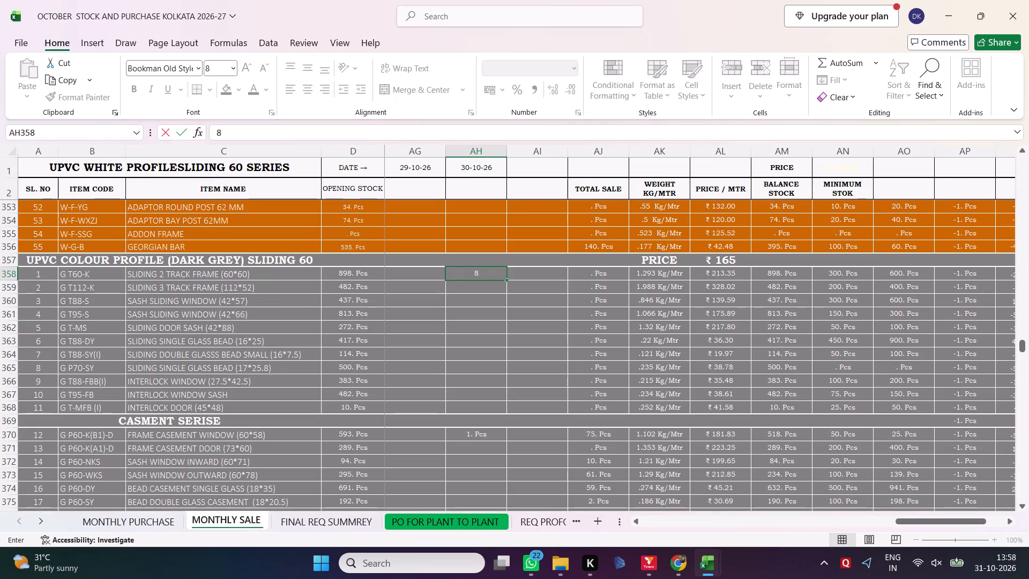
key(Return)
Enter 11 as the 30-10-26 sale for G T88-DY sliding single glass bead (16*25), following the godown summary.
key(alt+Tab)
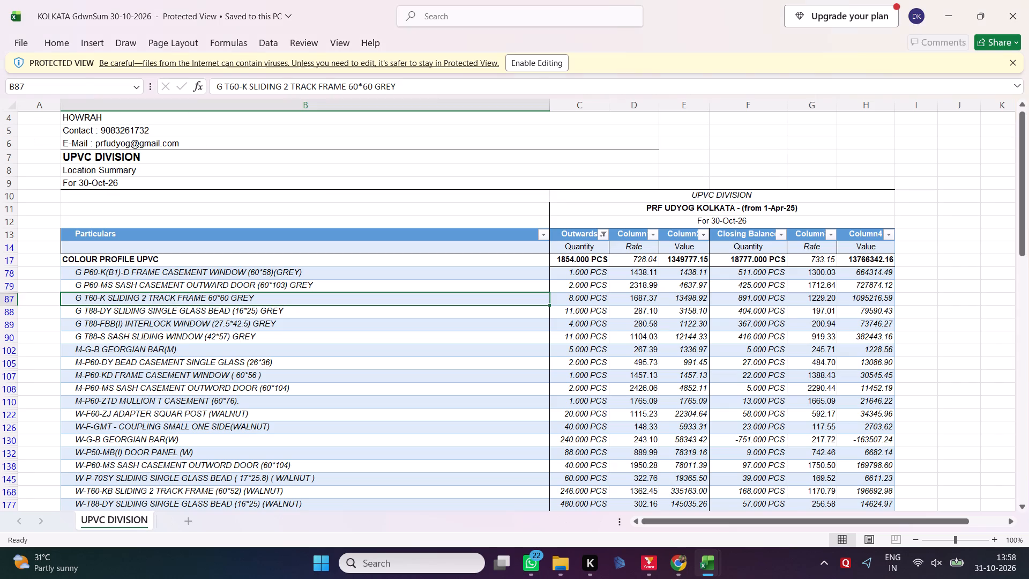
key(Down)
key(alt+Tab)
key(Down)
key(Down)
key(Down)
key(Down)
key(Down)
key(Up)
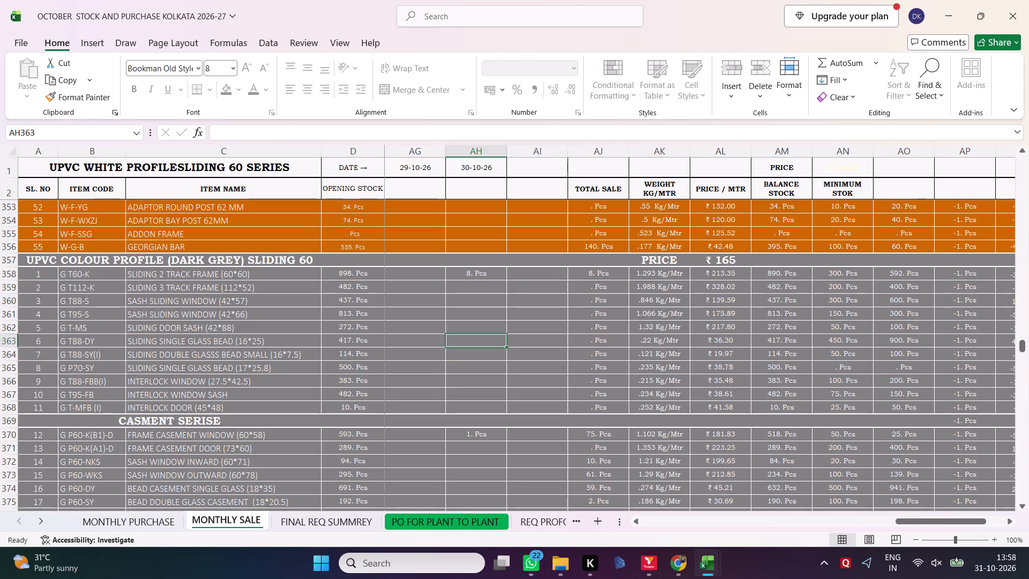
key(alt+Tab)
key(alt+Tab)
text(11)
key(Return)
Enter the 30-10-26 sale for G T88-FBB(I) interlock window (27.5*42.5), following the godown summary.
key(alt+Tab)
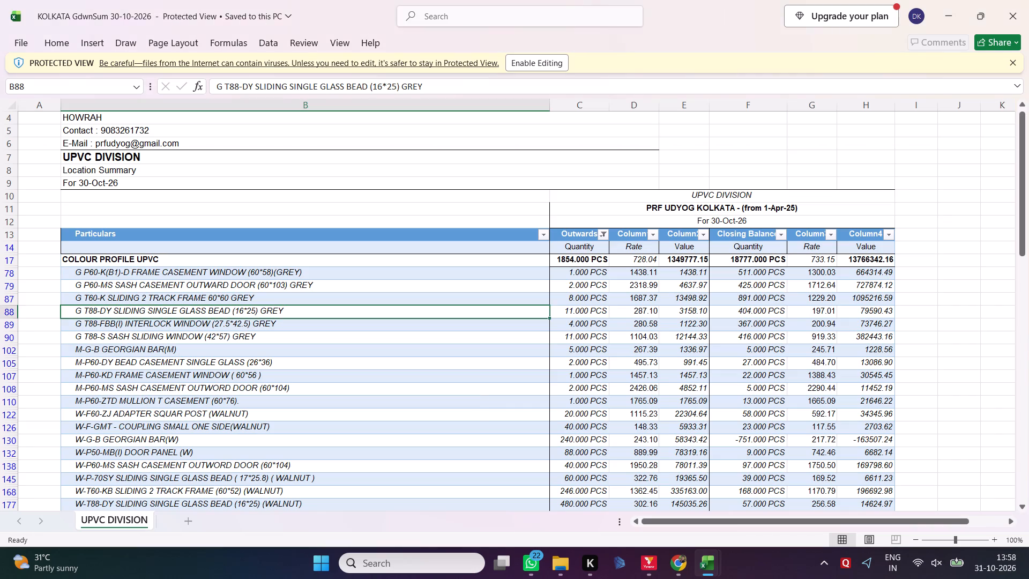
key(Down)
key(alt+Tab)
key(Down)
key(Down)
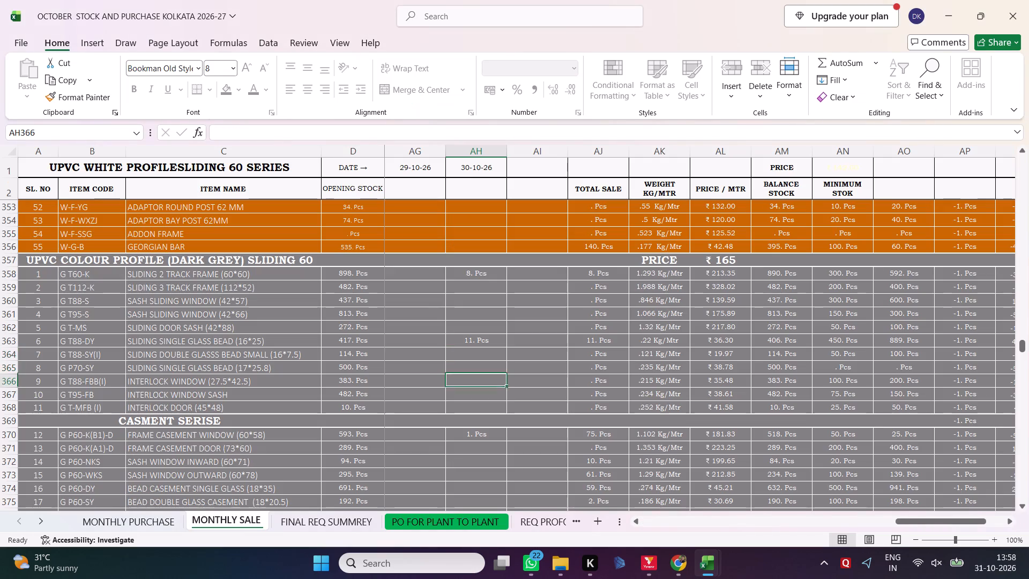
key(alt+Tab)
key(alt+Tab)
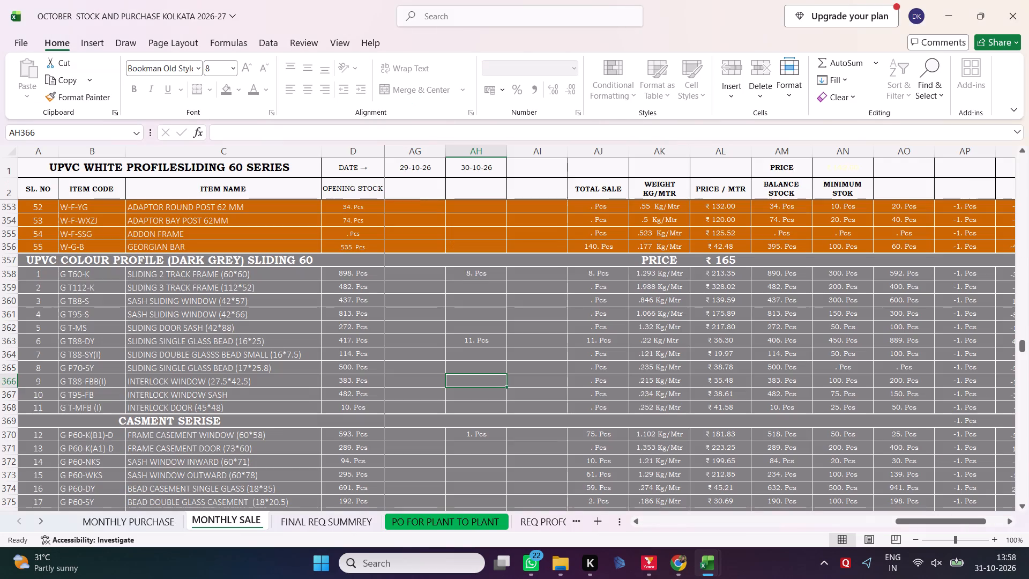
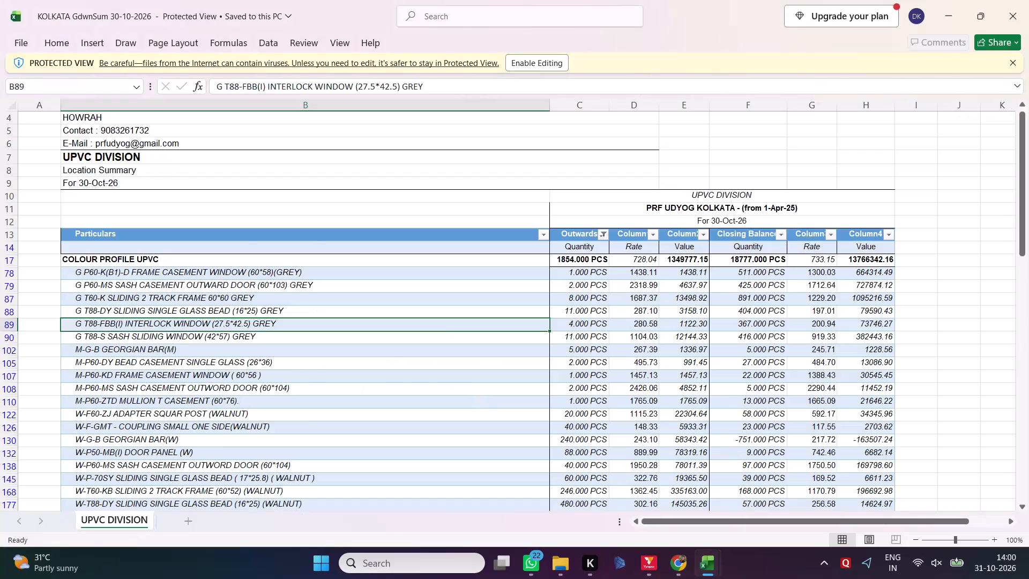
Enter 4 as the 30-10-26 sale for G T88-FBB(I) interlock window (27.5*42.5), following the godown summary.
key(alt+Tab)
key(alt+Tab)
key(alt+Tab)
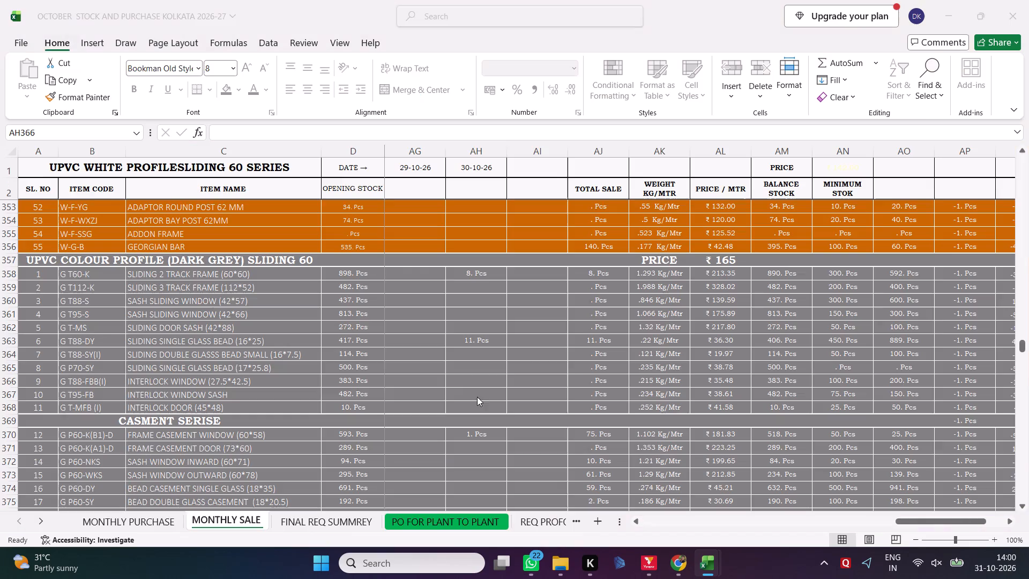
key(4)
key(Return)
Enter 11 as the 30-10-26 sale for G T88-S sash sliding window (42*57), following the godown summary.
key(alt+Tab)
key(Down)
key(alt+Tab)
key(Up)
key(Up)
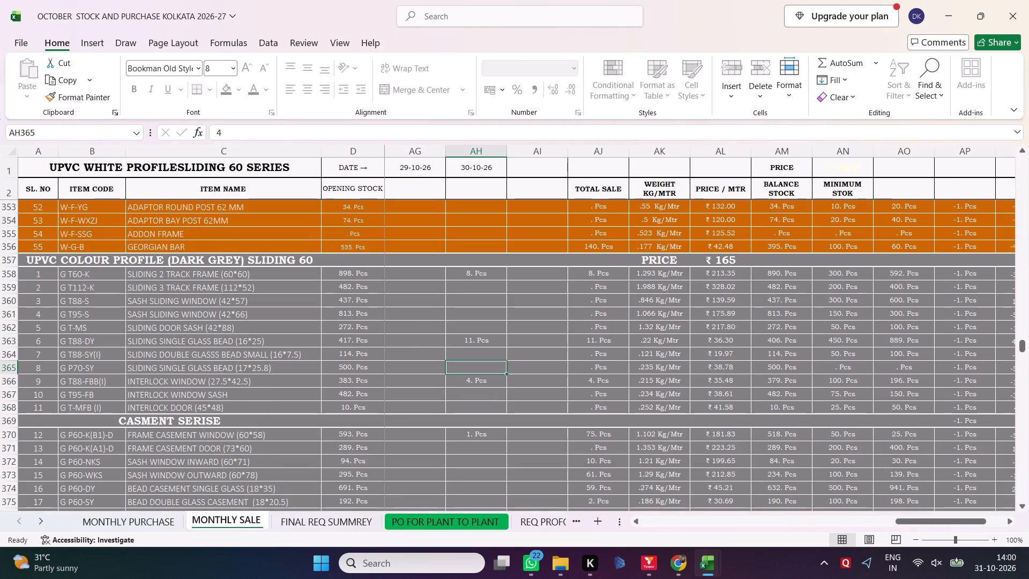
key(Up)
key(Up)
key(Up)
key(Up)
key(Up)
key(alt+Tab)
key(alt+Tab)
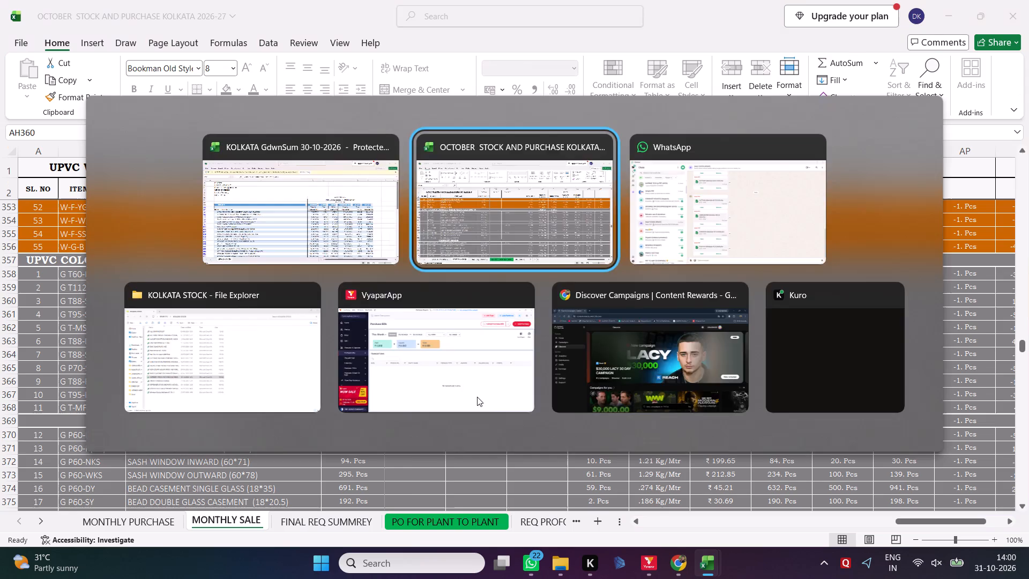
text(11)
key(Return)
Enter 5 as the 30-10-26 sale for M-G-B georgian bar, following the godown summary.
key(alt+Tab)
key(Down)
key(alt+Tab)
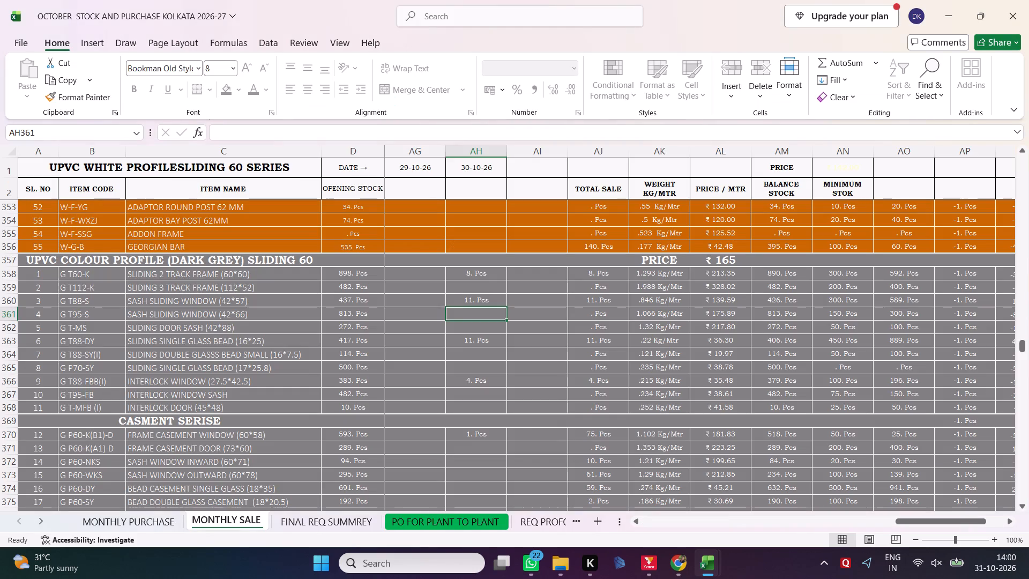
key(Up)
key(Up)
key(Up)
key(Up)
key(Up)
key(Up)
key(Up)
key(Up)
key(Up)
key(Up)
key(Up)
key(Up)
key(Up)
key(Up)
key(Up)
key(Up)
key(Up)
key(Up)
key(Up)
key(Up)
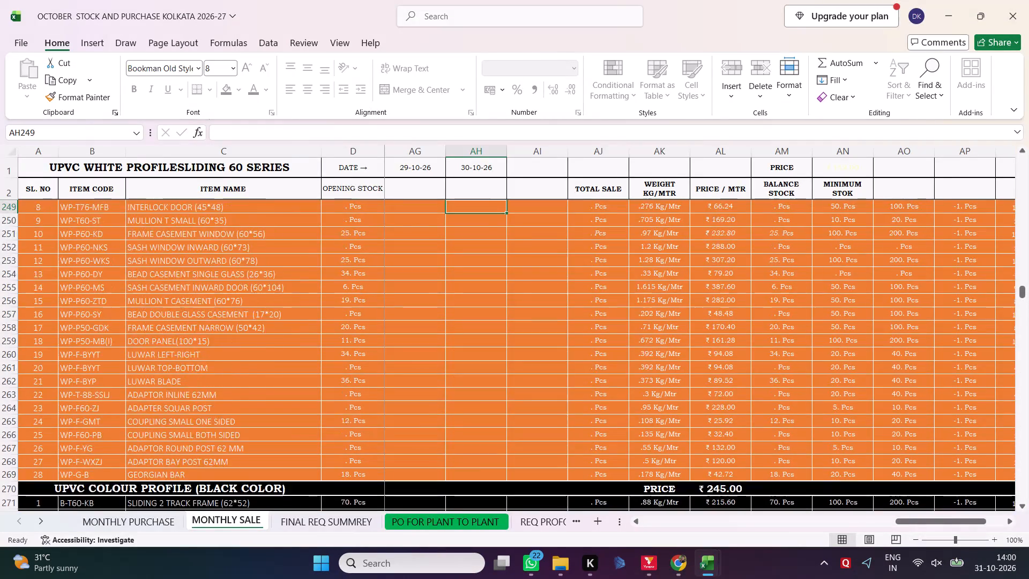
key(alt+Tab)
key(alt+Tab)
key(Up)
key(Up)
key(Up)
key(Up)
key(Up)
key(Up)
key(Up)
key(Up)
key(Up)
key(Up)
key(Up)
key(Up)
key(Up)
key(Up)
key(Up)
key(Up)
key(Up)
key(Up)
key(Up)
key(Up)
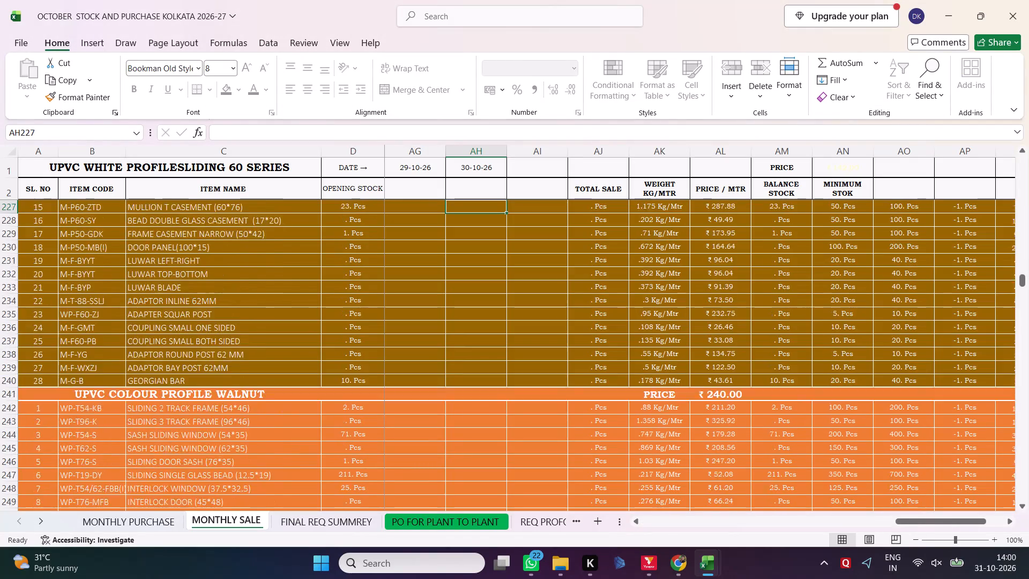
key(alt+Tab)
key(alt+Tab)
key(Down)
key(Down)
key(Down)
key(Down)
key(Down)
key(Down)
key(Down)
key(Down)
key(Down)
key(Down)
key(Down)
key(Down)
key(Down)
key(Down)
key(Down)
key(Down)
key(Down)
key(Down)
key(Down)
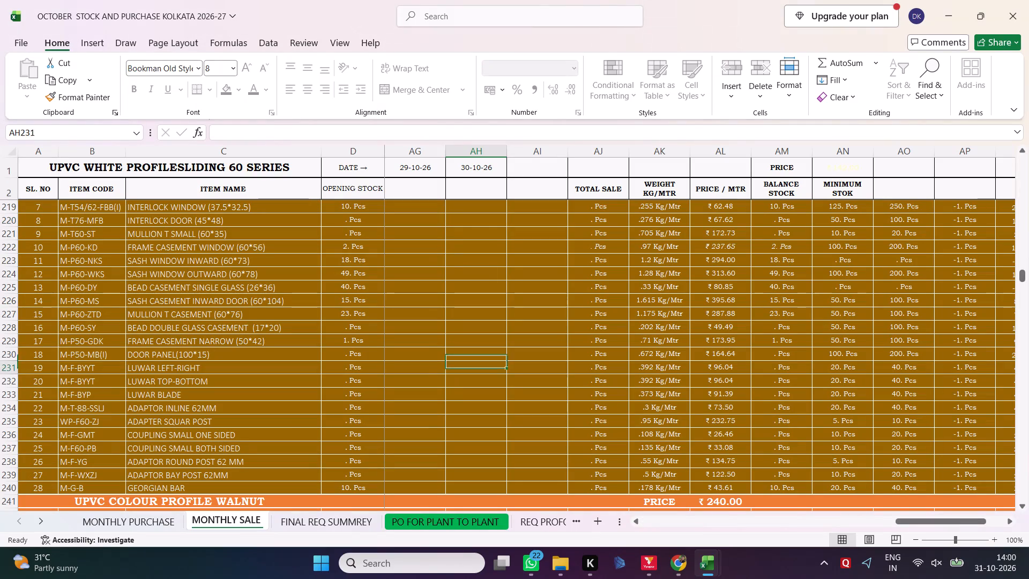
key(Down)
key(alt+Tab)
key(alt+Tab)
key(Down)
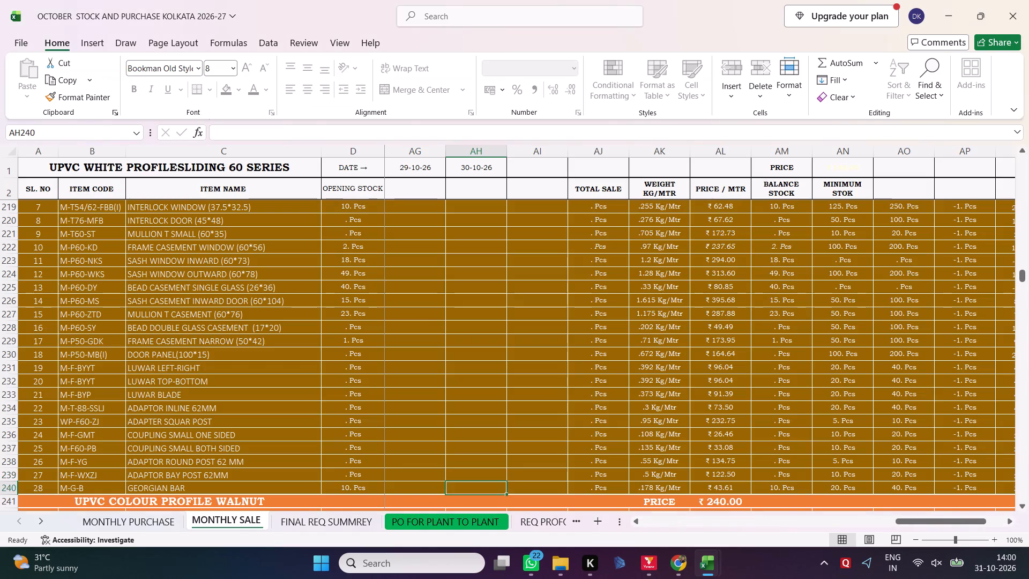
key(alt+Tab)
key(alt+Tab)
key(5)
key(Return)
Enter 2 as the 30-10-26 sale for M-P60-DY bead casement single glass (26*36), following the godown summary.
key(alt+Tab)
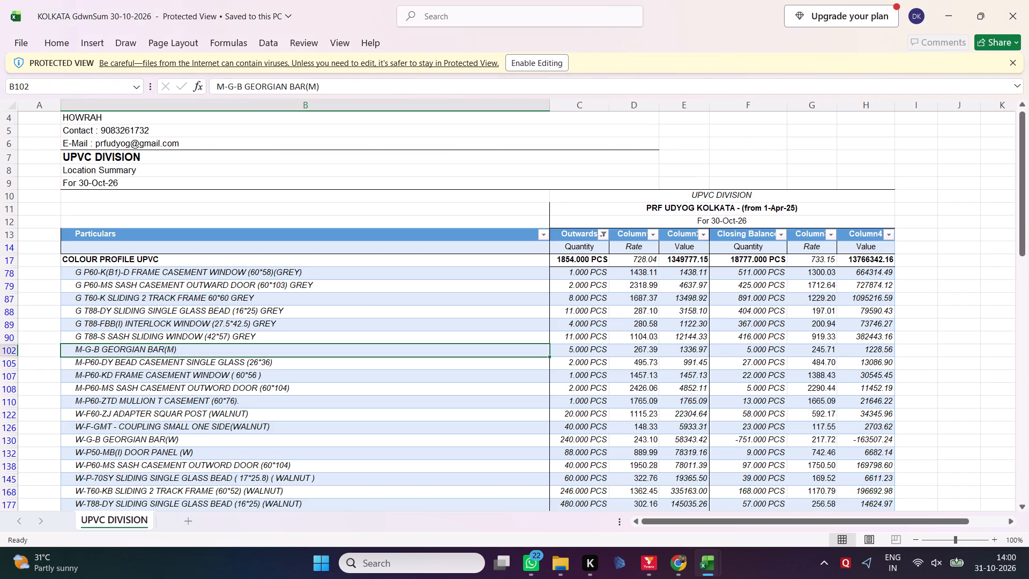
key(Down)
key(alt+Tab)
key(Up)
key(Up)
key(Up)
key(Up)
key(Up)
key(Up)
key(Up)
key(Up)
key(Up)
key(Up)
key(Up)
key(Up)
key(Up)
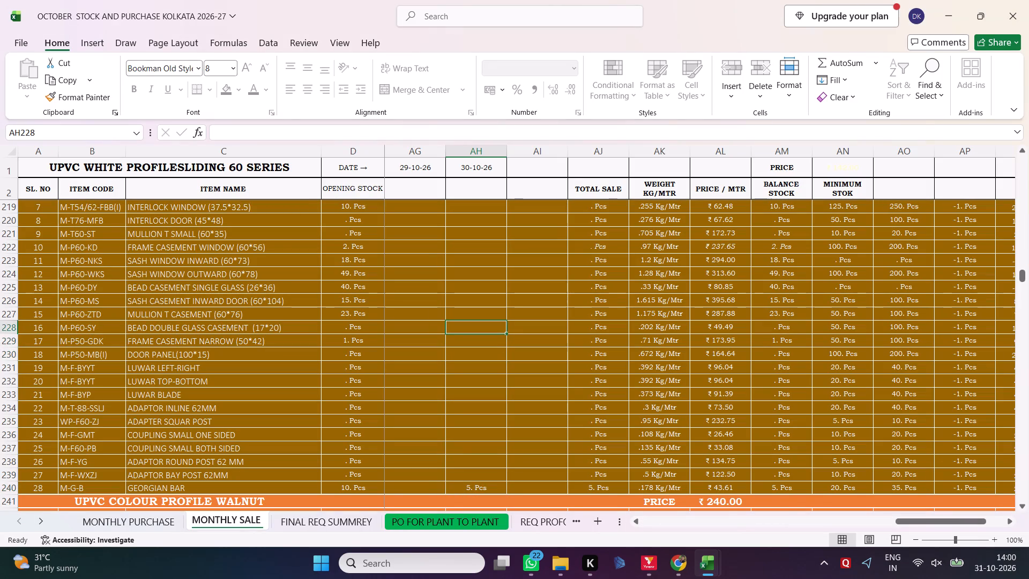
key(alt+Tab)
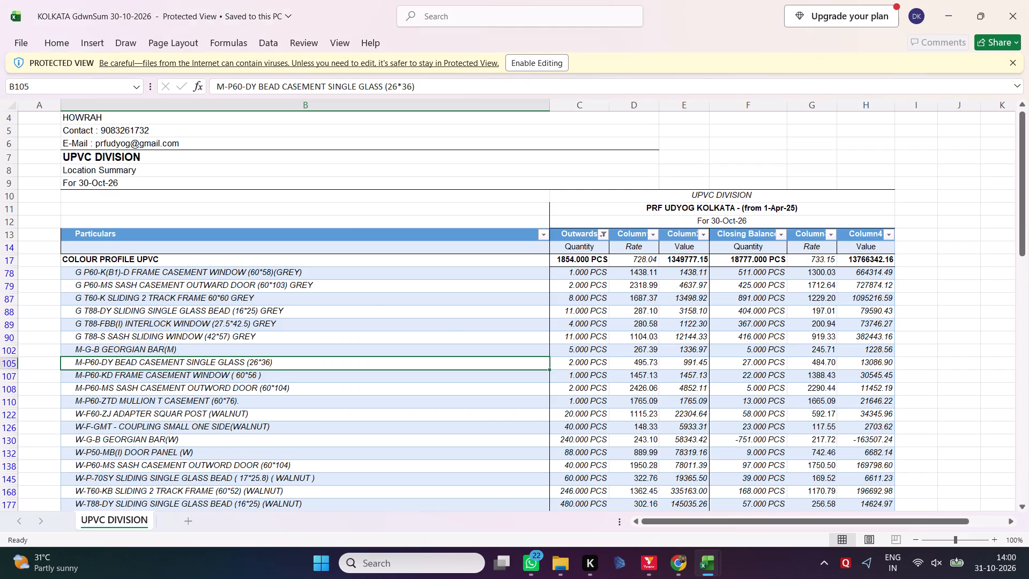
key(alt+Tab)
key(Up)
key(Up)
key(Up)
key(alt+Tab)
key(alt+Tab)
key(2)
key(Return)
Enter 1 as the 30-10-26 sale for M-P60-KD frame casement window (60*56), following the godown summary.
key(alt+Tab)
key(Down)
key(alt+Tab)
key(Up)
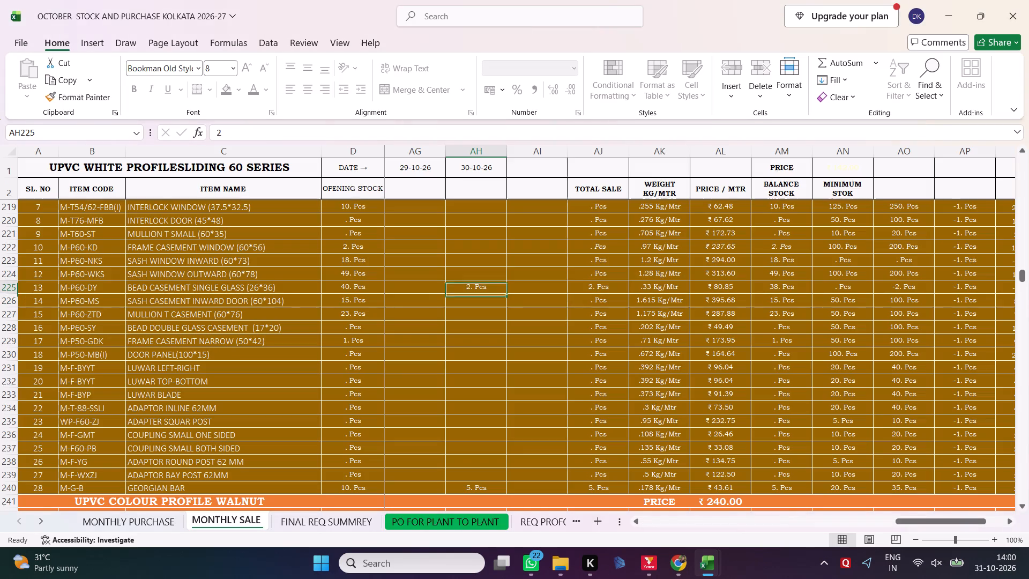
key(Up)
key(Up)
key(Up)
key(alt+Tab)
key(alt+Tab)
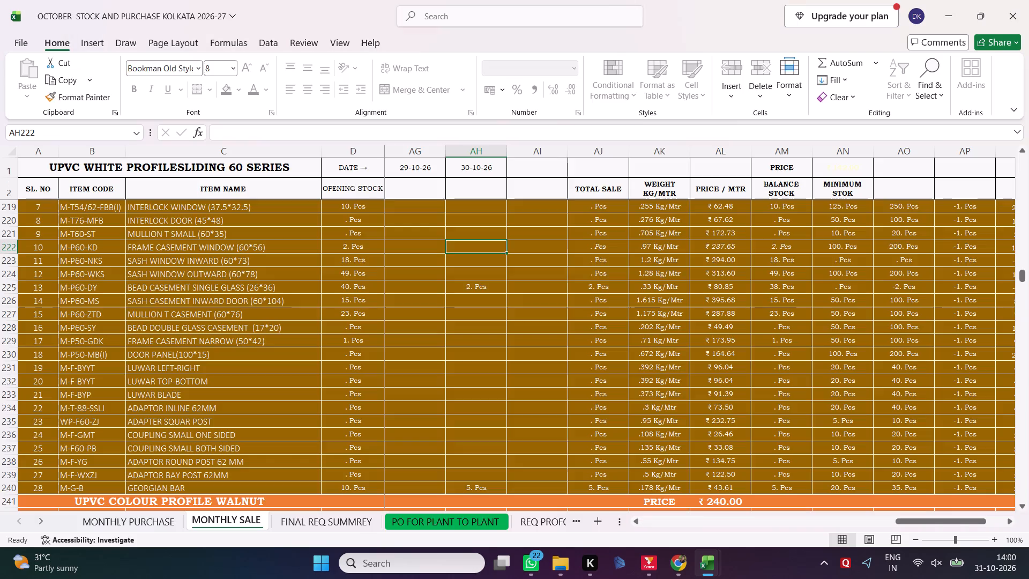
key(1)
key(Return)
Enter 2 as the 30-10-26 sale for M-P60-MS sash casement door (60*104), following the godown summary.
key(alt+Tab)
key(Down)
key(alt+Tab)
key(Down)
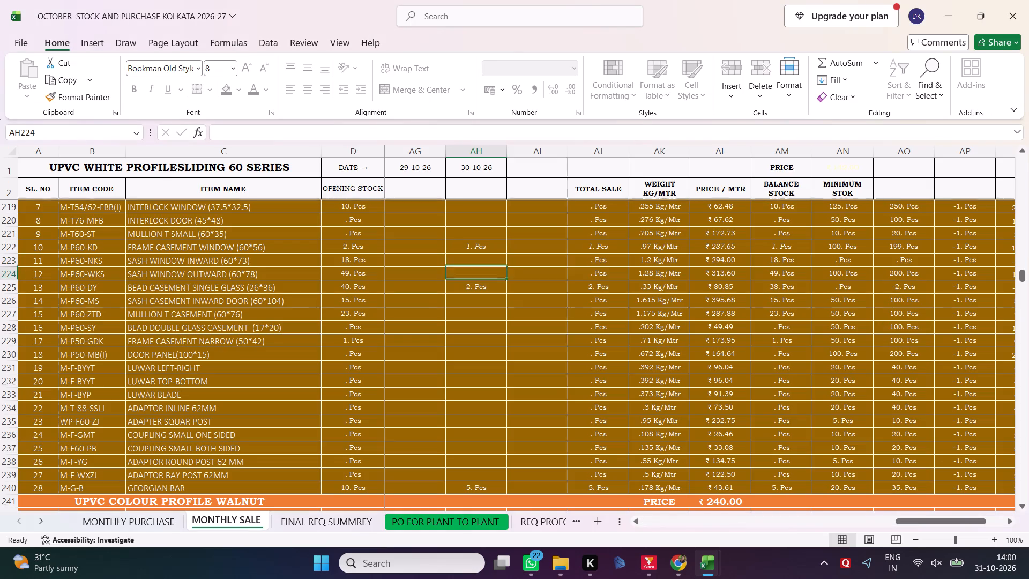
key(Down)
key(Down)
key(alt+Tab)
key(alt+Tab)
key(2)
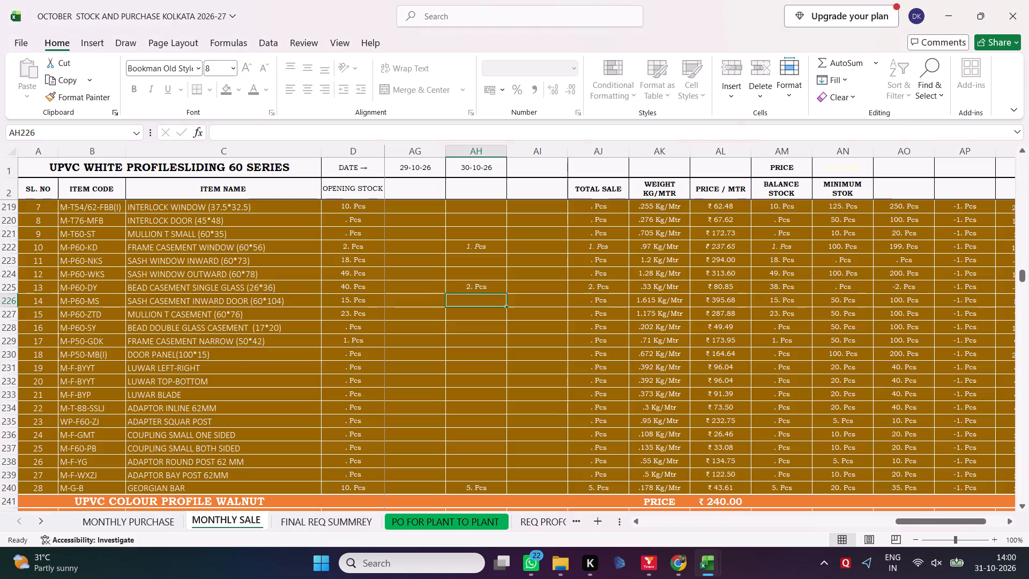
key(Return)
Enter the 30-10-26 sale for M-P60-ZTD mullion T casement (60*76), following the godown summary.
key(alt+Tab)
key(Down)
key(alt+Tab)
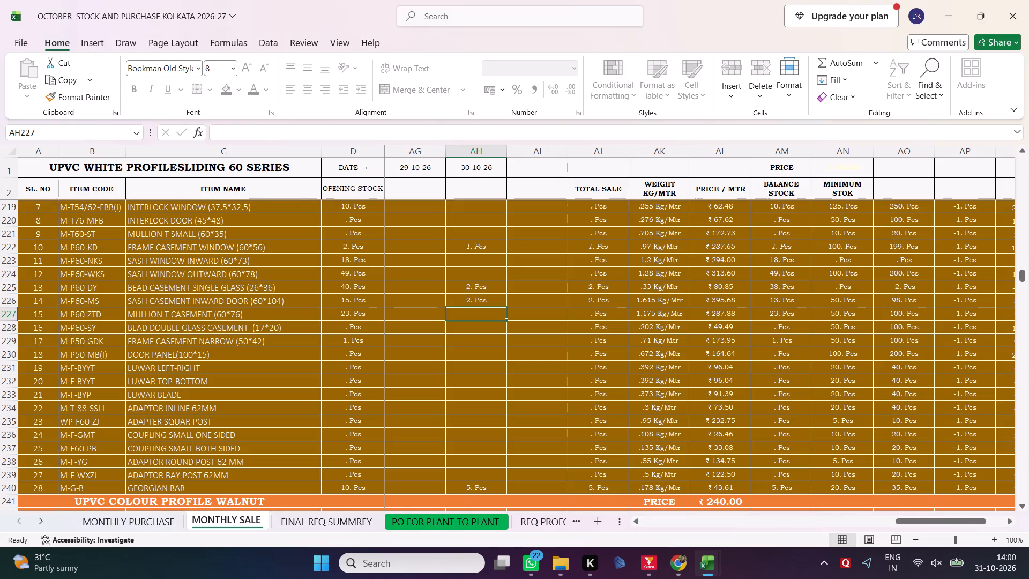
key(alt+Tab)
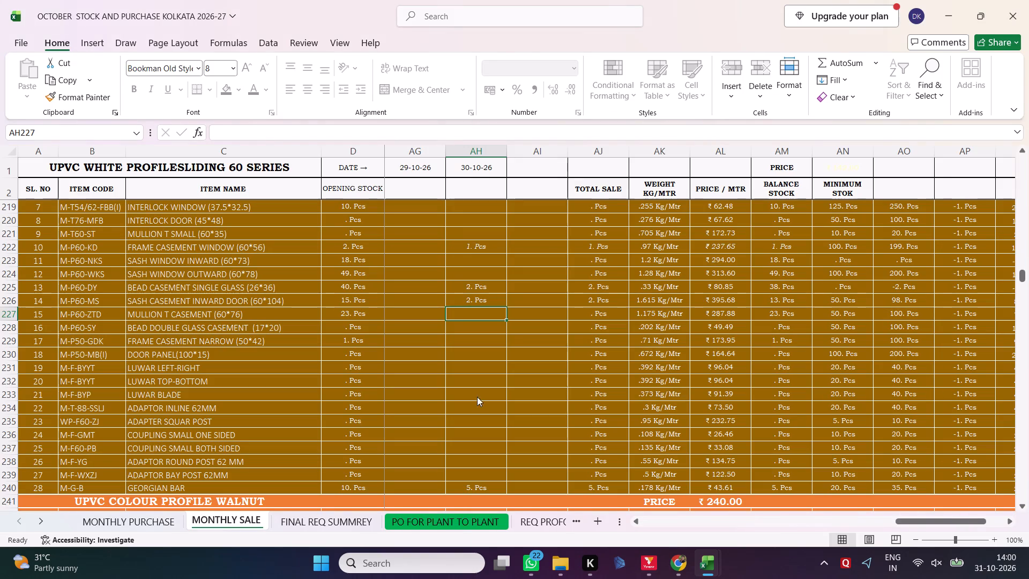
key(alt+Tab)
key(Down)
key(Down)
key(Down)
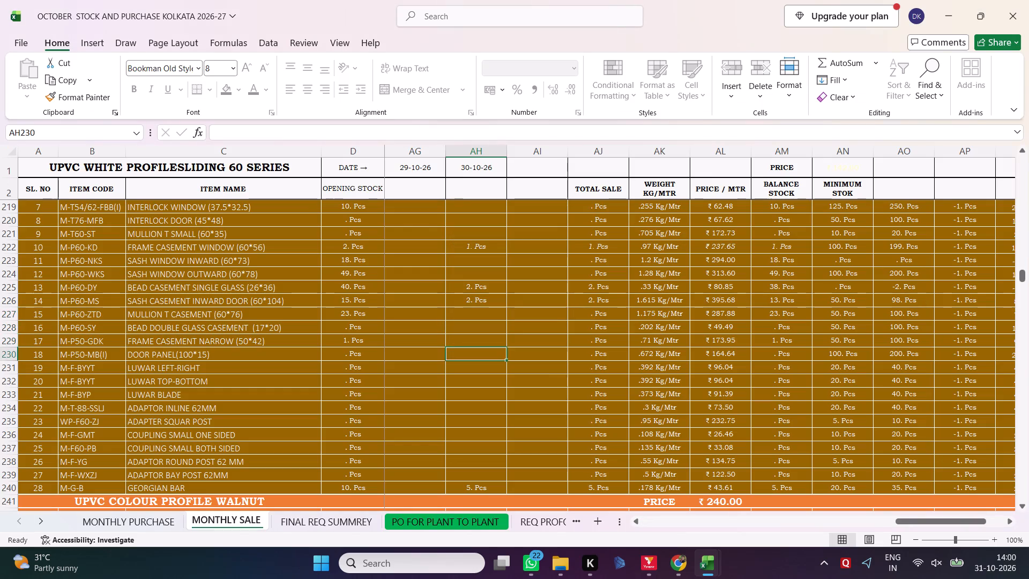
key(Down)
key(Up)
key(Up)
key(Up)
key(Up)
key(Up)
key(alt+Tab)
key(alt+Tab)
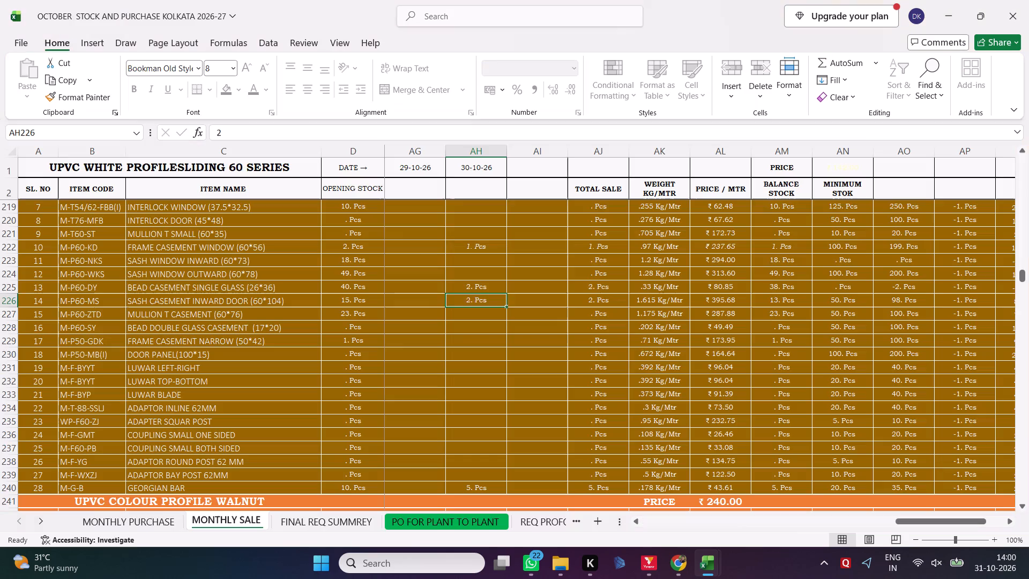
Enter 1 as the 30-10-26 sale for M-P60-ZTD mullion T casement (60*76), following the godown summary.
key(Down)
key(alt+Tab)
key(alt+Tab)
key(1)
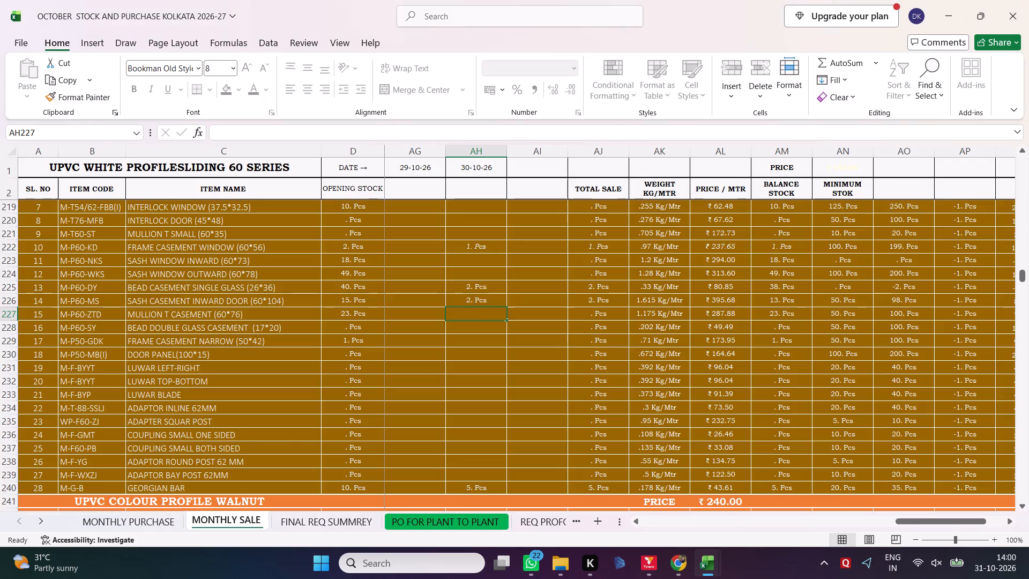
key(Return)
Enter the 30-10-26 sale for W-F60-ZJ adapter square post (walnut), following the godown summary.
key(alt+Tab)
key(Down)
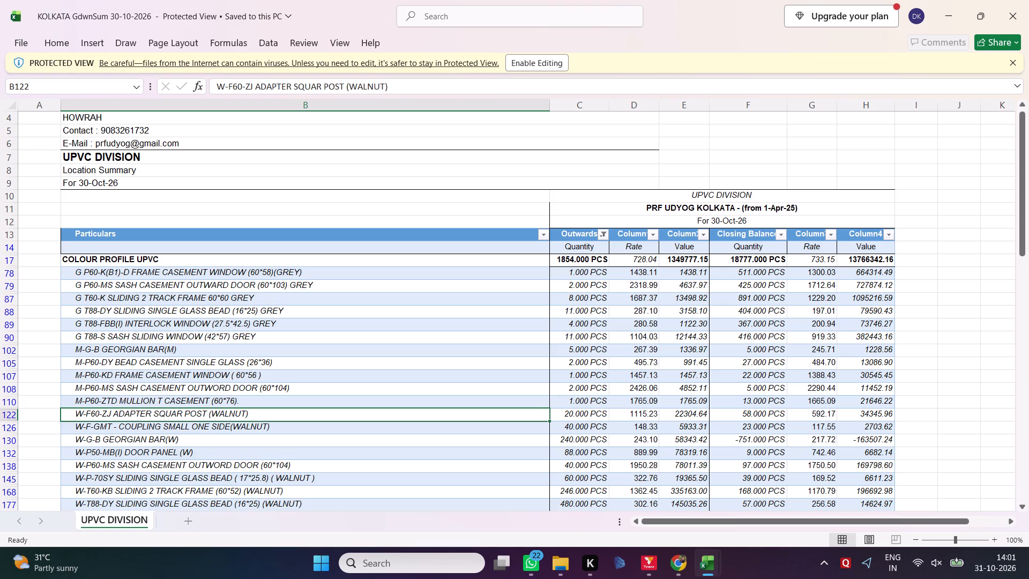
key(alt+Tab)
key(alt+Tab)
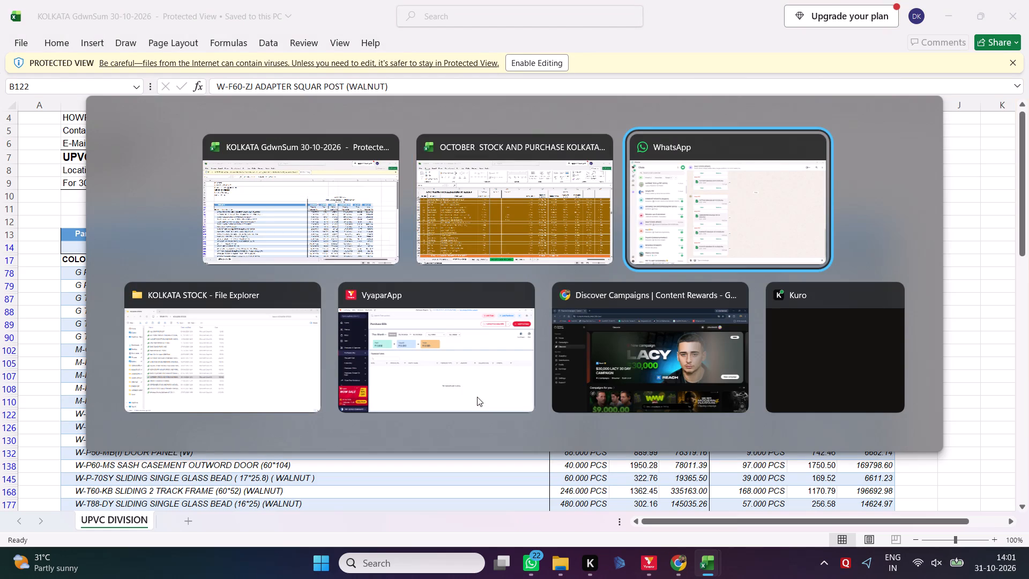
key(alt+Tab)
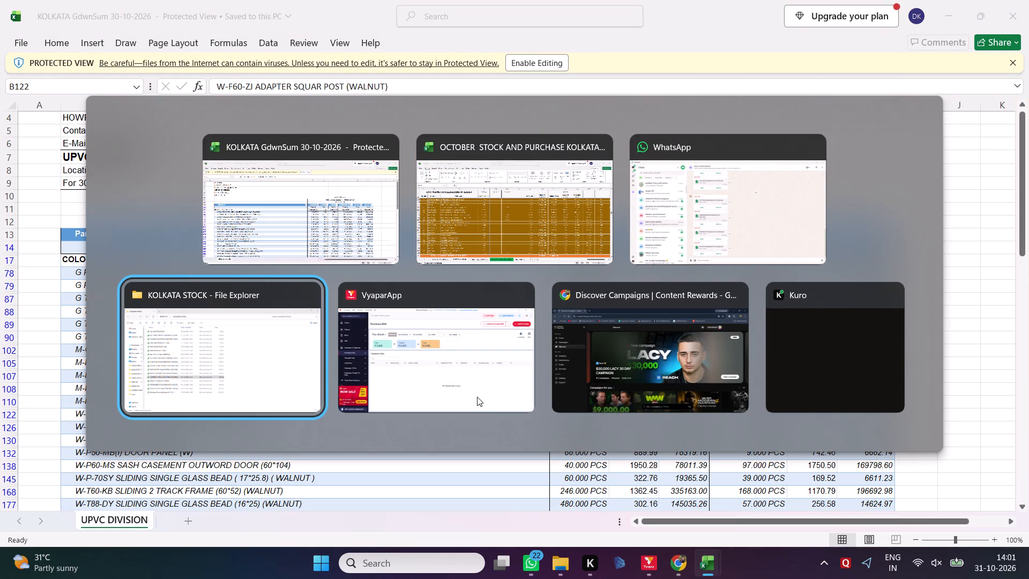
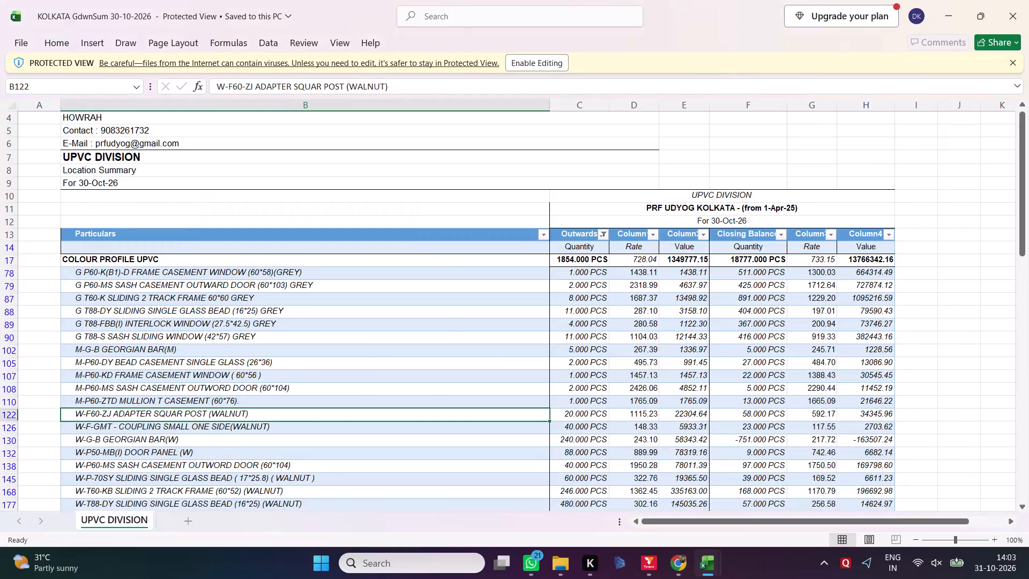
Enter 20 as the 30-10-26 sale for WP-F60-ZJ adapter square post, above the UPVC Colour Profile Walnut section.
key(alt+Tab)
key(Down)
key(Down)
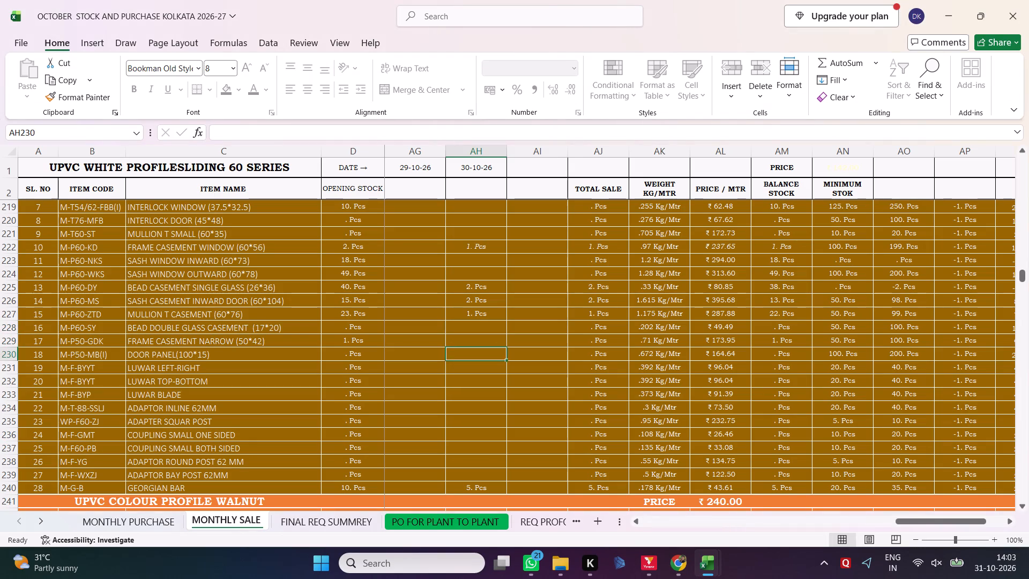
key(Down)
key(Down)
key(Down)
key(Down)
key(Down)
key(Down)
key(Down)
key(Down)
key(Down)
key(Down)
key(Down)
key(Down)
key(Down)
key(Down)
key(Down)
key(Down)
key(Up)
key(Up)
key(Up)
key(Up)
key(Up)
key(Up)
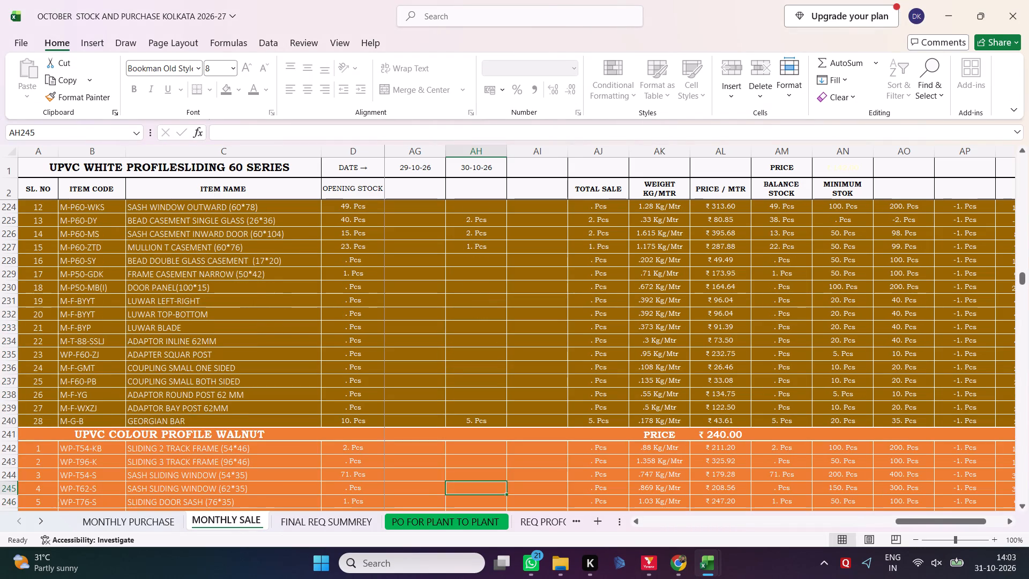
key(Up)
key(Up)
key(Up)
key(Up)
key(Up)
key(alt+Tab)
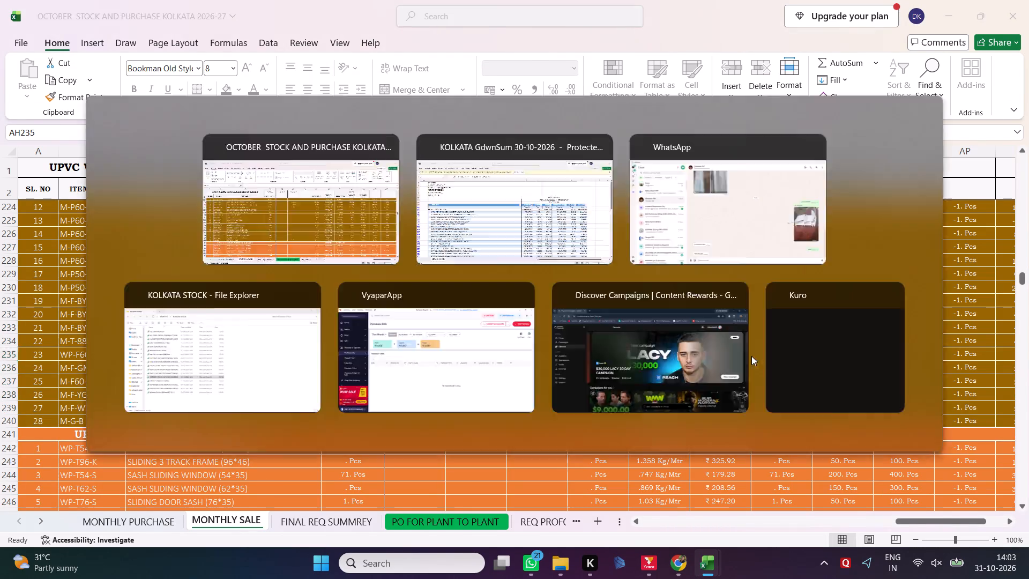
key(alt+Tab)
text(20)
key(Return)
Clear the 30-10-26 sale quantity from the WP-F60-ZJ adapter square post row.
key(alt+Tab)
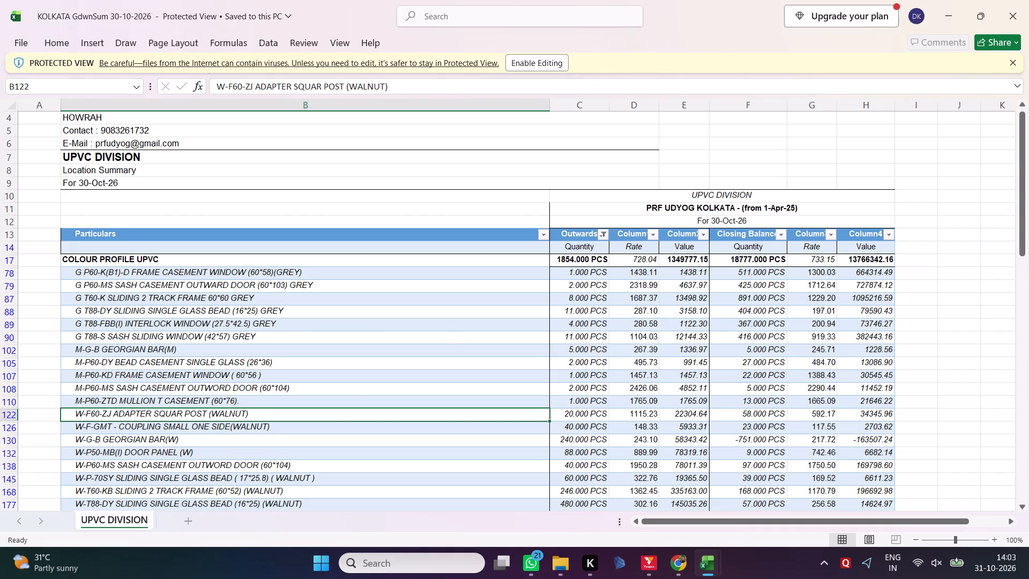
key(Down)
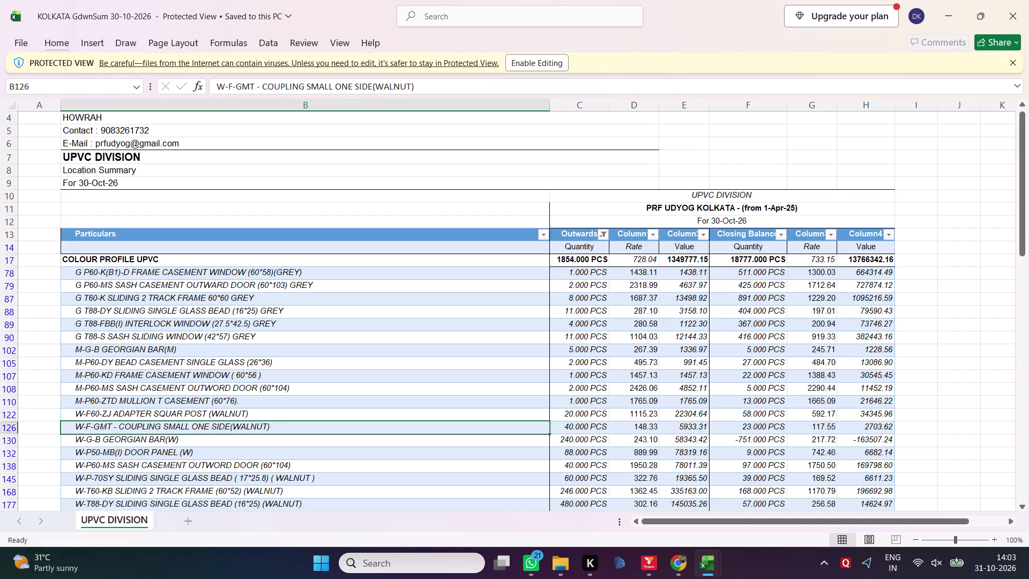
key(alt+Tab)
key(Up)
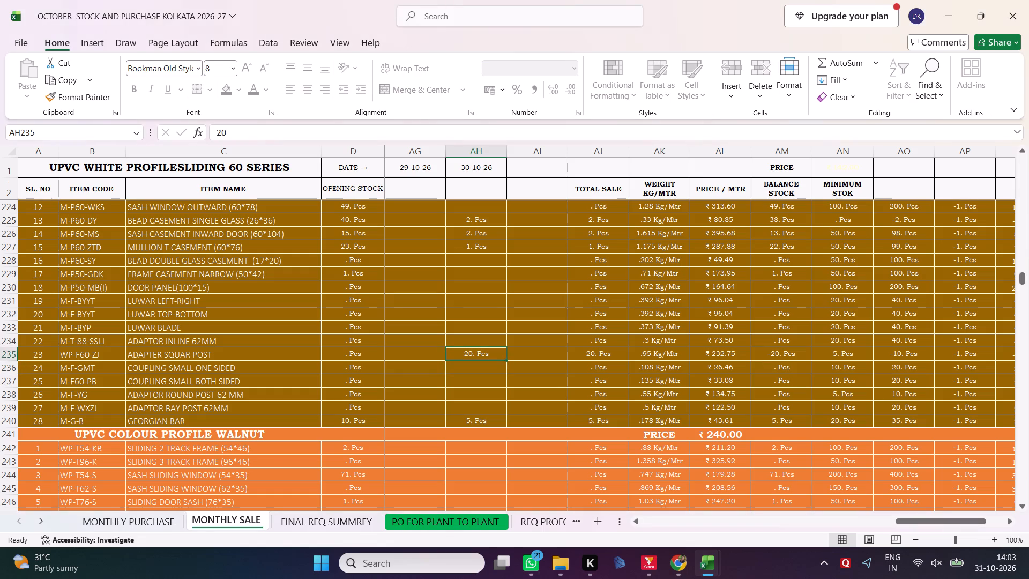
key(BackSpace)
Enter 20 as the 30-10-26 sale for W-F60-ZJ adapter square post in the walnut accessories, following the godown summary.
key(alt+Tab)
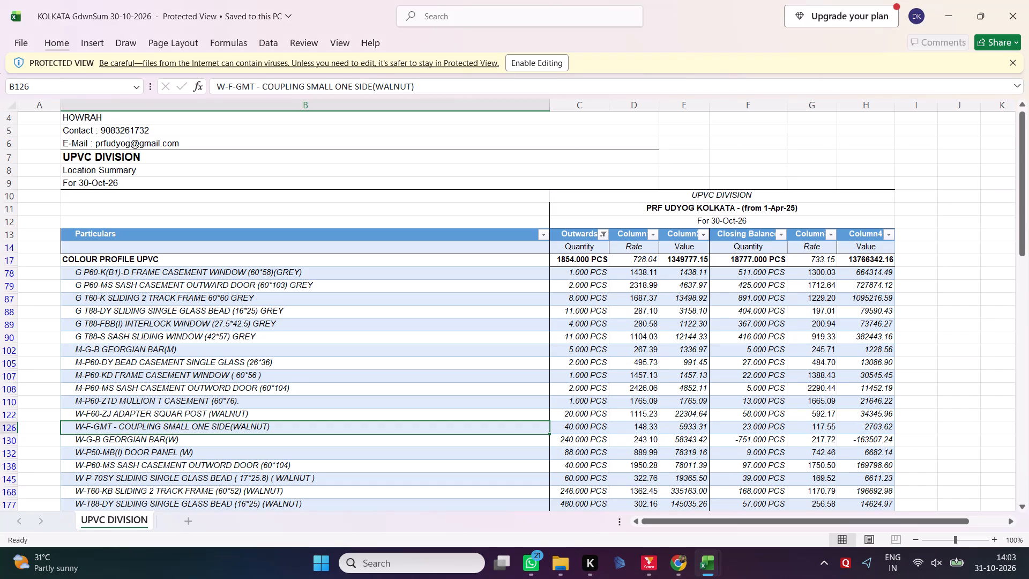
key(Up)
key(alt+Tab)
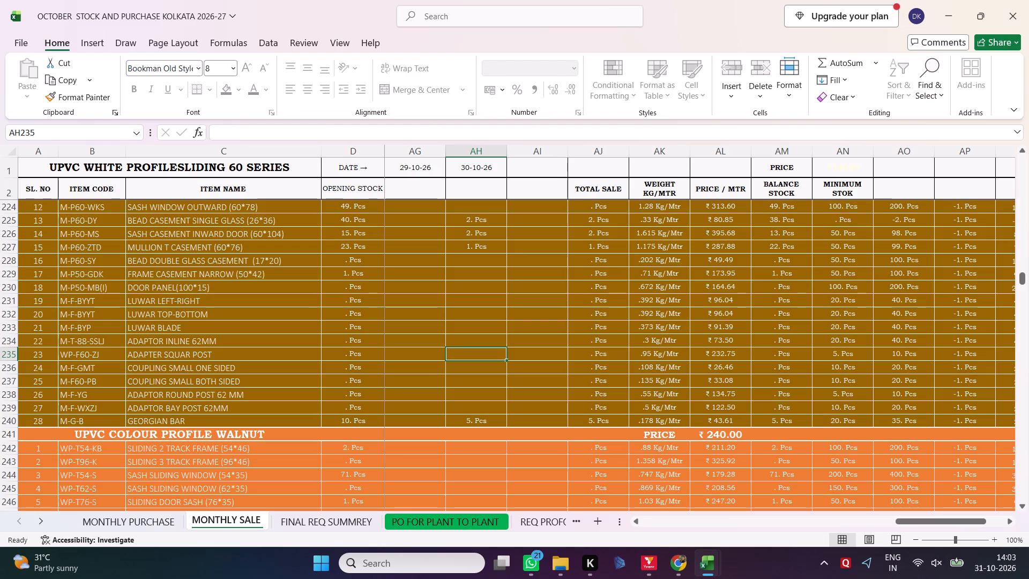
key(Up)
key(Down)
key(alt+Tab)
key(alt+Tab)
key(Down)
key(Down)
key(Down)
key(Down)
key(Down)
key(Down)
key(Down)
key(Down)
key(Down)
key(Down)
key(Down)
key(Down)
key(Down)
key(Down)
key(Down)
key(Down)
key(Down)
key(Down)
key(Down)
key(Down)
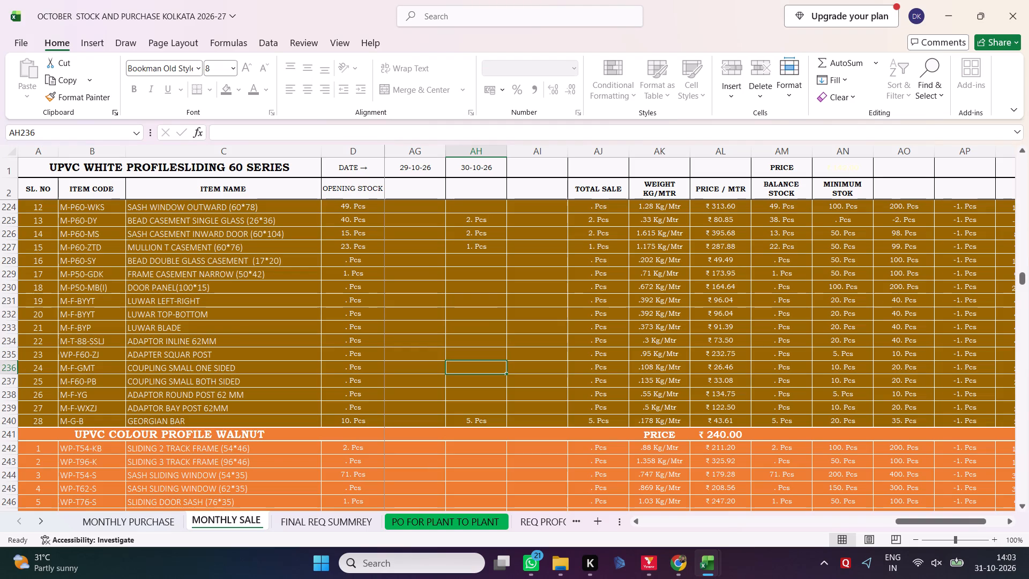
key(alt+Tab)
key(alt+Tab)
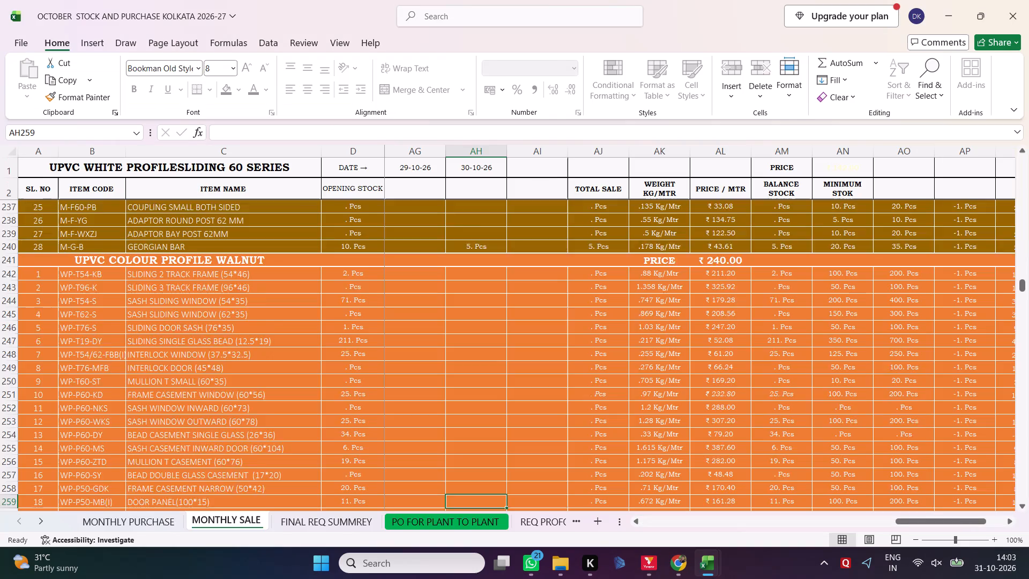
key(Down)
key(Down)
key(Down)
key(Down)
key(Down)
key(Down)
key(Down)
key(Down)
key(Down)
key(Down)
key(Down)
key(Down)
key(Down)
key(Down)
key(Down)
key(Down)
key(Down)
key(Down)
key(Down)
key(Down)
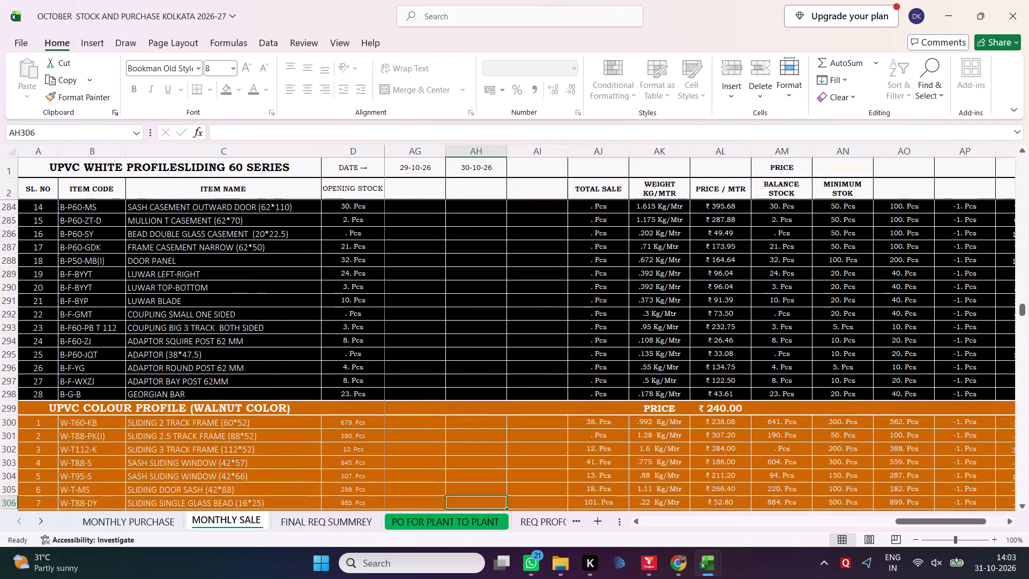
key(Up)
key(Up)
key(Up)
key(Up)
key(Up)
key(Up)
key(Up)
key(Up)
key(Up)
key(Up)
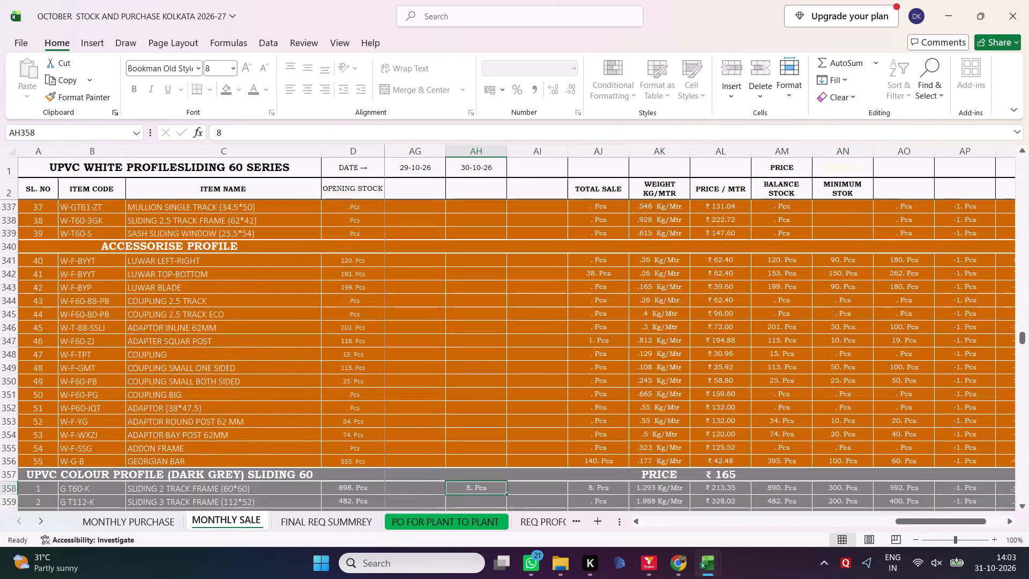
key(Up)
key(alt+Tab)
key(alt+Tab)
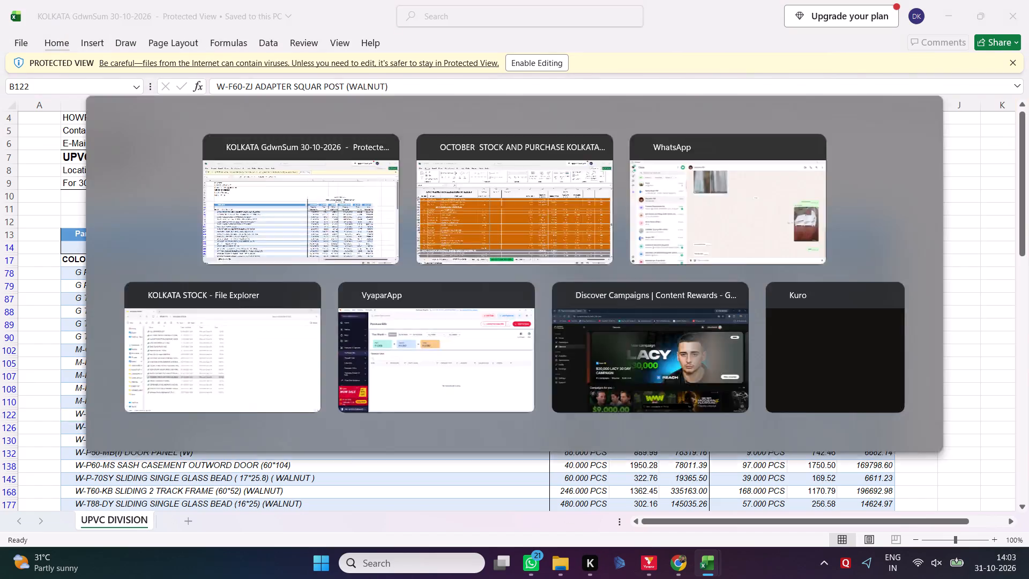
key(Up)
text(20)
key(Return)
Enter 40 as the 30-10-26 sale for W-F-GMT coupling small one sided in walnut, following the godown summary.
key(alt+Tab)
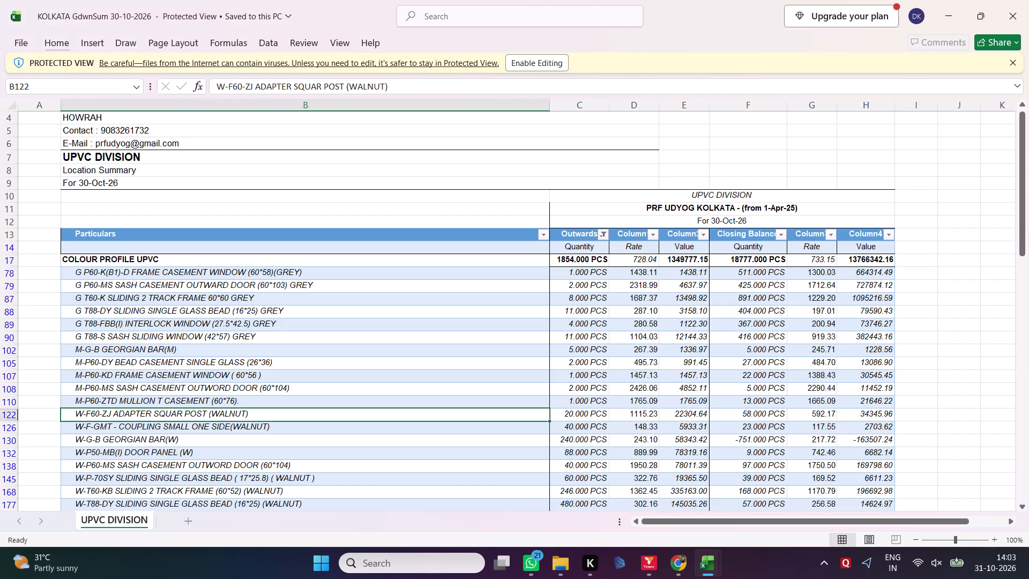
key(Down)
key(alt+Tab)
key(Down)
key(Down)
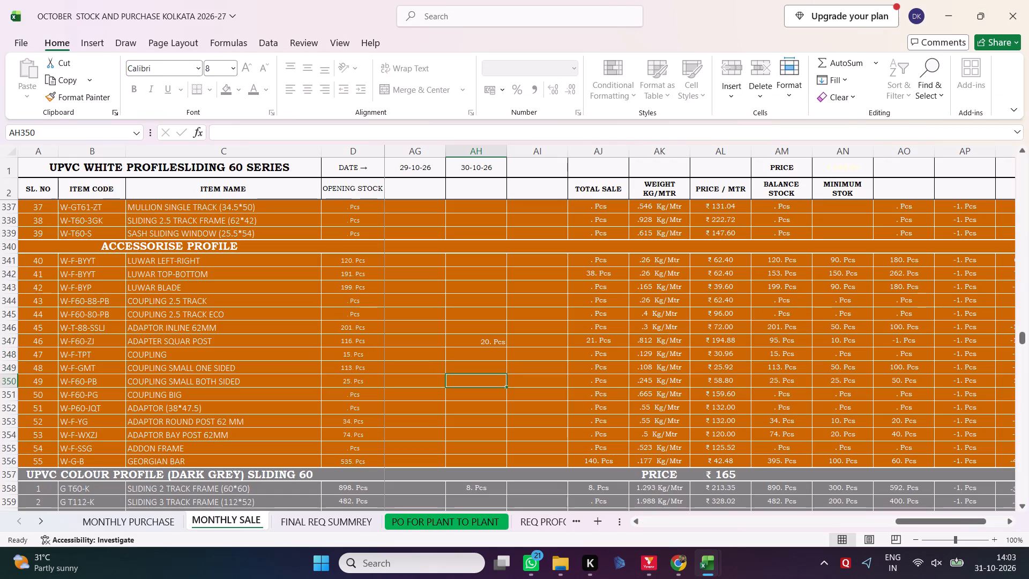
key(Up)
key(Up)
key(Escape)
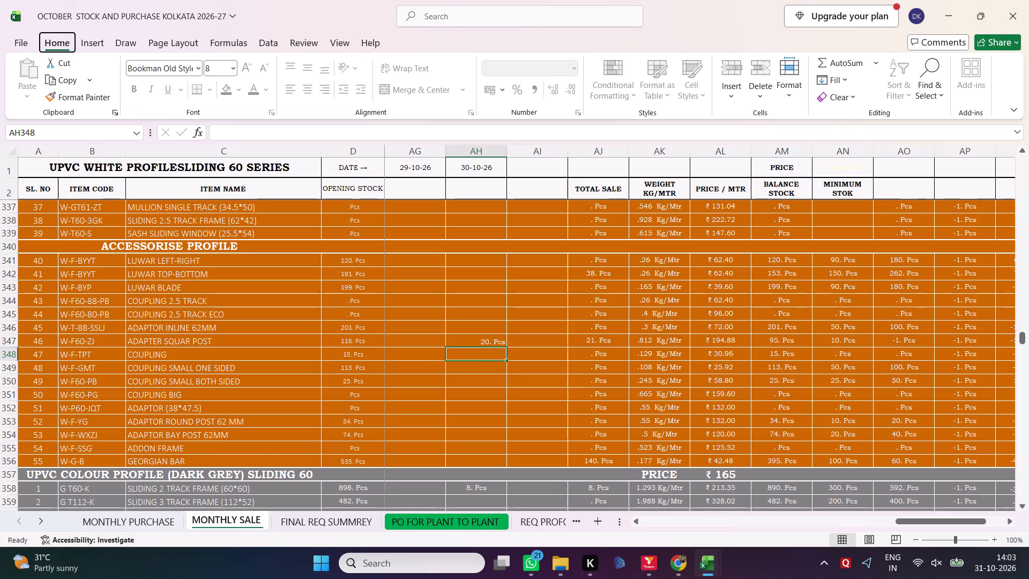
key(Down)
key(alt+Tab)
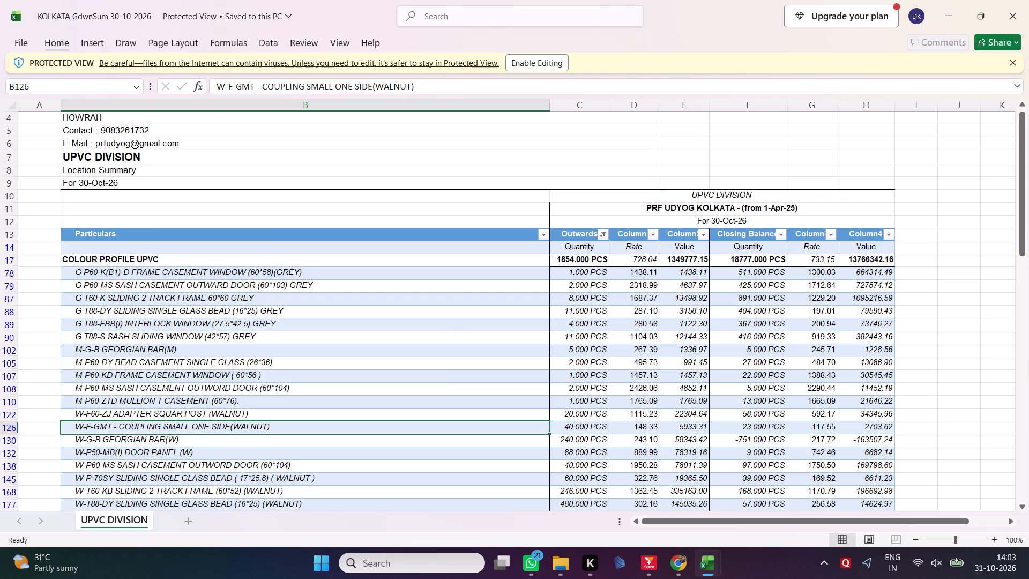
key(alt+Tab)
text(40)
key(Return)
Enter 240 as the 30-10-26 sale for the W-G-B georgian bar in walnut, following the godown summary.
key(alt+Tab)
key(Down)
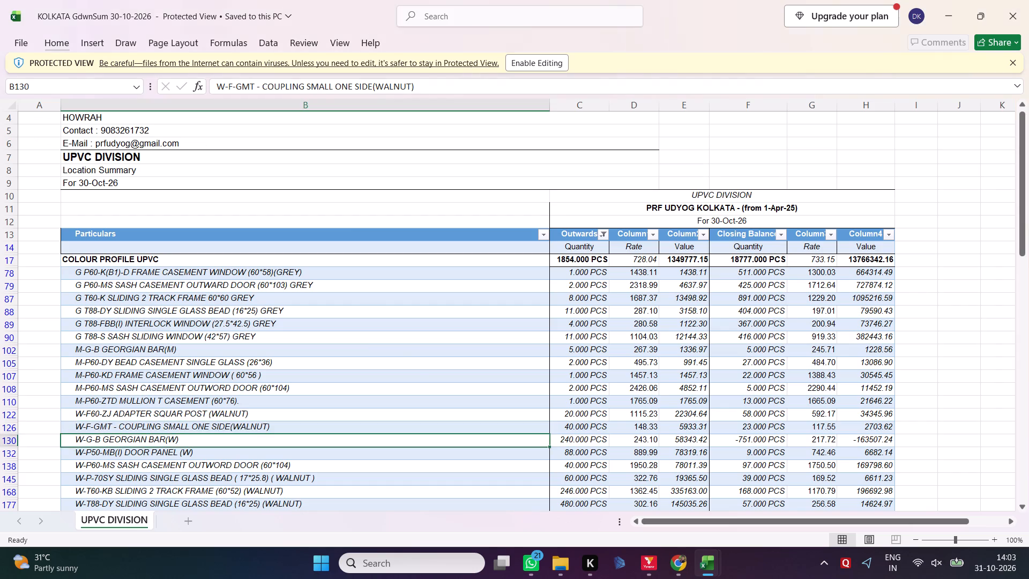
key(alt+Tab)
key(Down)
key(Down)
key(Down)
key(Down)
key(Down)
key(Down)
key(alt+Tab)
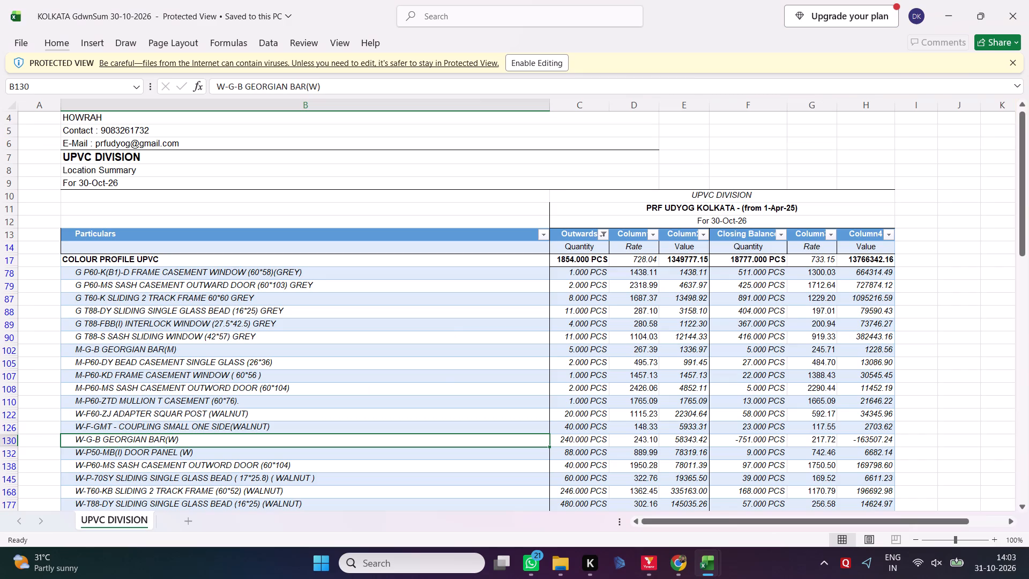
key(alt+Tab)
text(240)
key(Return)
Enter 88 as the 30-10-26 sale for the W-P50-MB(I) door panel in walnut, following the godown summary.
key(alt+Tab)
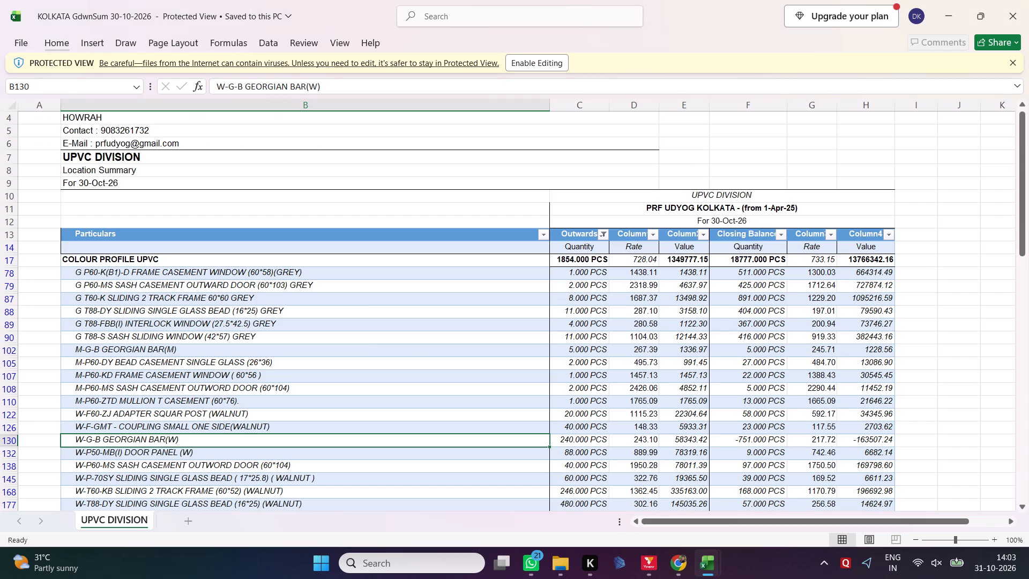
key(Down)
key(alt+Tab)
key(Up)
key(Up)
key(Up)
key(Up)
key(Up)
key(Up)
key(Up)
key(Up)
key(Up)
key(Up)
key(Up)
key(Up)
key(Up)
key(Up)
key(Up)
key(Up)
key(Up)
key(Up)
key(Up)
key(Up)
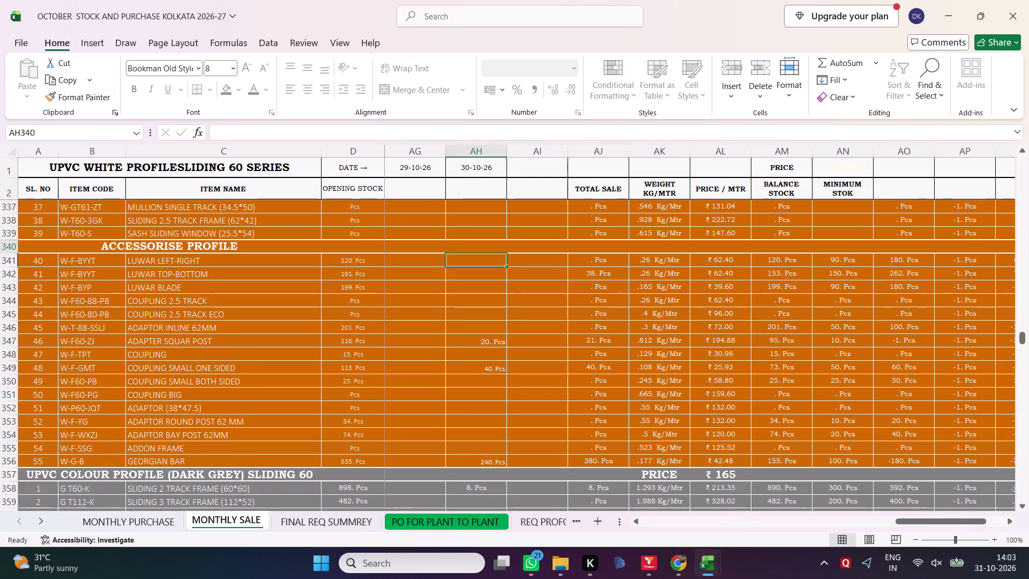
key(Down)
key(Down)
key(Down)
key(Down)
key(Down)
key(Down)
key(Down)
key(Down)
key(Down)
key(Down)
key(Down)
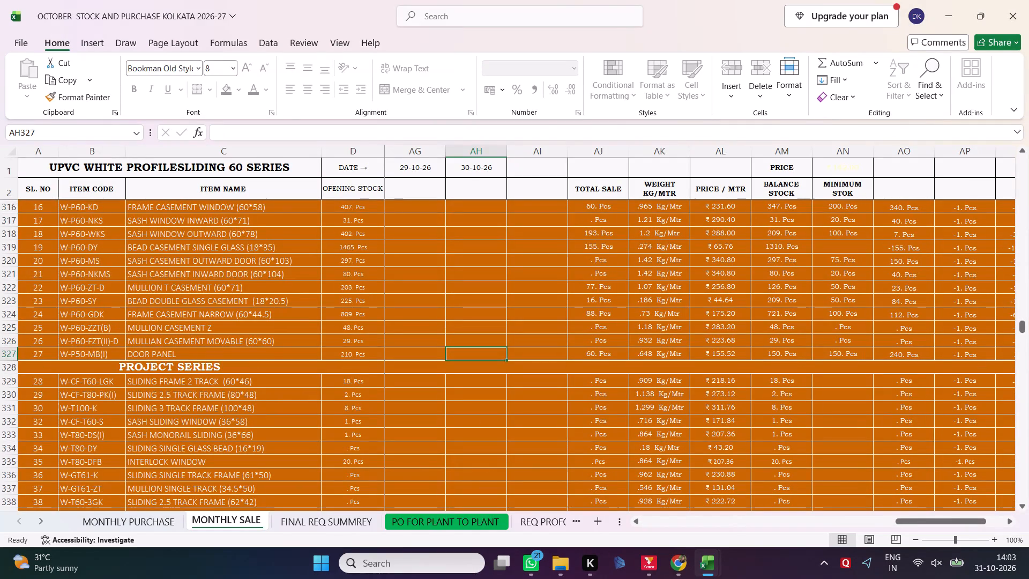
key(alt+Tab)
key(alt+Tab)
text(88)
key(Return)
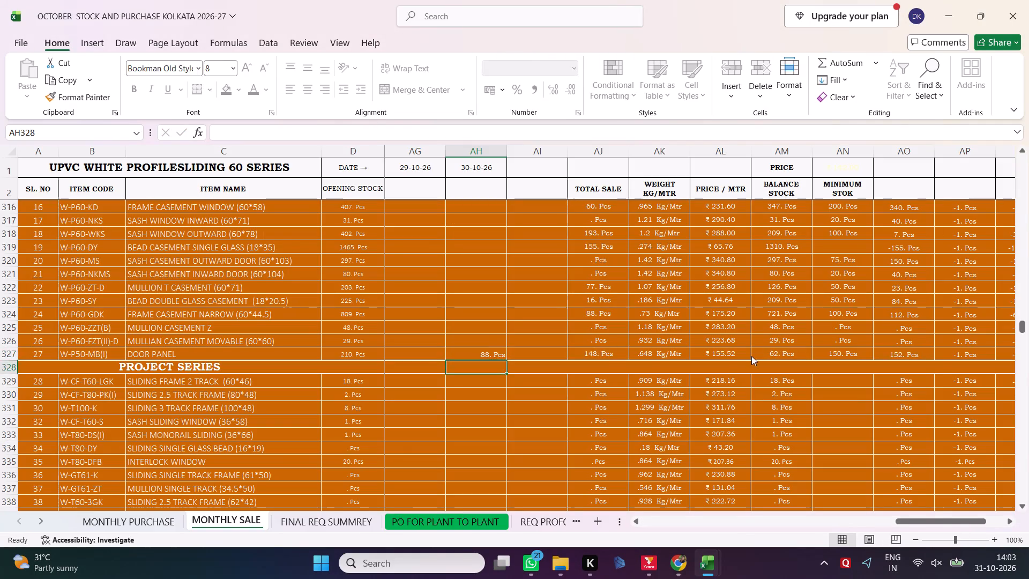
Enter 40 as the 30-10-26 sale for the W-P60-MS sash casement outward door in walnut, following the godown summary.
key(alt+Tab)
key(Down)
key(alt+Tab)
key(Down)
key(Up)
key(Up)
key(Up)
key(Up)
key(Up)
key(Up)
key(Up)
key(Up)
key(Up)
key(Up)
key(Up)
key(Up)
key(Up)
key(Up)
key(Up)
key(Up)
key(Up)
key(Up)
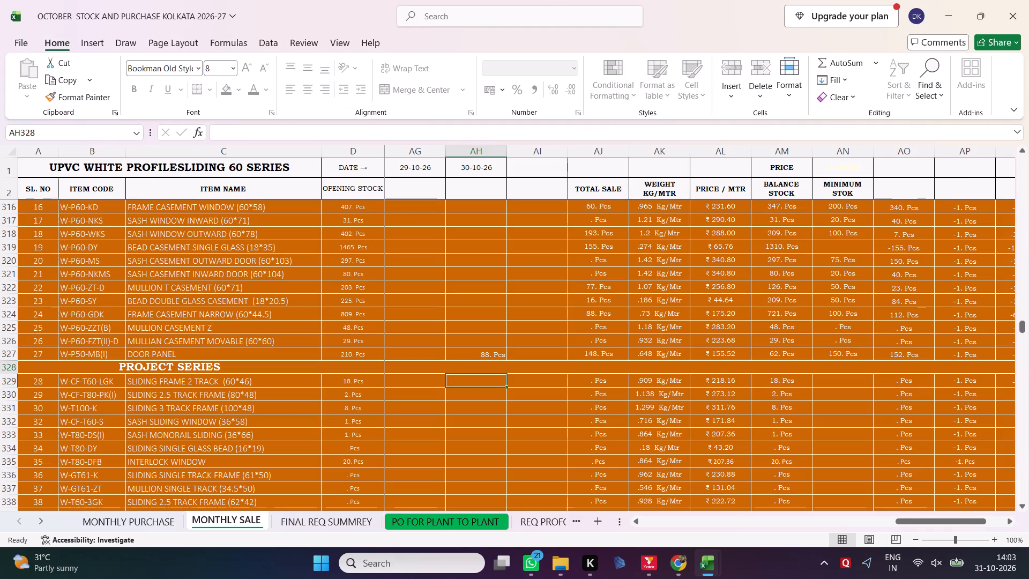
key(Down)
key(Down)
key(Down)
key(Down)
key(Down)
key(Down)
key(Down)
key(Down)
key(Down)
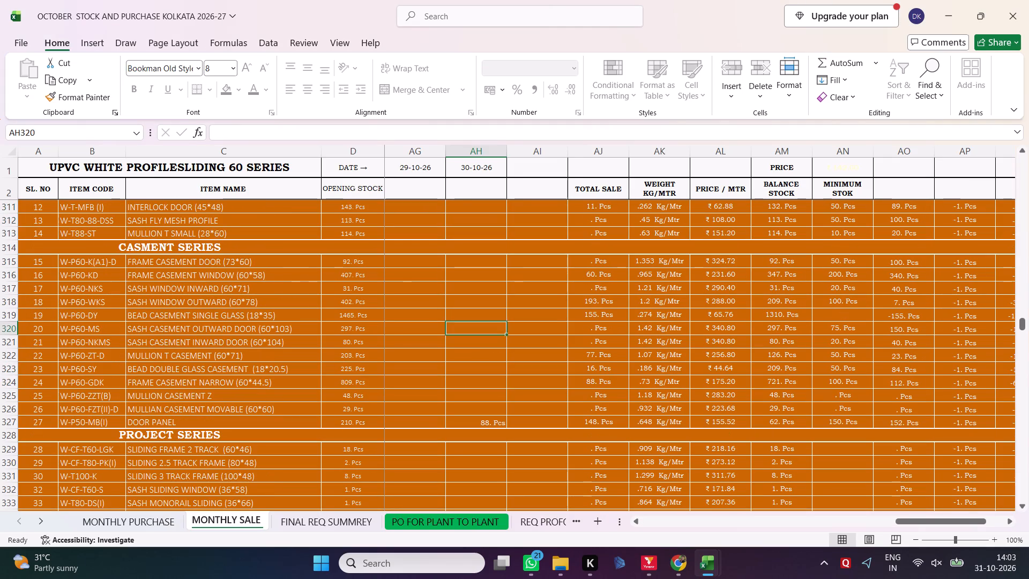
key(Up)
key(alt+Tab)
key(alt+Tab)
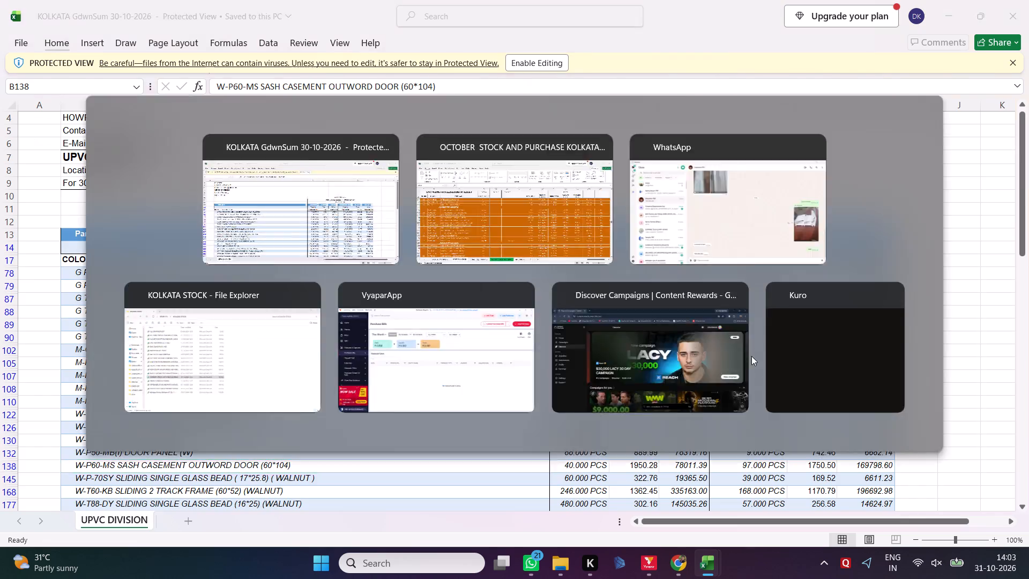
key(Down)
key(alt+Tab)
key(alt+Tab)
text(40)
key(Return)
Enter 60 as the 30-10-26 sale for the W-P70-SY sliding single glass bead (17*25.8) in walnut, following the godown summary.
key(alt+Tab)
scroll(751, 356, down, 1)
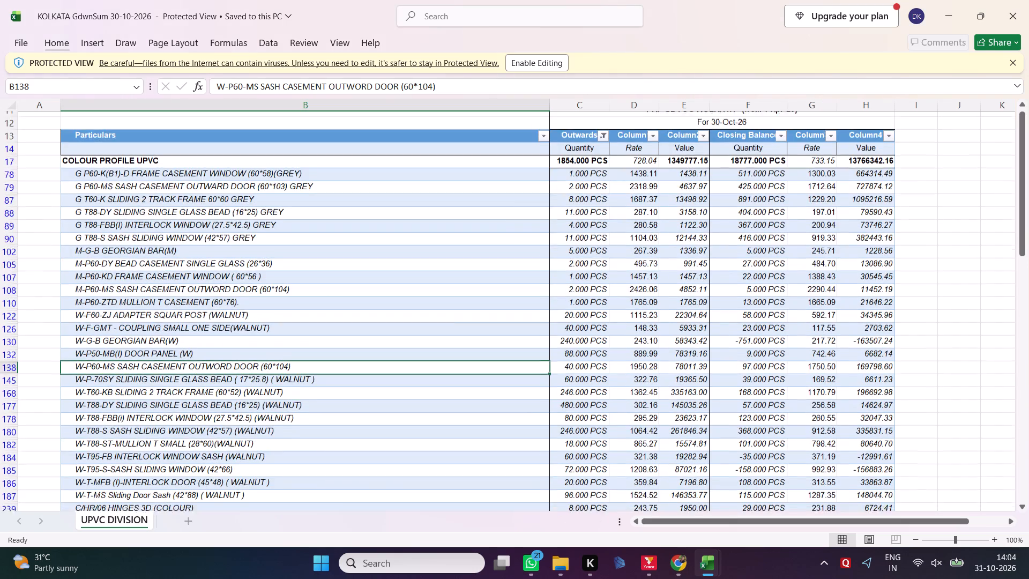
scroll(751, 356, down, 3)
key(Down)
key(alt+Tab)
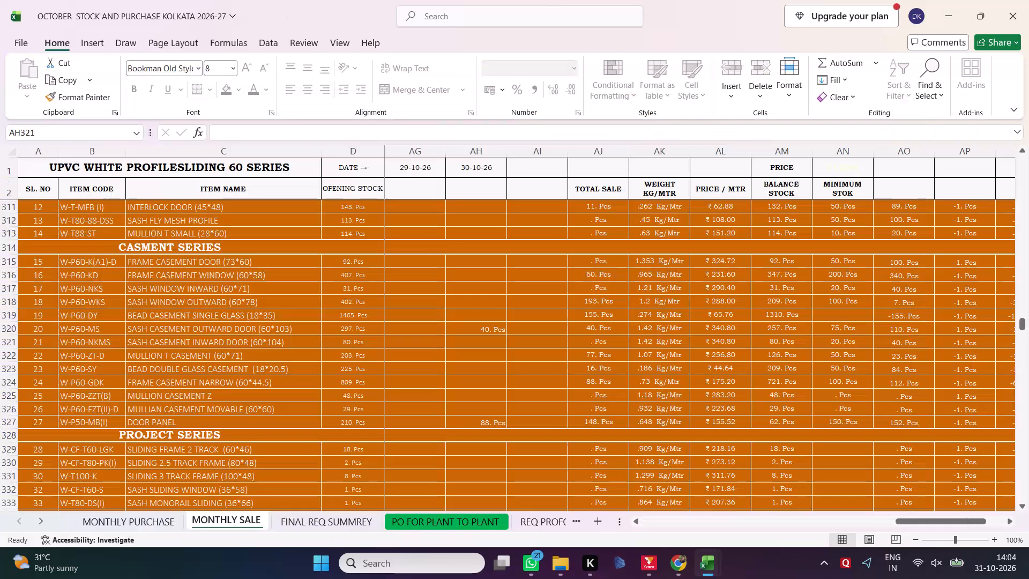
key(Up)
key(Up)
key(Up)
key(Up)
key(Up)
key(Up)
key(Up)
key(Up)
key(Up)
key(Up)
key(Up)
key(Up)
key(Up)
key(Up)
key(Up)
key(Up)
key(Up)
key(Up)
key(Up)
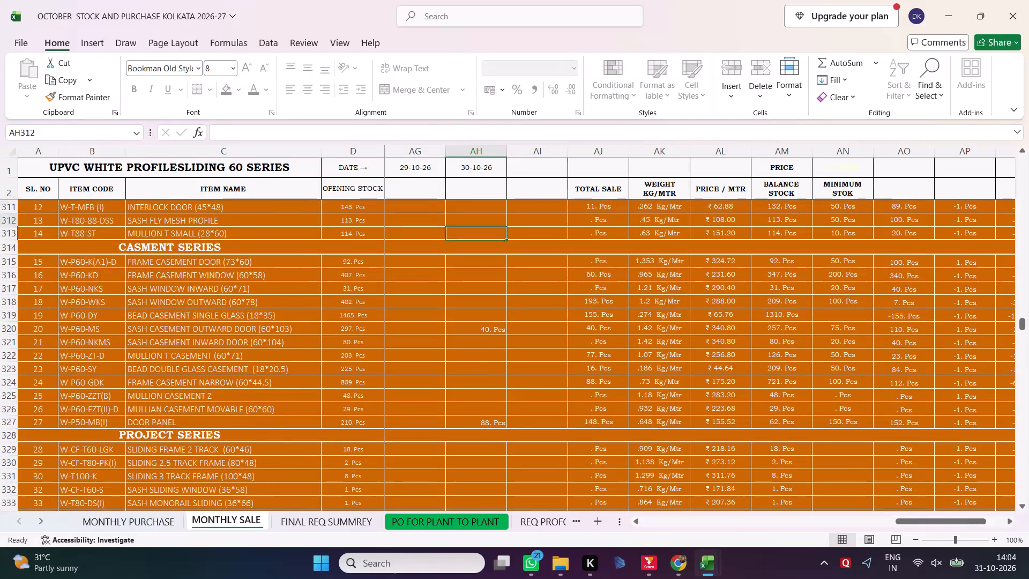
key(Down)
key(Down)
key(Down)
key(Down)
key(Down)
key(Down)
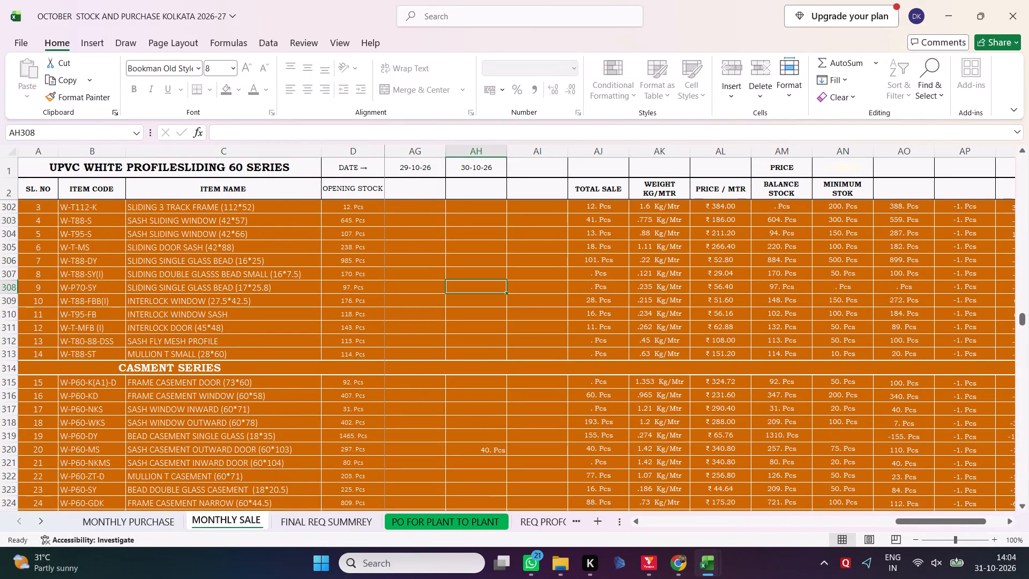
key(alt+Tab)
key(alt+Tab)
text(60)
key(Return)
Enter 246 as the 30-10-26 sale for the W-T60-KB sliding 2 track frame (60*52) in walnut, following the godown summary.
key(alt+Tab)
key(Down)
key(alt+Tab)
key(Up)
key(Up)
key(Up)
key(Up)
key(Up)
key(Up)
key(Up)
key(Up)
key(Up)
key(Up)
key(Up)
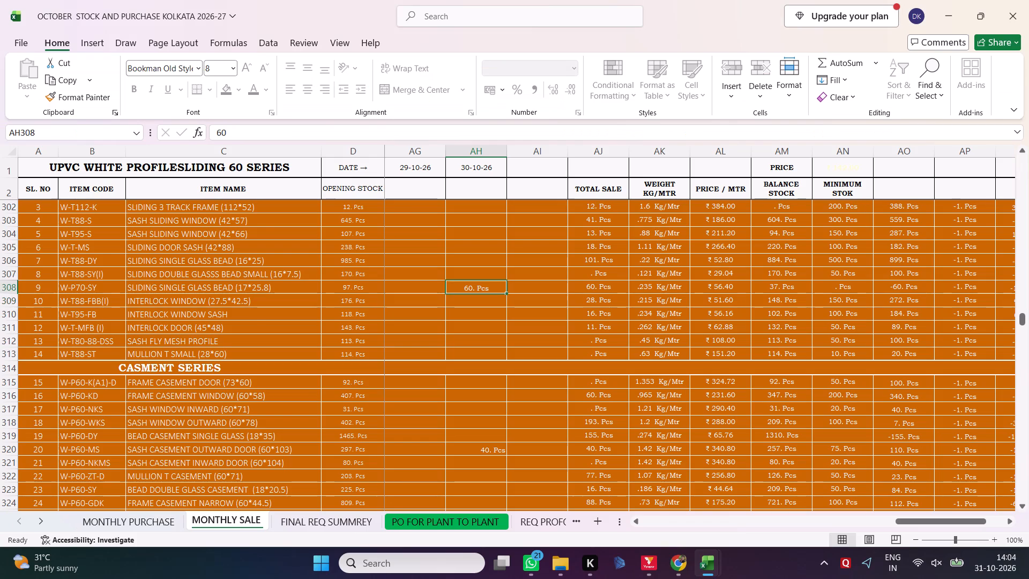
key(Down)
key(Down)
key(alt+Tab)
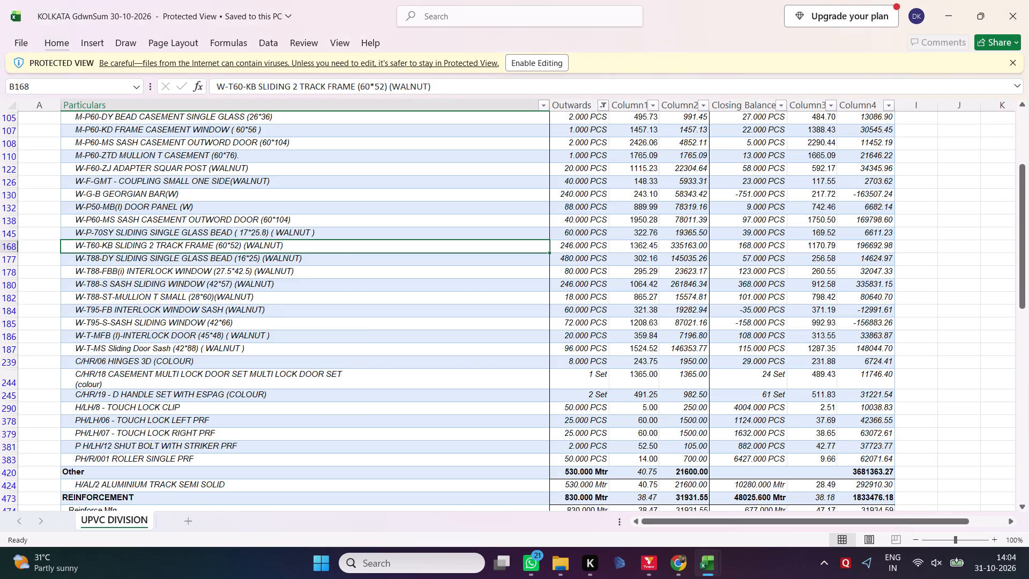
key(alt+Tab)
text(246)
key(Return)
Enter 480 as the 30-10-26 sale for the W-T88-DY sliding single glass bead (16*25) in walnut, following the godown summary.
key(alt+Tab)
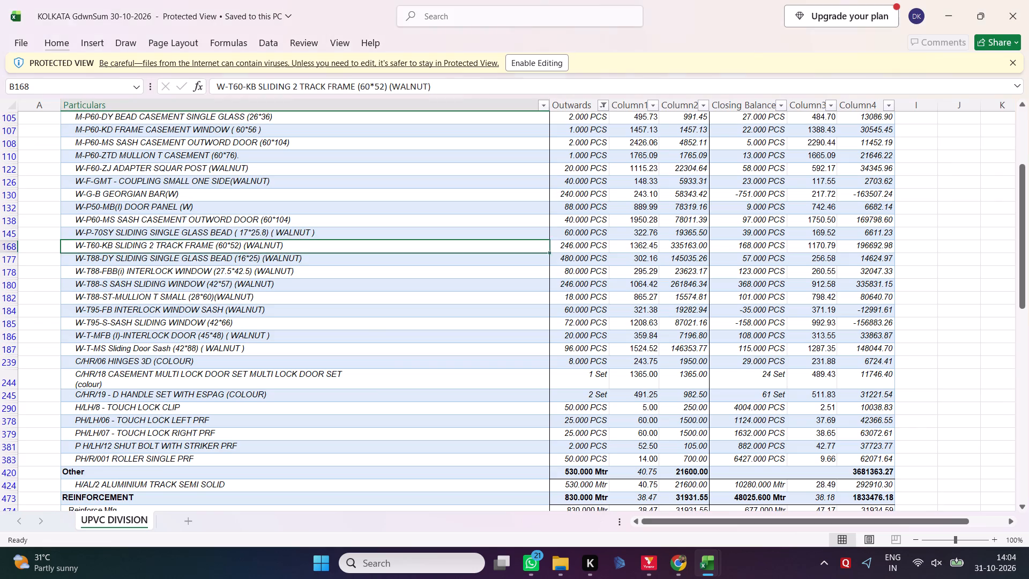
key(Down)
key(alt+Tab)
key(Down)
key(Down)
key(Down)
key(Down)
key(Down)
key(alt+Tab)
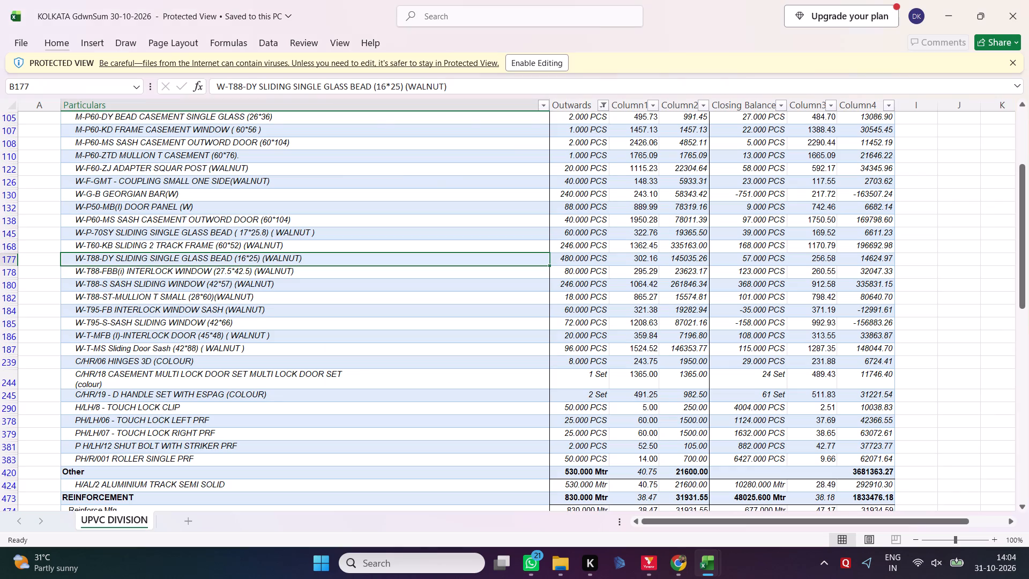
key(alt+Tab)
text(480)
key(Return)
Enter 80 as the 30-10-26 sale for the W-T88-FBB(I) interlock window (27.5*42.5) in walnut, following the godown summary.
key(alt+Tab)
key(Down)
key(alt+Tab)
key(Down)
key(Down)
key(Down)
key(Up)
key(alt+Tab)
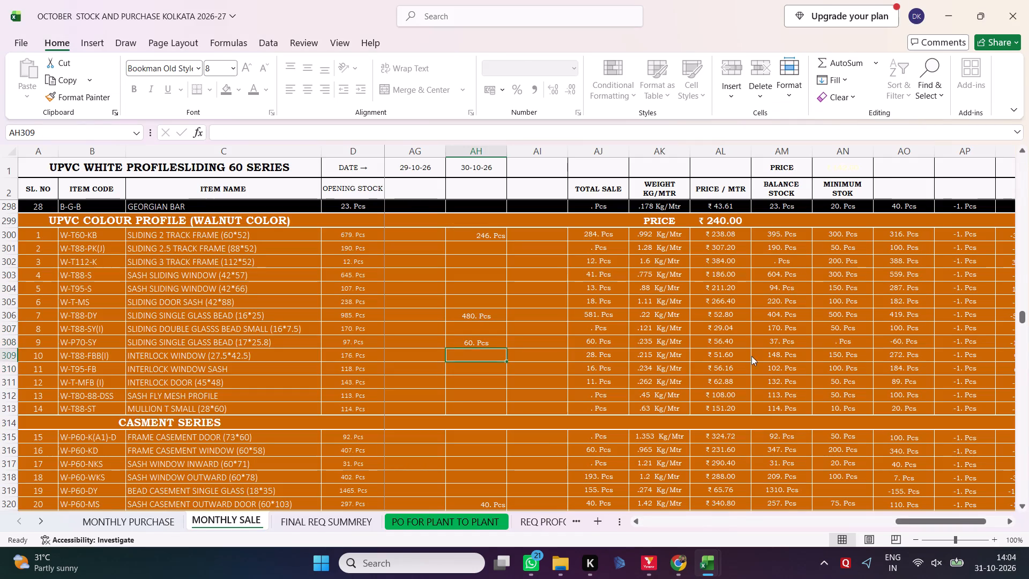
key(alt+Tab)
text(80)
key(Return)
key(alt+Tab)
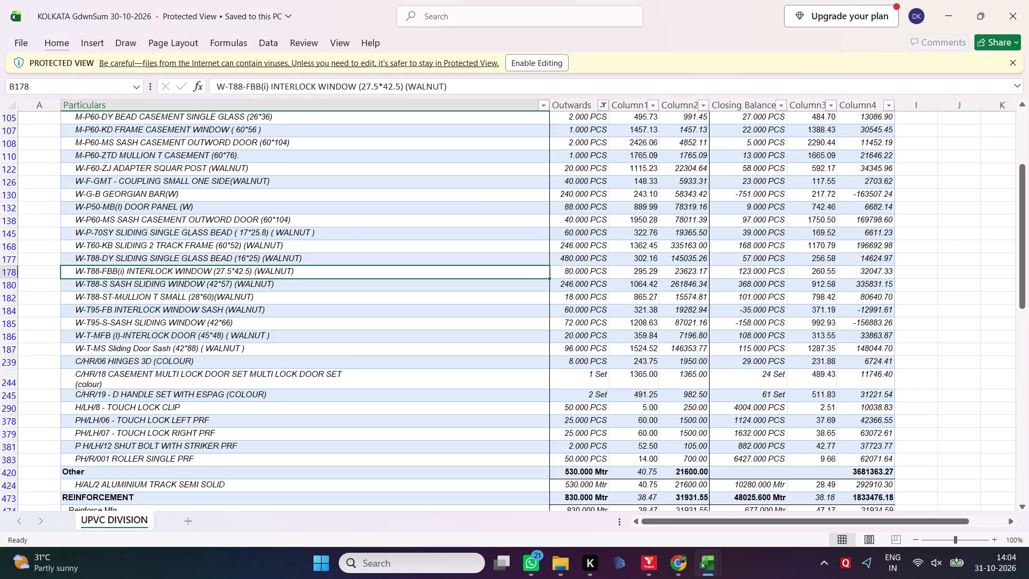
Enter 246 as the 30-10-26 sale for the W-T88-S sash sliding window (42*57) in walnut, following the godown summary.
key(Down)
key(alt+Tab)
key(Up)
key(Up)
key(Up)
key(Up)
key(Up)
key(Up)
key(Up)
key(Up)
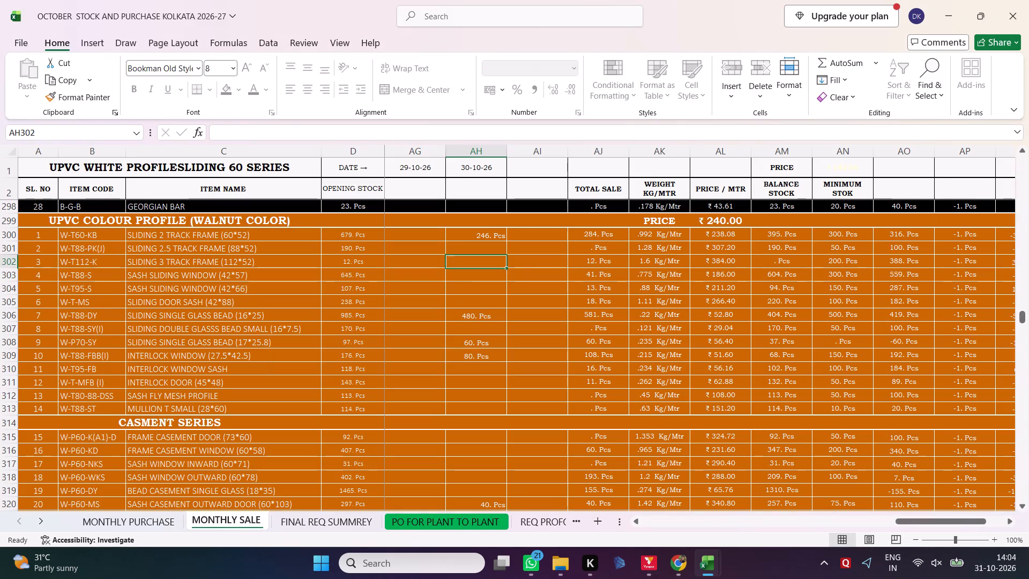
key(Down)
key(alt+Tab)
key(alt+Tab)
text(246)
key(Return)
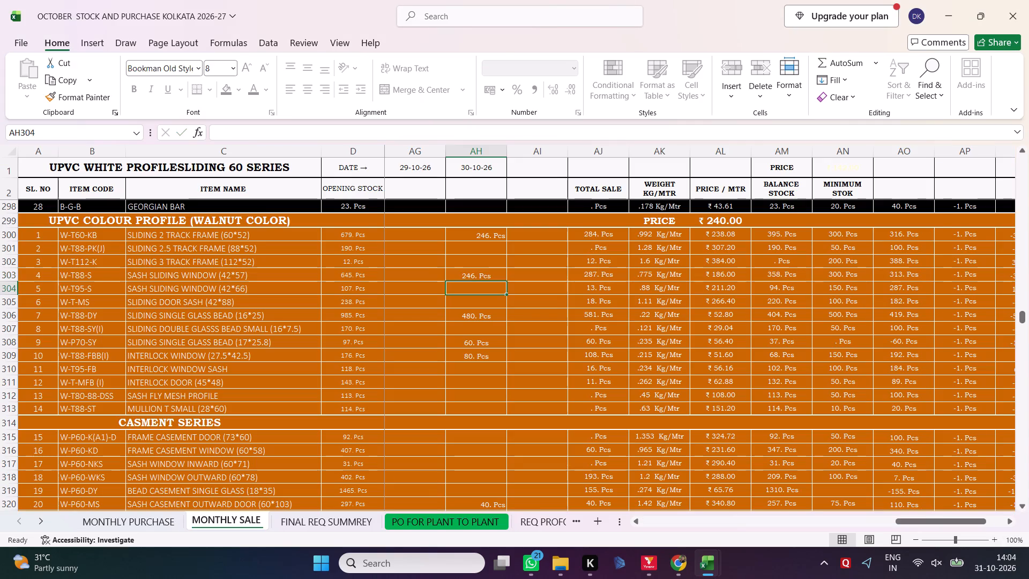
Enter 18 as the 30-10-26 sale for the W-T88-ST mullion T small (28*60) in walnut, following the godown summary.
key(alt+Tab)
key(Down)
key(alt+Tab)
key(Down)
key(Down)
key(Down)
key(Down)
key(Down)
key(Down)
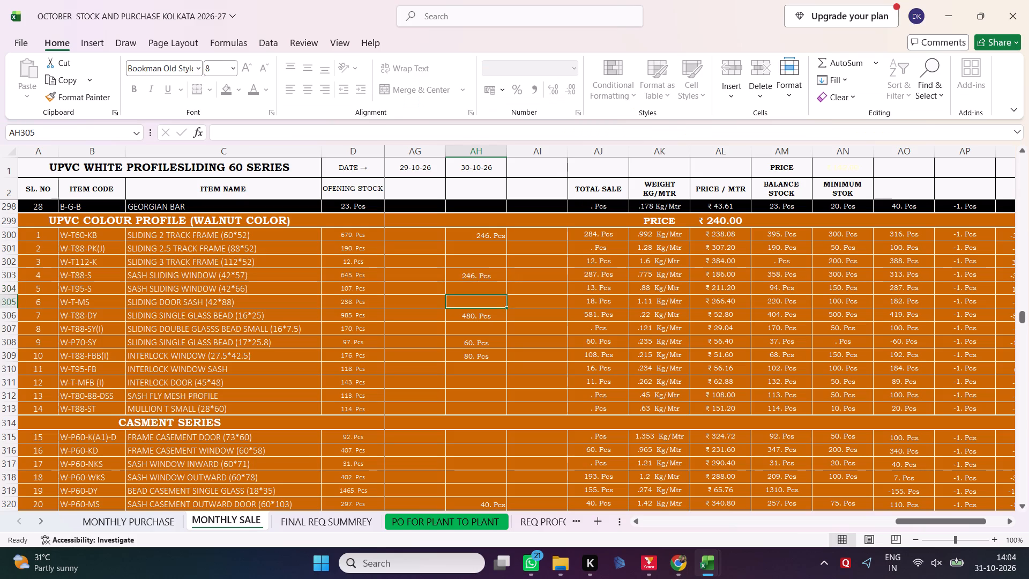
key(Down)
key(Down)
key(Down)
key(alt+Tab)
key(alt+Tab)
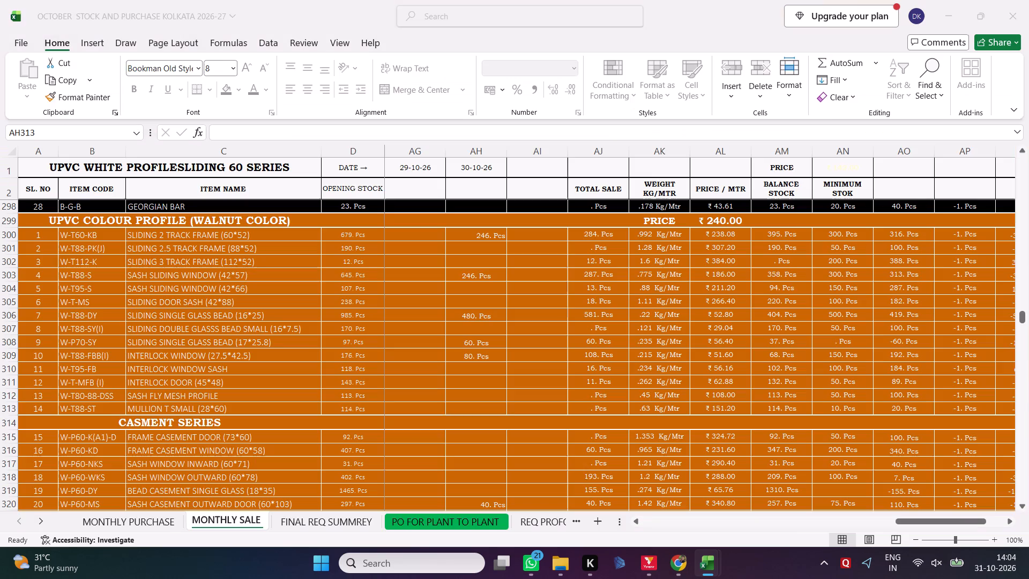
text(18)
key(Return)
Enter 60 as the 30-10-26 sale for the W-T95-FB interlock window sash in walnut, following the godown summary.
key(alt+Tab)
key(Down)
key(alt+Tab)
key(Up)
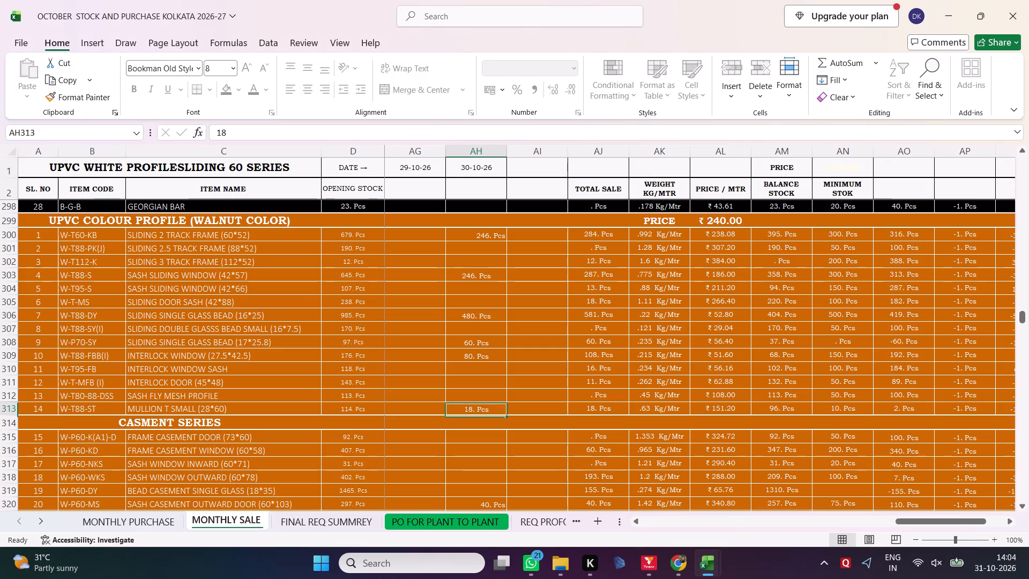
key(Up)
key(Up)
key(Up)
key(alt+Tab)
key(alt+Tab)
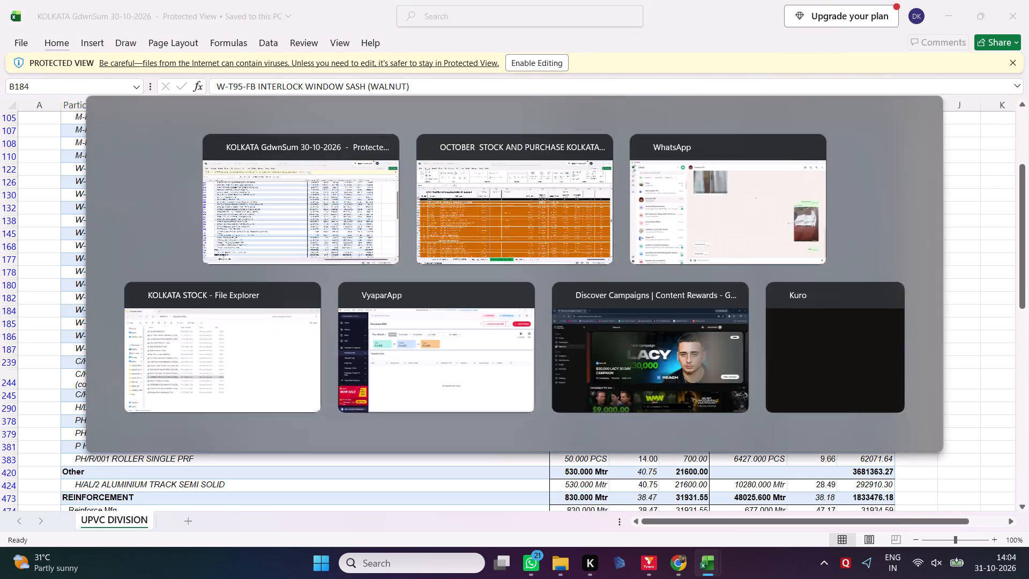
text(60)
key(Return)
Enter 72 as the 30-10-26 sale for the W-T95-S sash sliding window (42*66) in walnut, following the godown summary.
key(alt+Tab)
key(Down)
key(alt+Tab)
key(Up)
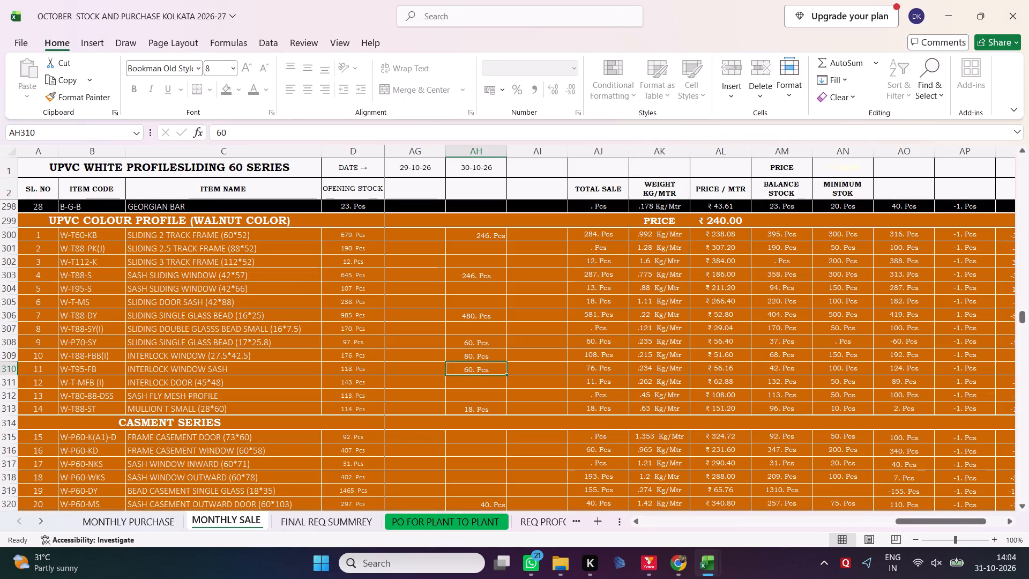
key(Up)
key(Up)
key(Up)
key(Up)
key(Up)
key(Up)
key(alt+Tab)
key(alt+Tab)
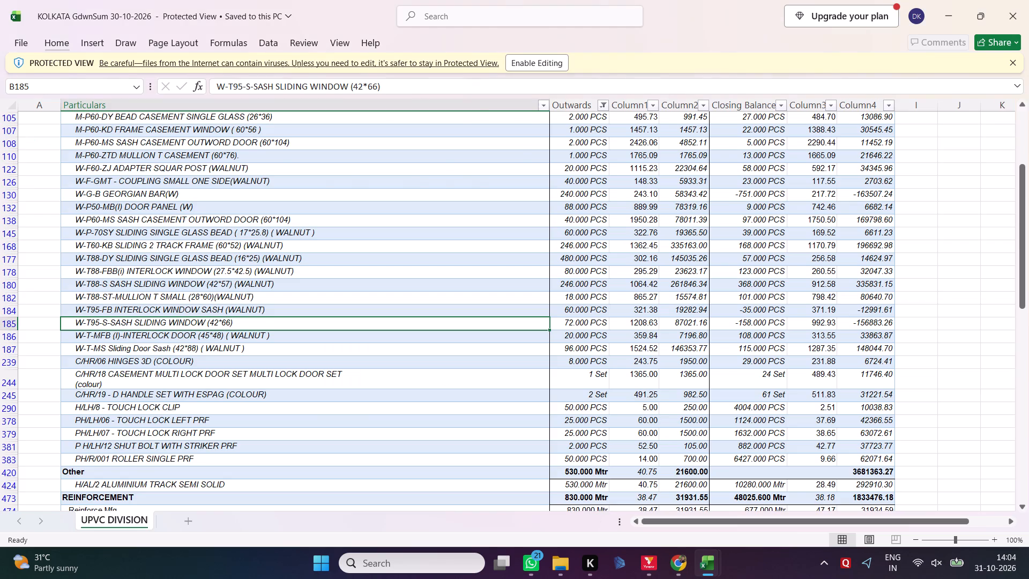
text(72)
key(Return)
Enter 20 as the 30-10-26 sale for the W-T-MFB (I) interlock door (45*48) in walnut, following the godown summary.
key(alt+Tab)
key(Down)
key(alt+Tab)
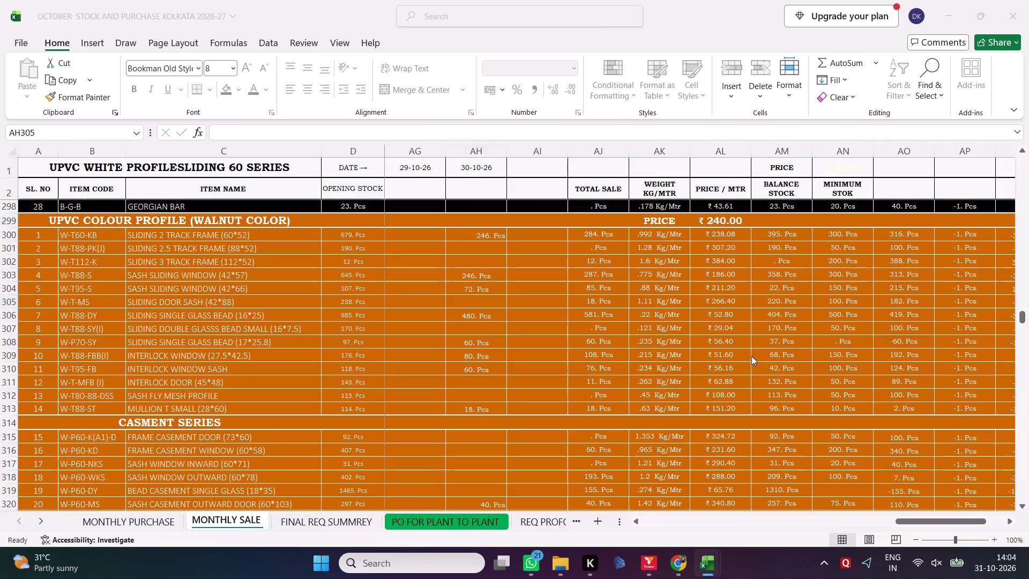
key(Down)
key(Down)
key(Down)
key(Down)
key(Down)
key(Down)
key(Down)
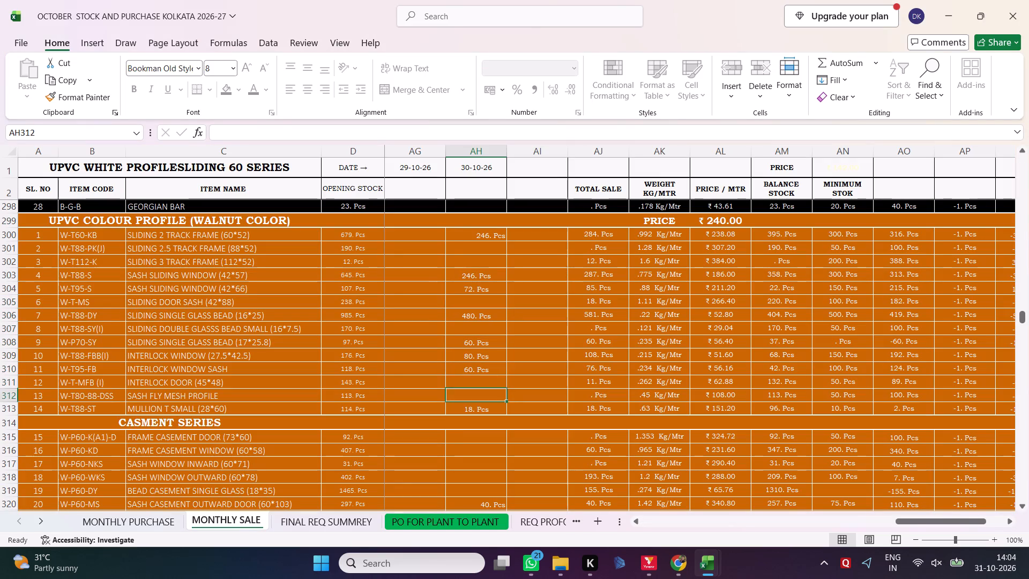
key(Up)
key(alt+Tab)
key(alt+Tab)
text(20)
key(Return)
Enter 96 as the 30-10-26 sale for the W-T-MS sliding door sash (42*88) in walnut, following the godown summary.
key(alt+Tab)
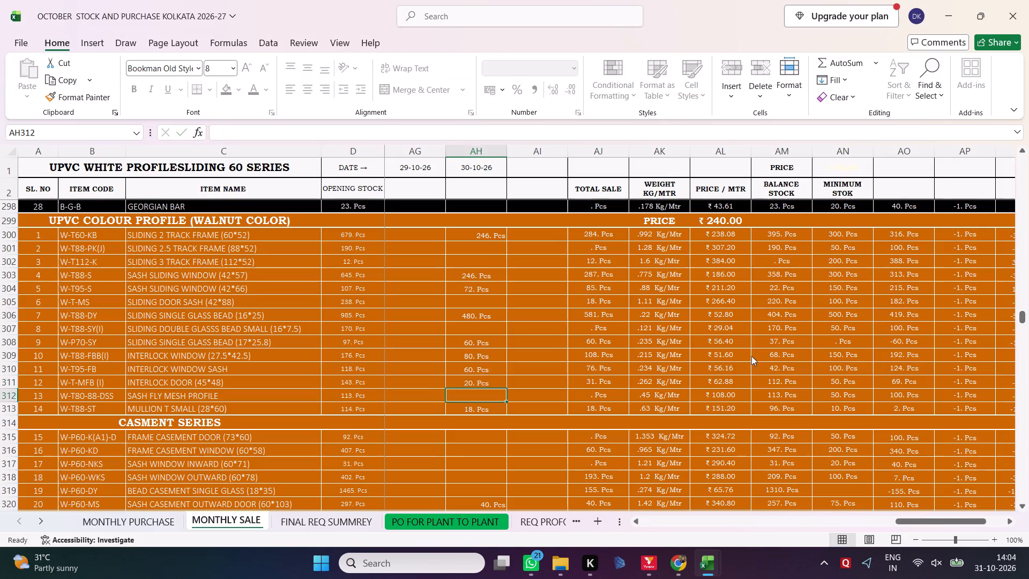
key(Down)
key(alt+Tab)
key(Up)
key(Up)
key(Up)
key(Up)
key(Up)
key(Up)
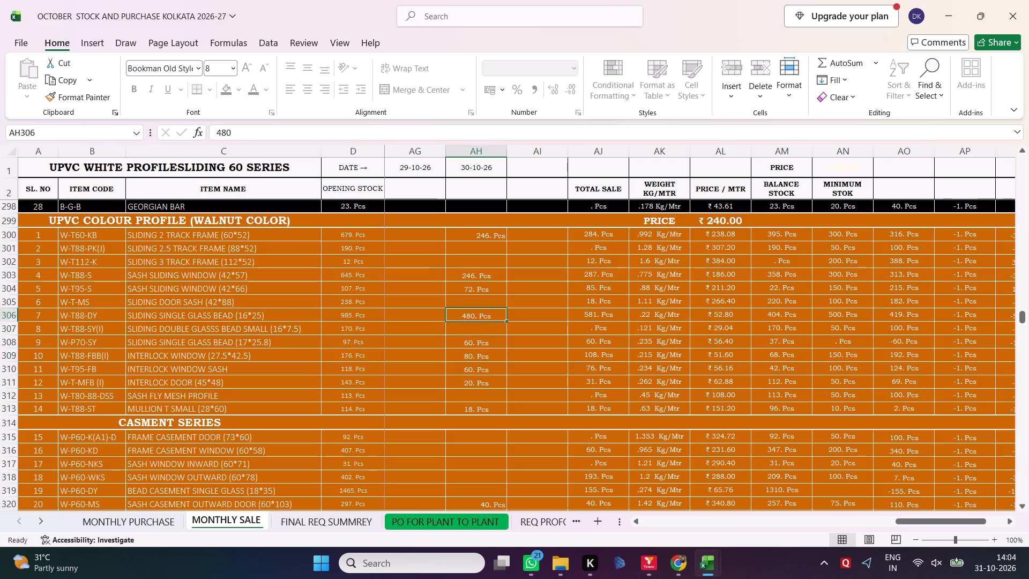
key(Up)
key(alt+Tab)
key(alt+Tab)
text(96)
key(Return)
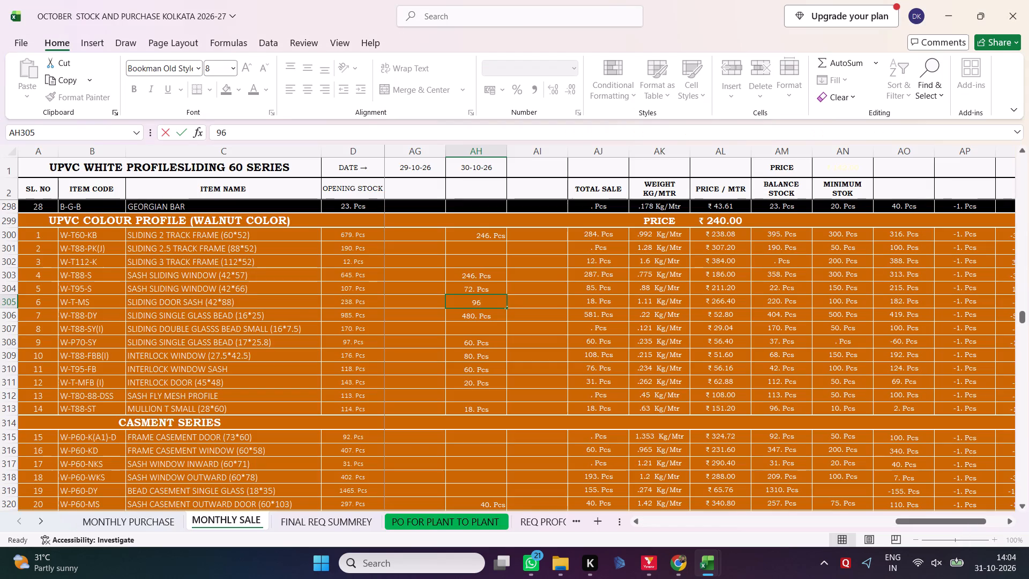
Enter 8 as the 30-10-26 sale for the C/HR/06 hinges 3D in the colour hardware section, following the godown summary.
key(alt+Tab)
key(Down)
key(Down)
key(Up)
key(alt+Tab)
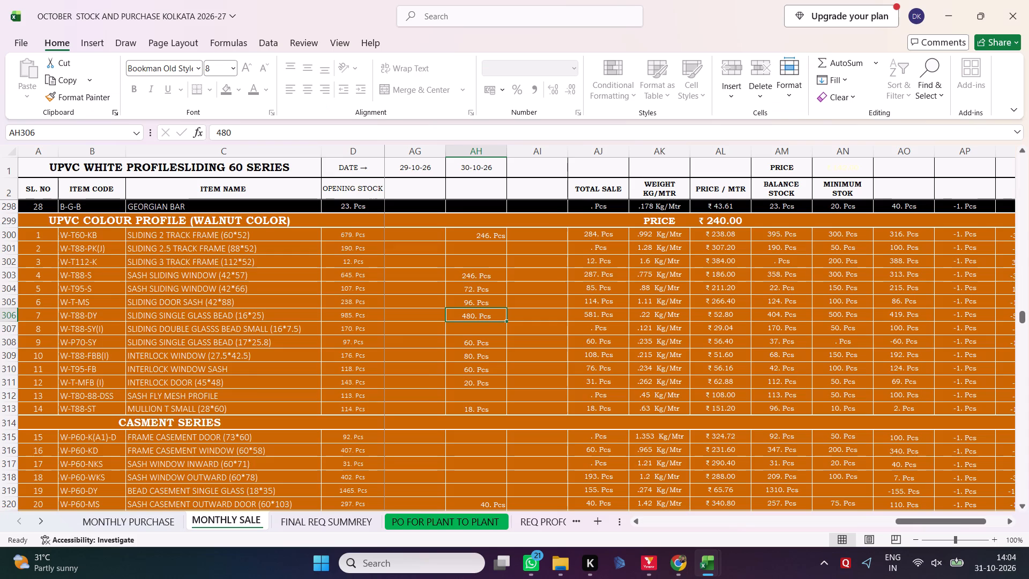
scroll(751, 356, down, 12)
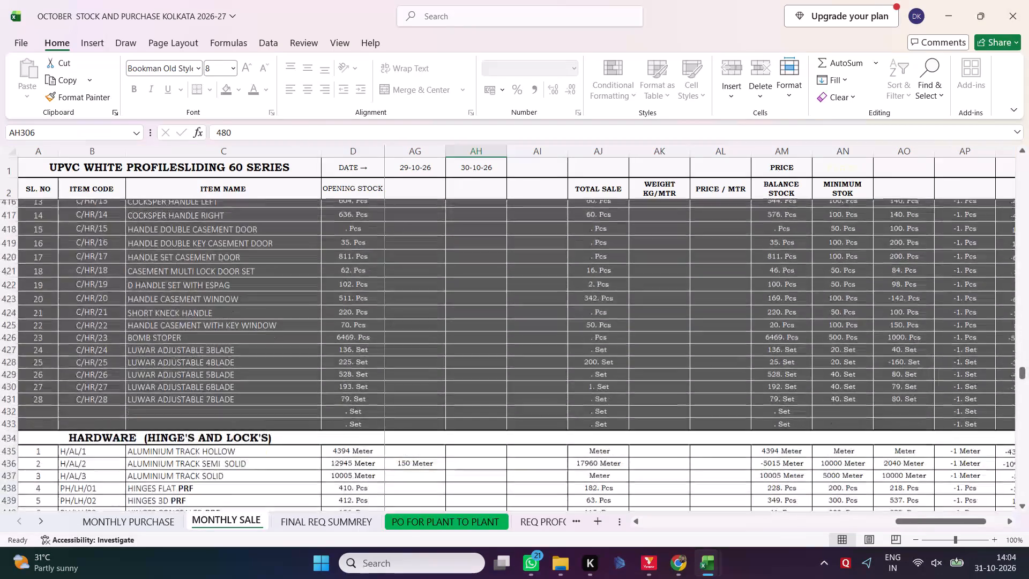
scroll(751, 356, down, 3)
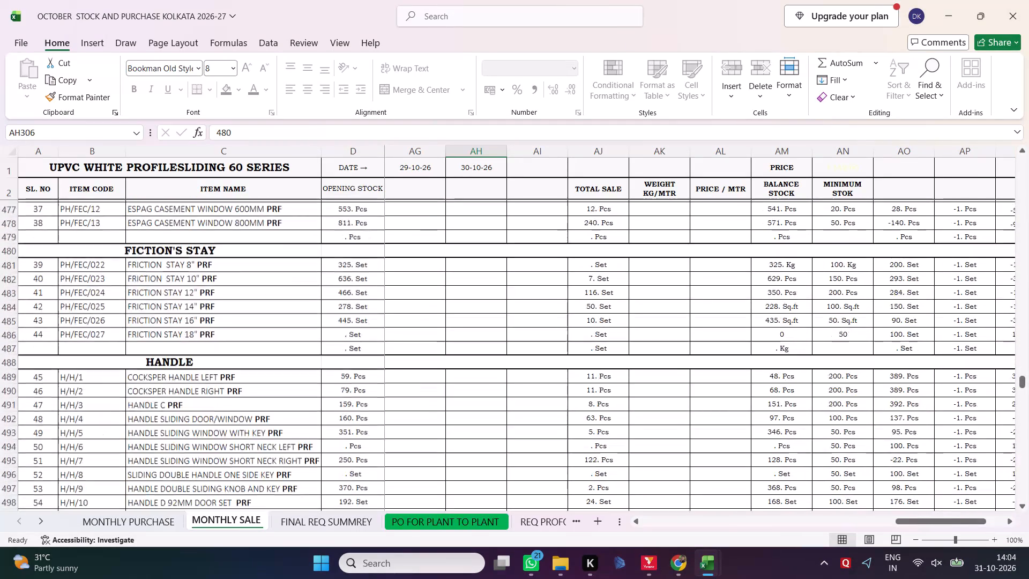
scroll(751, 356, down, 1)
key(alt+Tab)
key(alt+Tab)
scroll(751, 356, up, 5)
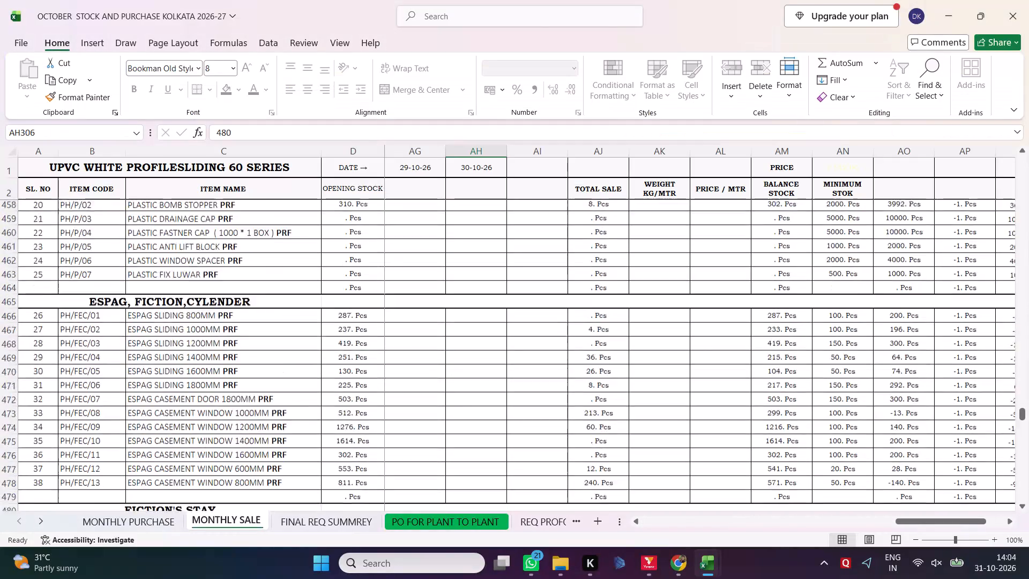
scroll(751, 356, up, 7)
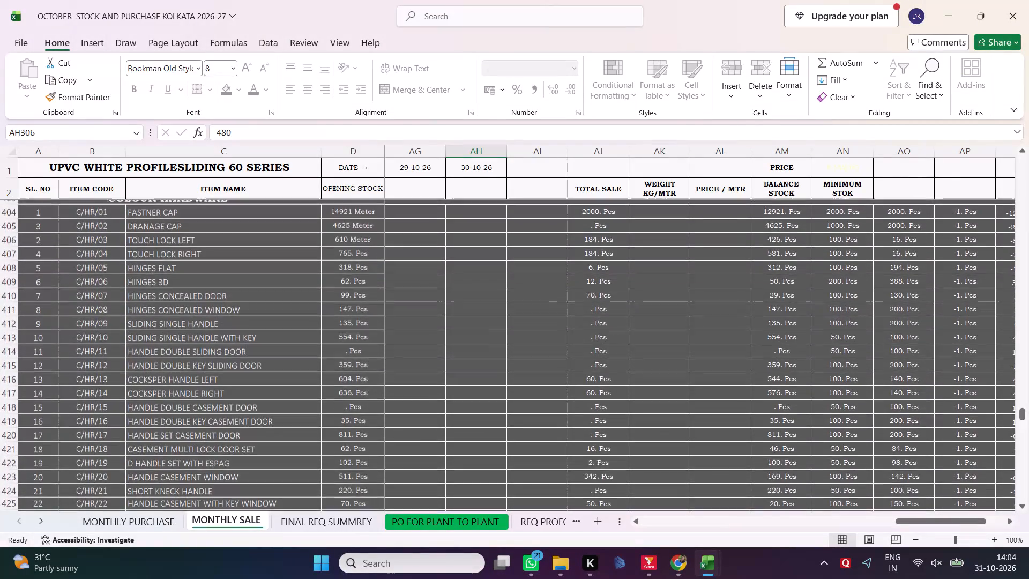
scroll(751, 356, up, 2)
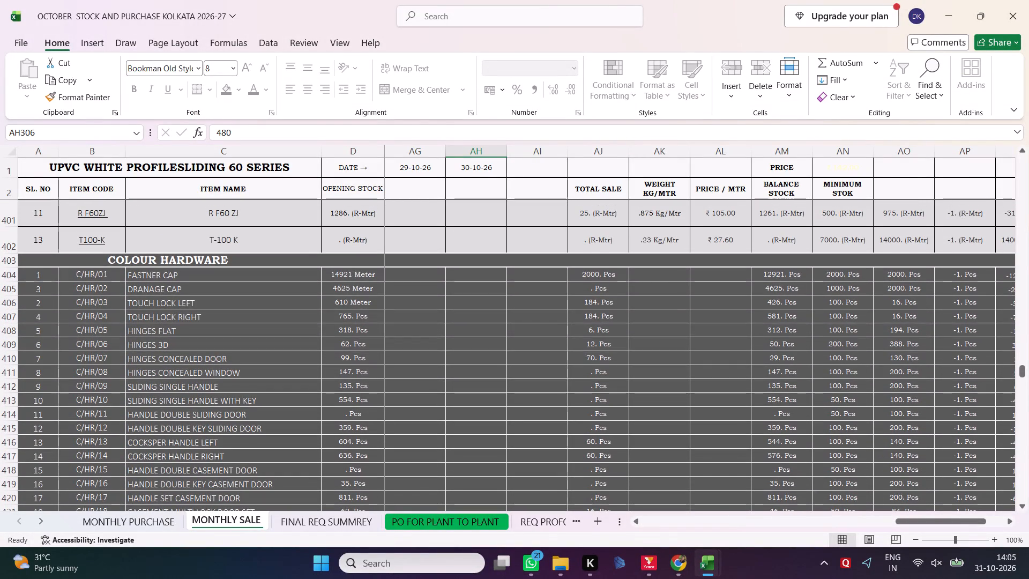
click(457, 365)
key(alt+Tab)
key(alt+Tab)
key(Down)
key(Down)
key(Down)
key(Down)
key(Down)
key(Down)
key(Down)
key(Down)
key(Down)
key(Down)
key(Down)
key(Down)
key(Down)
key(Down)
key(Down)
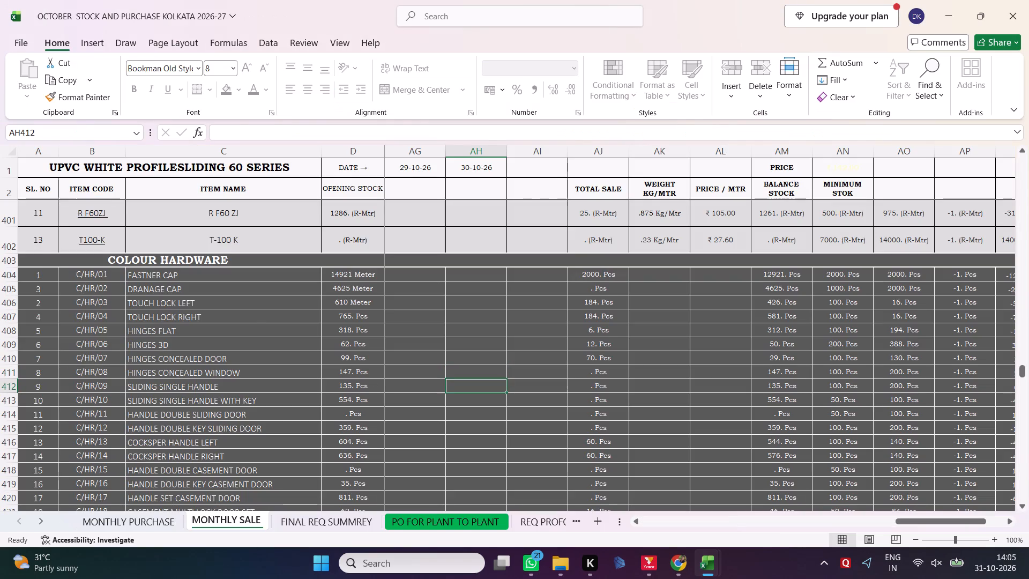
key(alt+Tab)
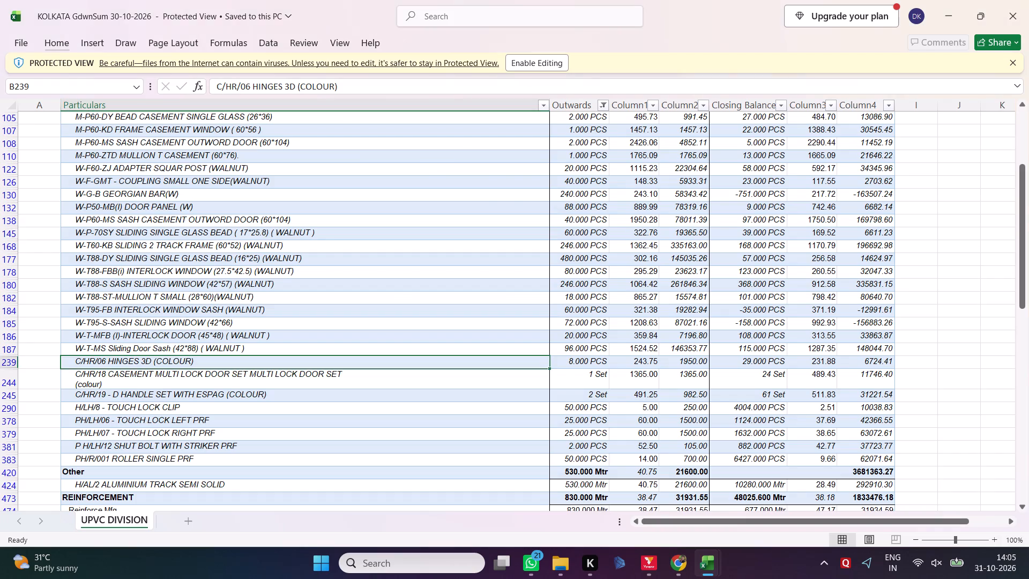
key(alt+Tab)
key(Up)
key(Up)
key(Up)
key(Up)
key(Up)
key(Up)
key(Up)
key(Up)
key(Up)
key(Up)
key(Up)
key(Up)
key(Up)
key(Up)
key(Up)
key(Up)
key(Up)
key(Up)
key(Up)
key(Up)
key(Down)
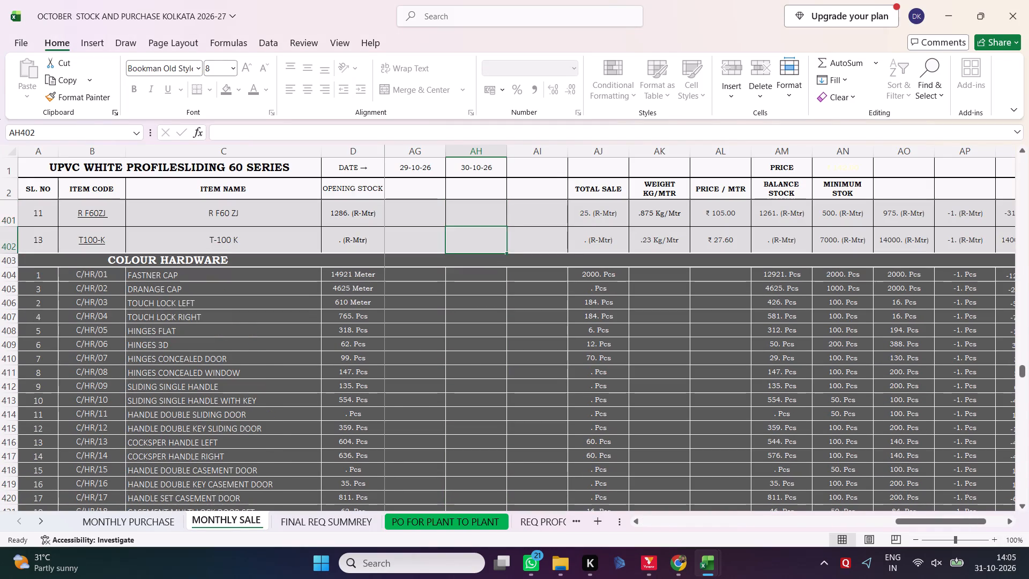
key(Down)
key(Down)
key(Down)
key(Down)
key(Down)
key(Down)
key(Down)
key(alt+Tab)
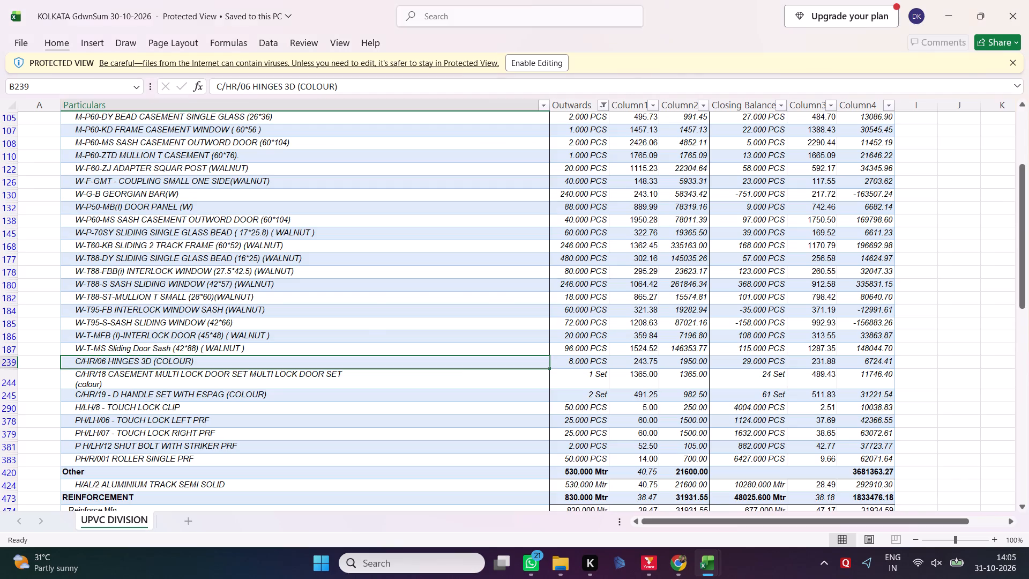
key(alt+Tab)
key(8)
key(Return)
Enter 1 as the 30-10-26 sale for the C/HR/18 casement multi lock door set in the colour hardware section, following the godown summary.
key(alt+Tab)
key(Down)
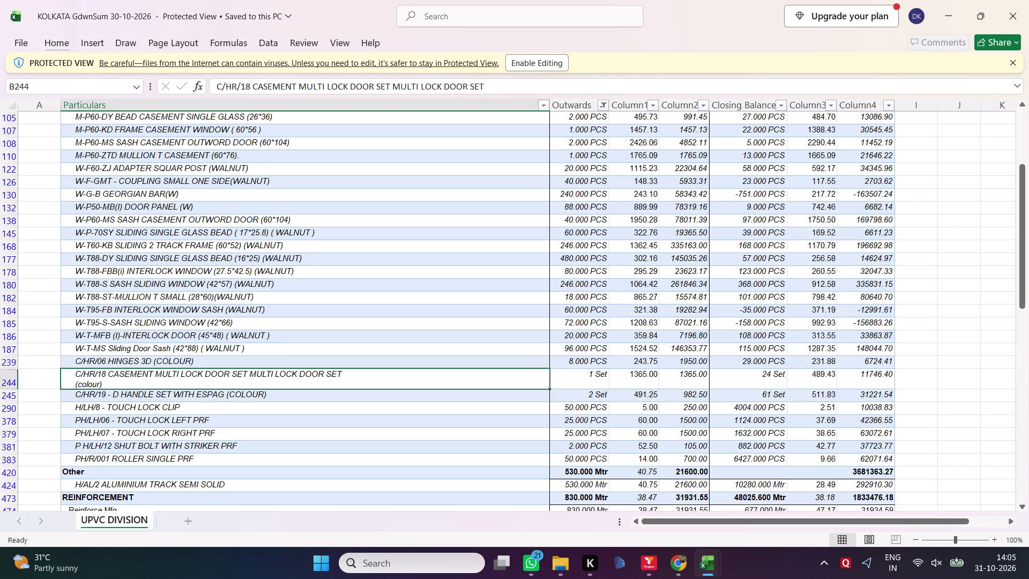
key(alt+Tab)
key(Down)
key(Down)
key(Down)
key(Down)
key(Down)
key(Down)
key(Down)
key(Down)
key(Down)
key(Down)
key(Down)
key(Down)
key(Down)
key(Down)
key(Down)
key(Down)
key(Down)
key(Down)
key(Down)
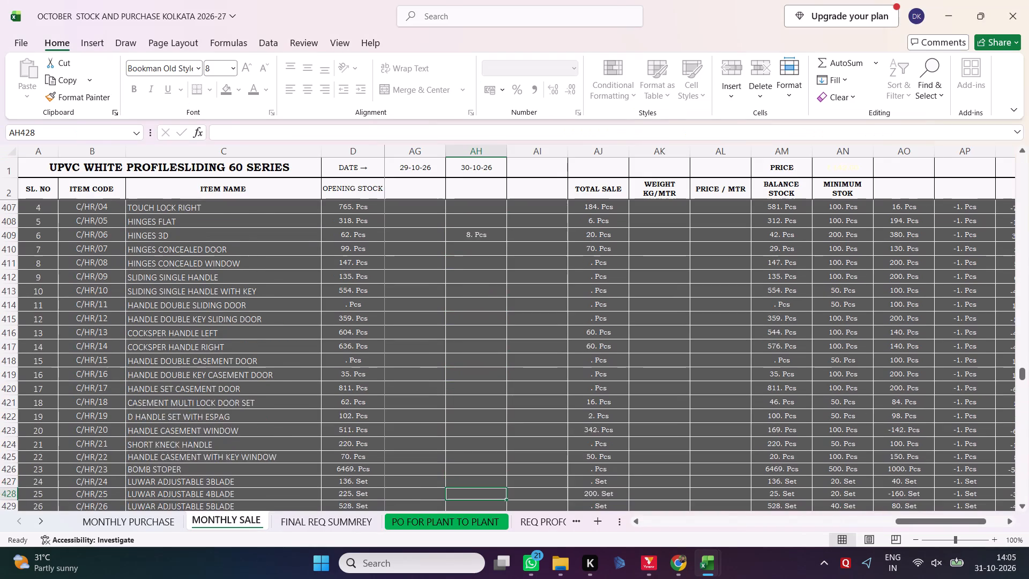
key(Down)
key(Up)
key(Up)
key(Up)
key(Up)
key(Up)
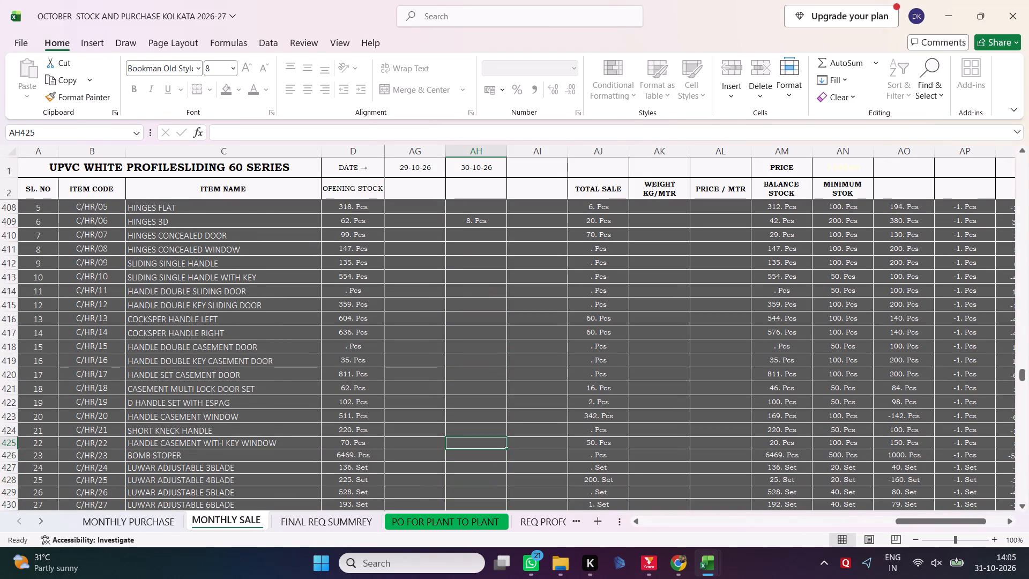
key(Down)
key(Down)
key(Down)
key(Down)
key(Down)
key(Down)
key(Down)
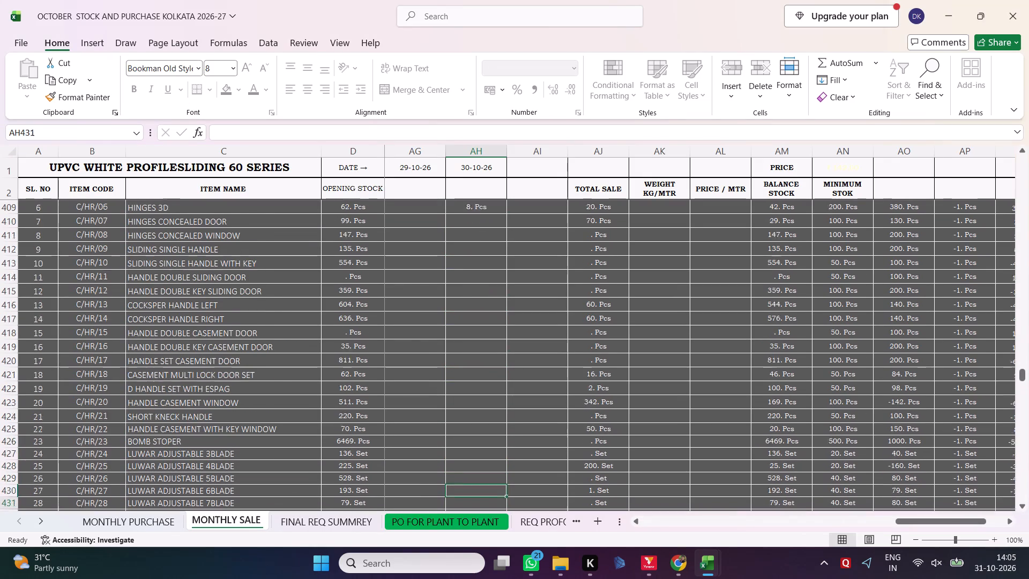
key(Up)
key(Up)
key(Up)
key(Up)
key(Up)
key(Up)
key(Up)
key(Up)
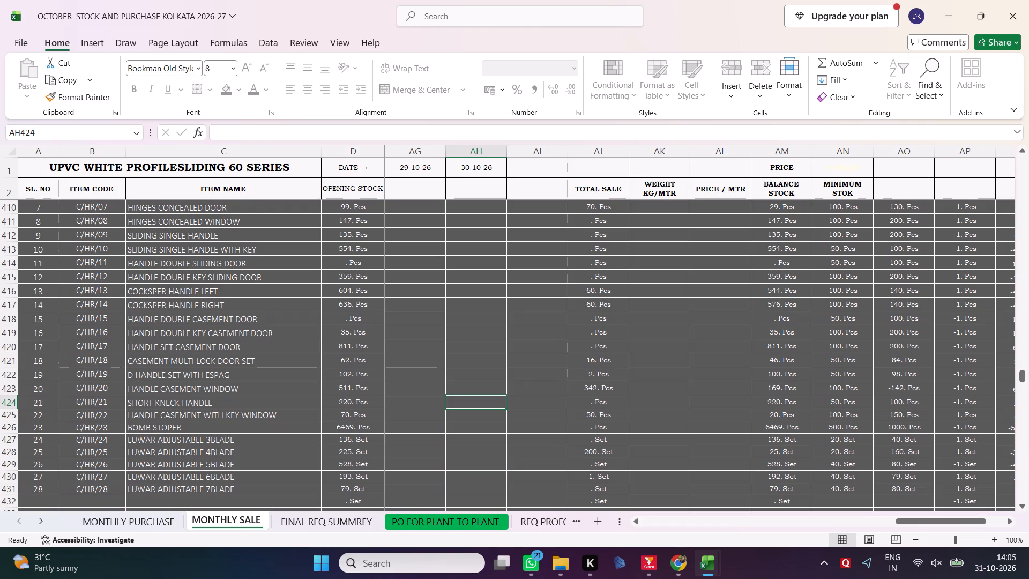
key(Down)
key(Up)
key(Up)
key(Up)
key(Up)
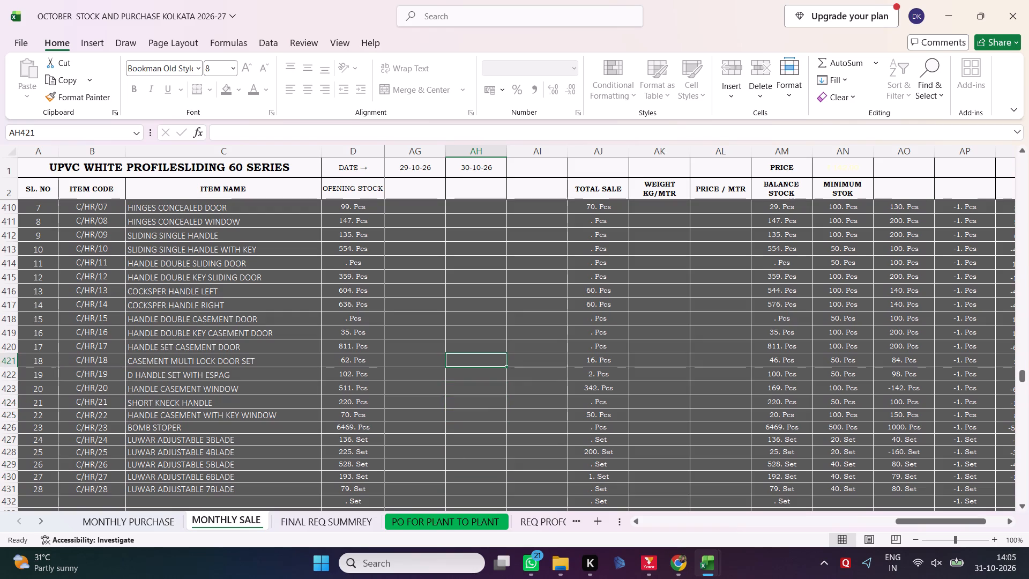
key(alt+Tab)
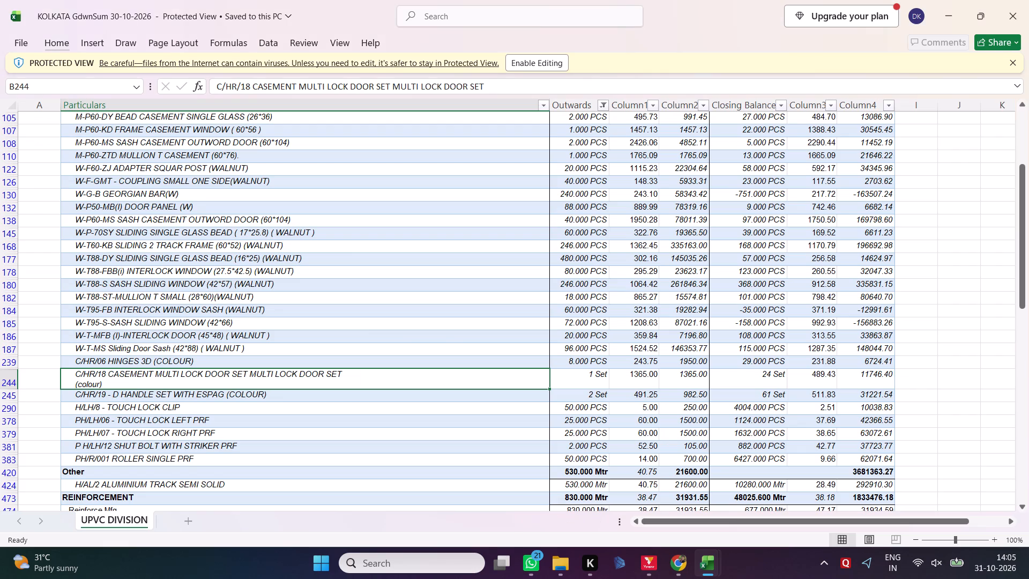
key(alt+Tab)
key(1)
key(Return)
Enter 2 as the 30-10-26 sale for the C/HR/19 D handle set with espag in the colour hardware section, following the godown summary.
key(alt+Tab)
key(Down)
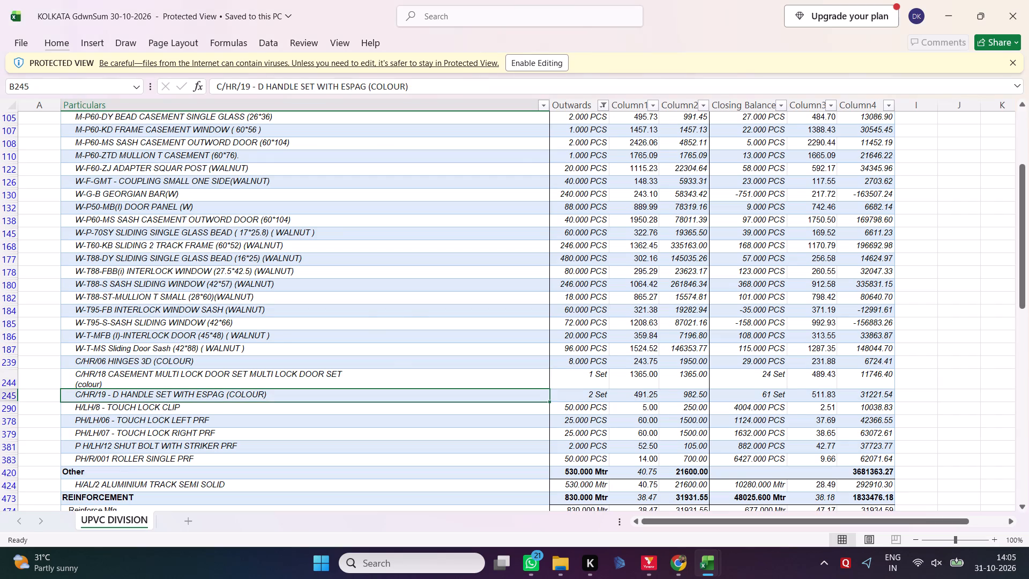
key(alt+Tab)
key(Up)
key(Up)
key(Up)
key(Up)
key(Up)
key(Up)
key(Up)
key(Up)
key(Up)
key(Up)
key(Up)
key(Up)
key(Up)
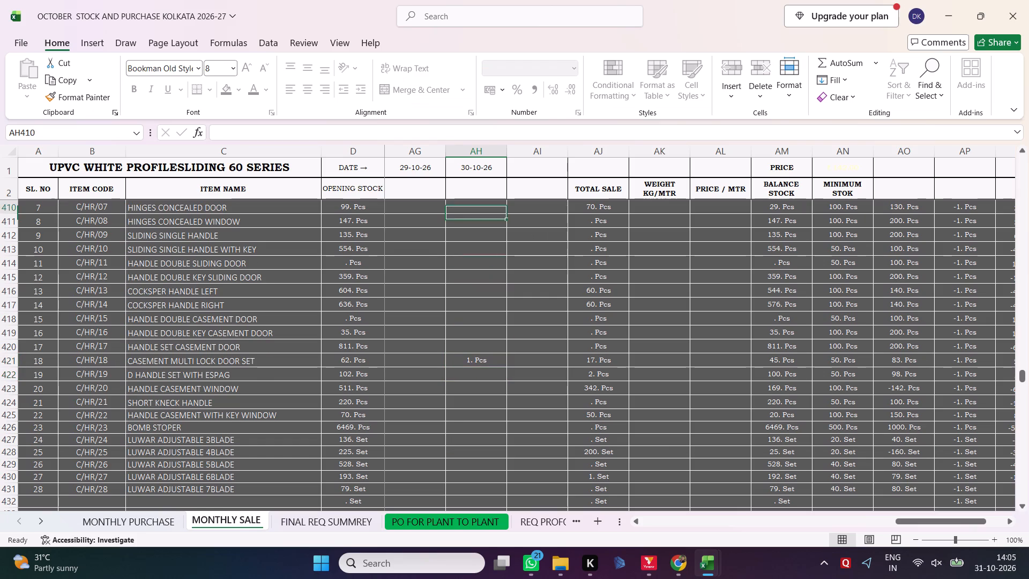
key(Up)
key(Up)
key(Up)
key(alt+Tab)
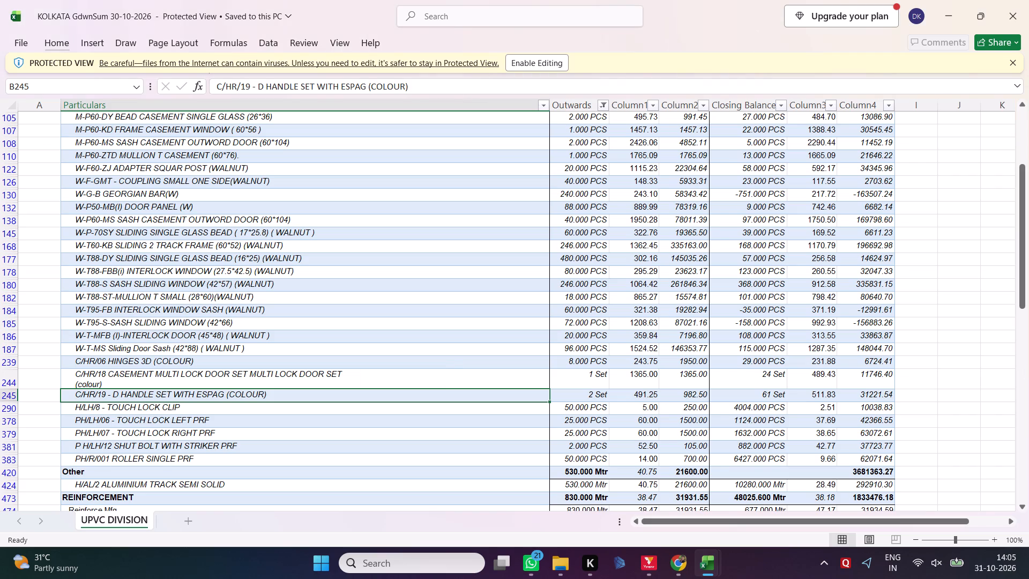
key(alt+Tab)
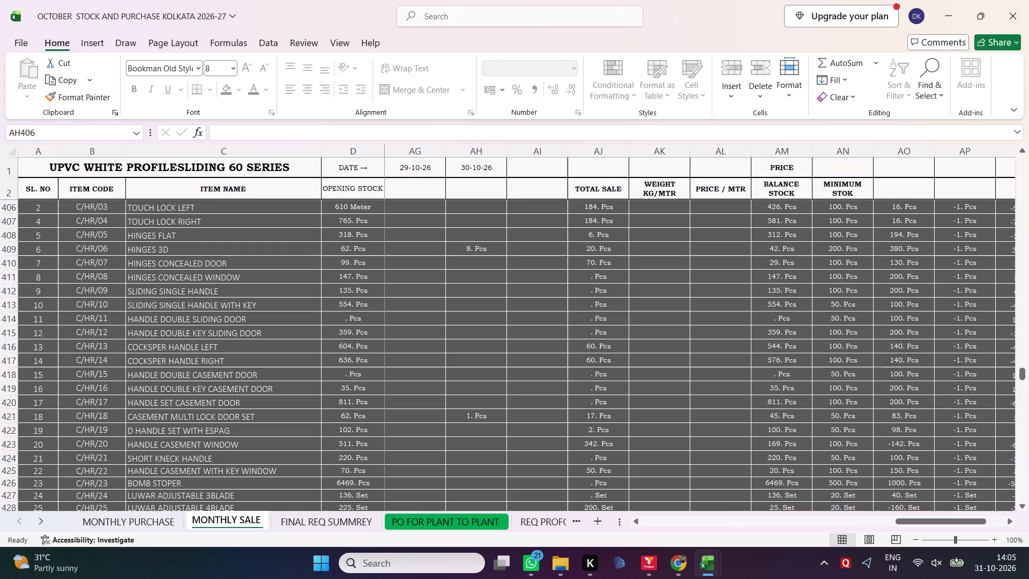
key(Down)
key(Down)
key(Down)
key(Down)
key(Down)
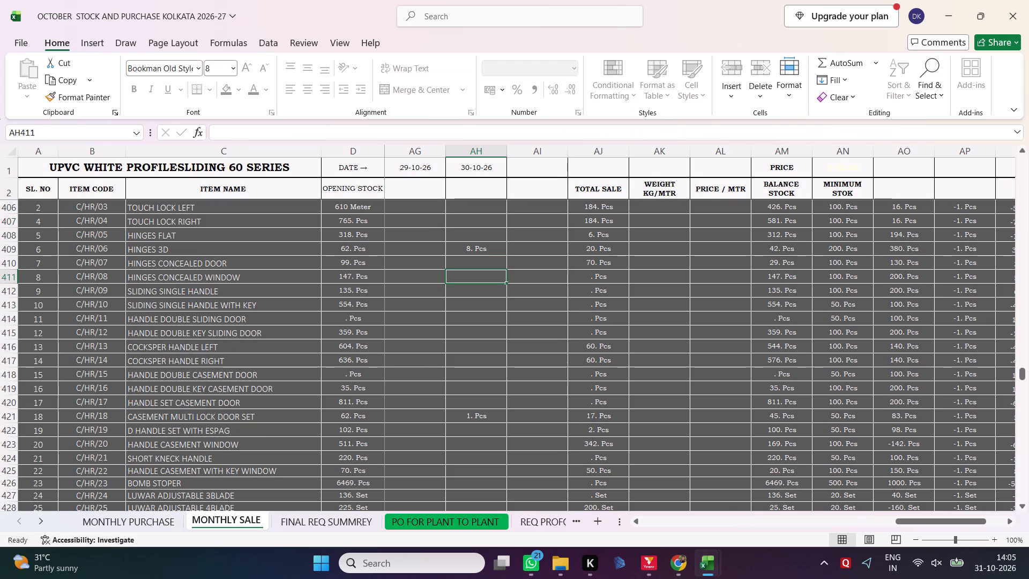
key(alt+Tab)
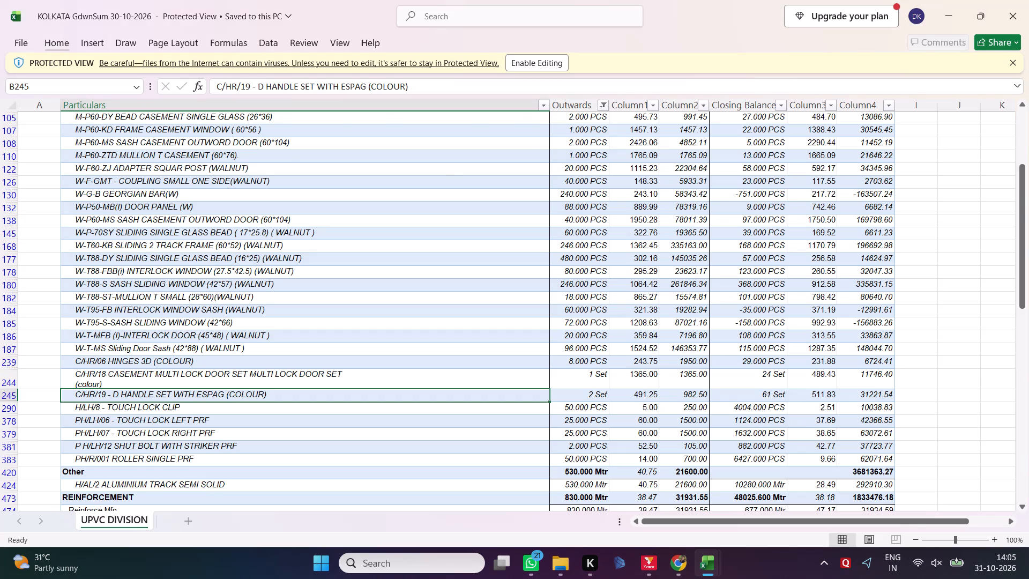
key(alt+Tab)
key(Down)
key(Down)
key(Down)
key(Down)
key(Down)
key(Down)
key(Down)
key(Down)
key(Down)
key(Down)
key(Down)
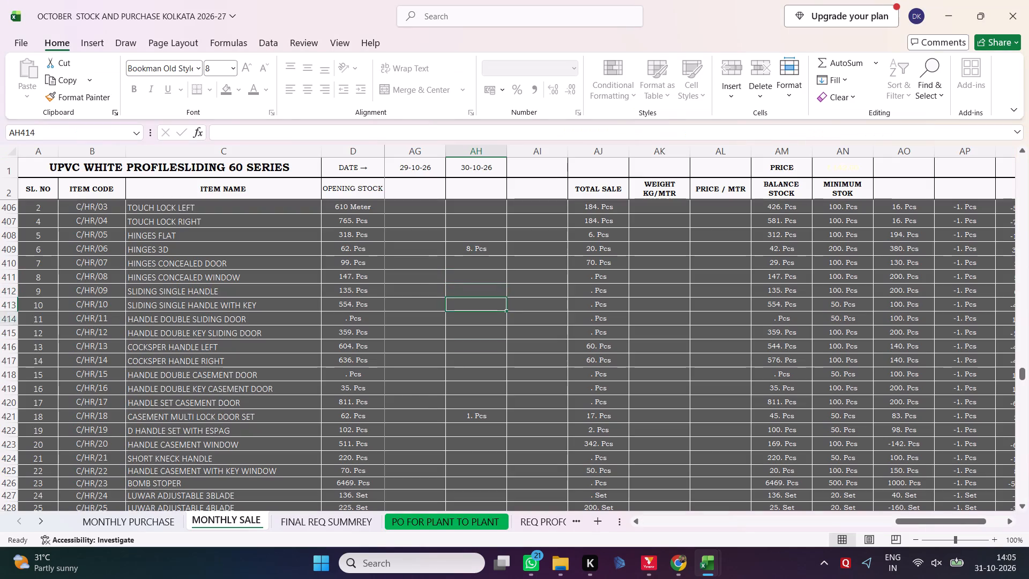
key(alt+Tab)
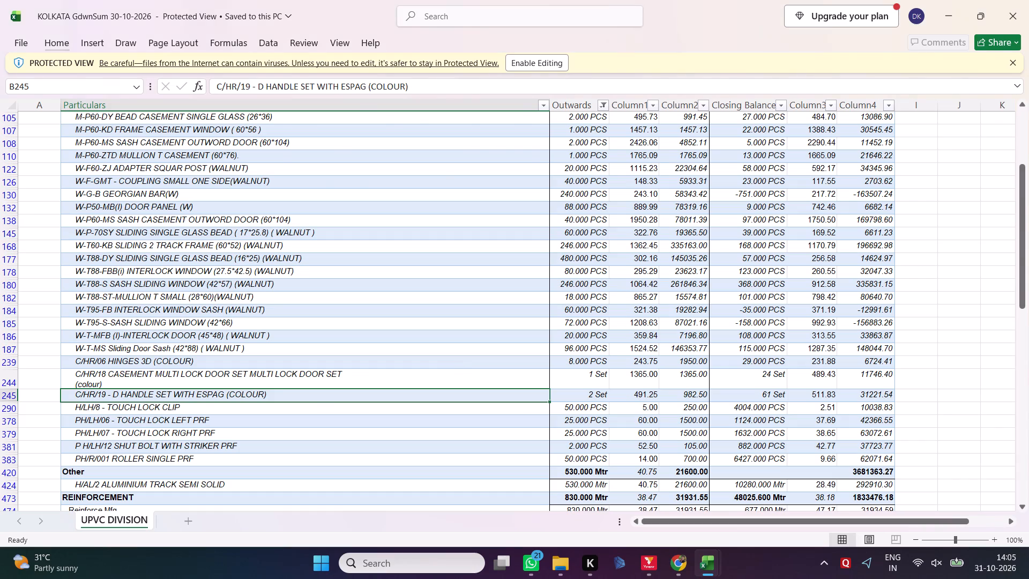
key(alt+Tab)
key(2)
key(Return)
Enter 50 as the 30-10-26 sale for the H/LH/8 touch lock clip in the hinges and locks hardware section, following the godown summary.
key(alt+Tab)
key(alt+Tab)
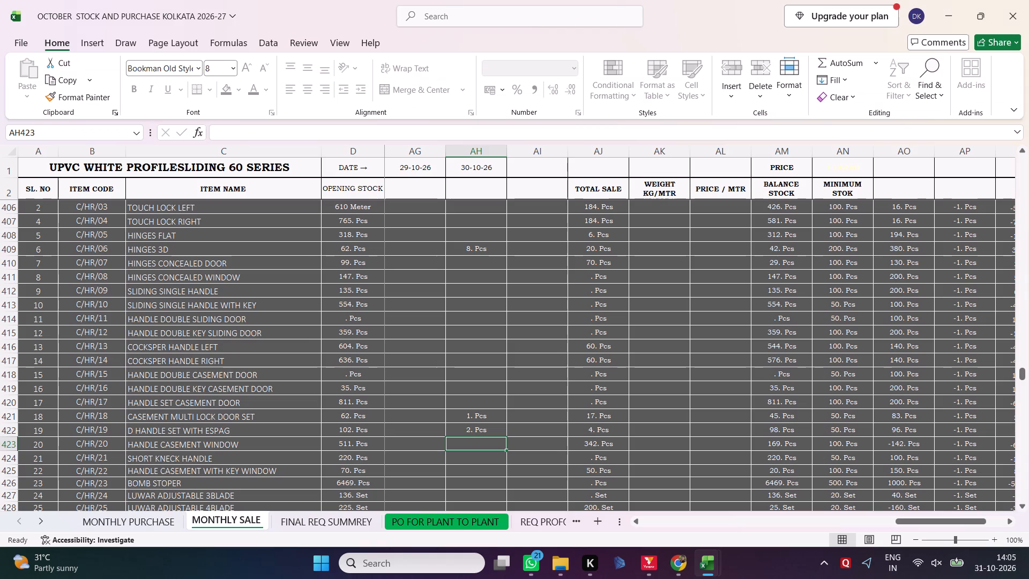
key(Down)
key(alt+Tab)
key(Down)
key(alt+Tab)
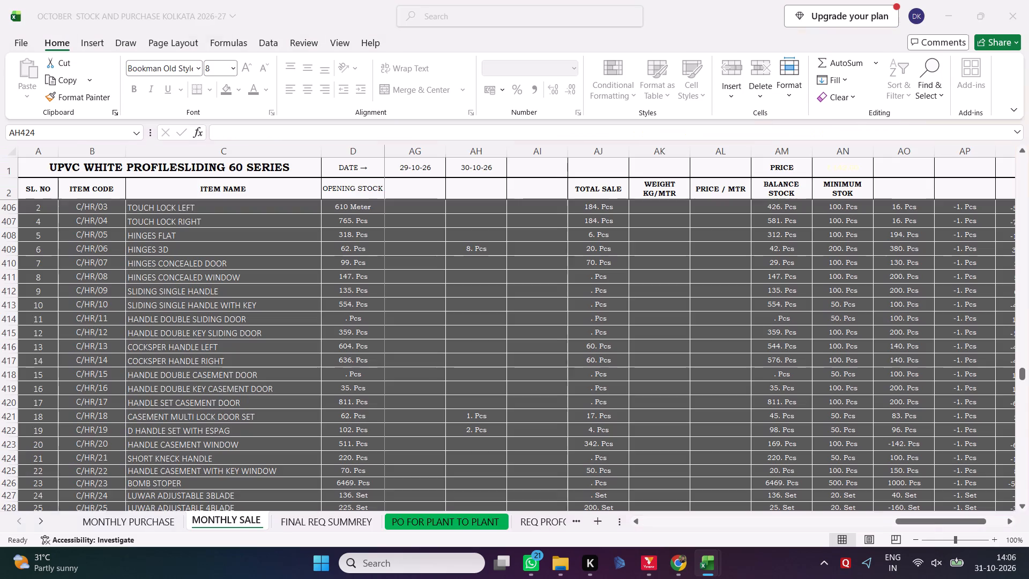
key(Up)
key(Up)
key(alt+Tab)
key(alt+Tab)
key(Down)
key(Down)
key(Down)
key(Down)
key(Down)
key(Down)
key(Down)
key(Down)
key(Down)
key(Down)
key(Down)
key(Down)
key(Down)
key(Down)
key(Down)
key(Down)
key(Down)
key(Down)
key(Down)
key(Down)
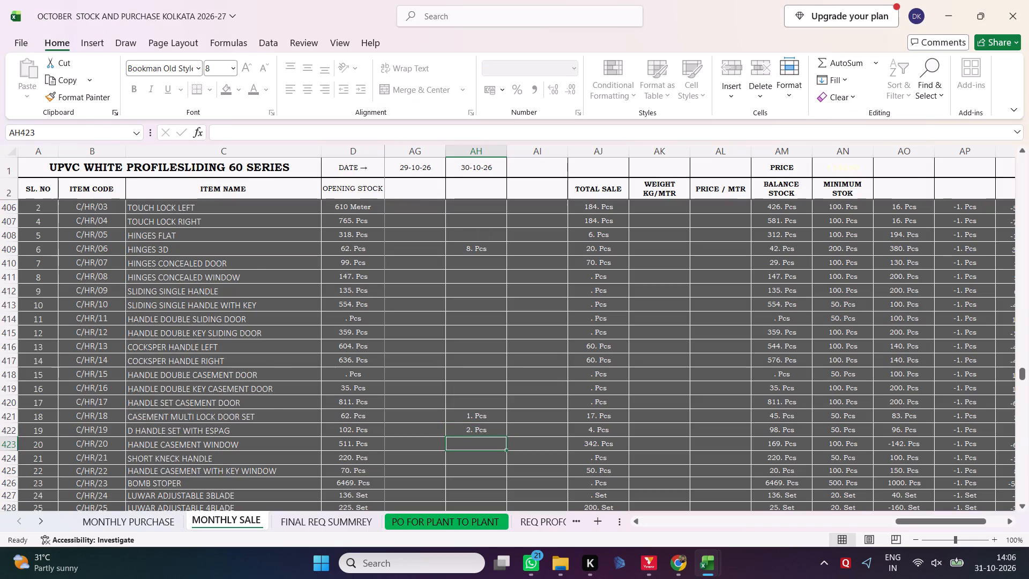
key(alt+Tab)
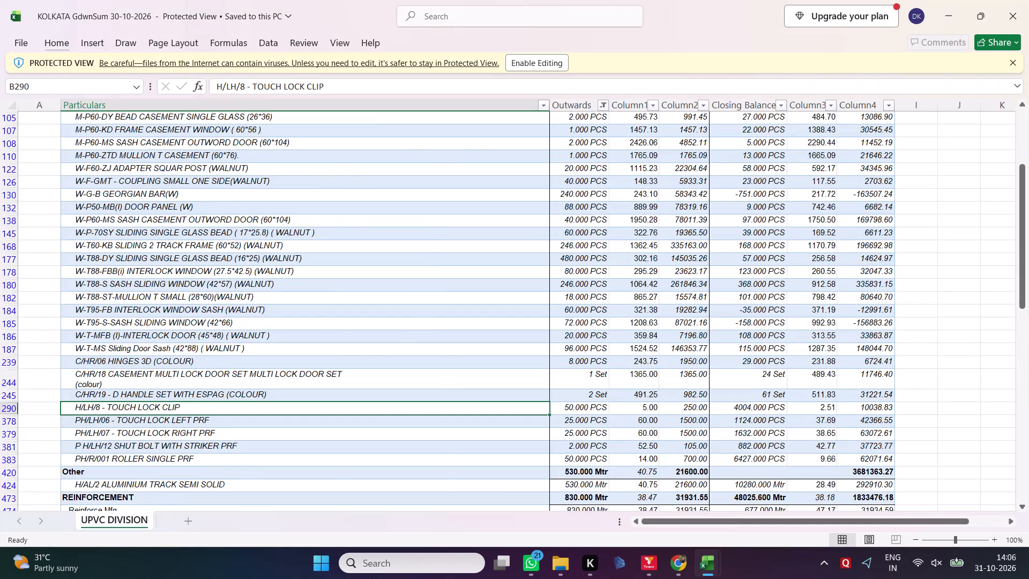
key(alt+Tab)
key(Down)
key(Down)
key(Down)
key(Down)
key(Down)
key(Down)
key(Down)
key(Down)
key(Down)
key(Down)
key(Down)
key(Down)
key(Down)
key(Down)
key(Down)
key(Down)
key(Down)
key(Down)
key(Down)
key(Down)
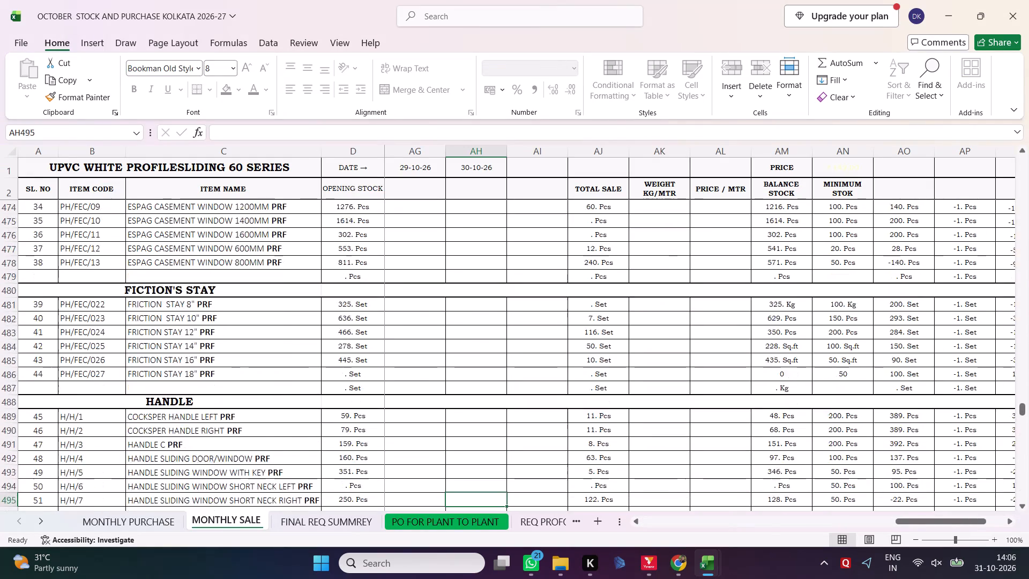
key(Up)
key(Up)
key(Up)
key(Up)
key(Up)
key(Up)
key(Up)
key(Up)
key(Up)
key(Up)
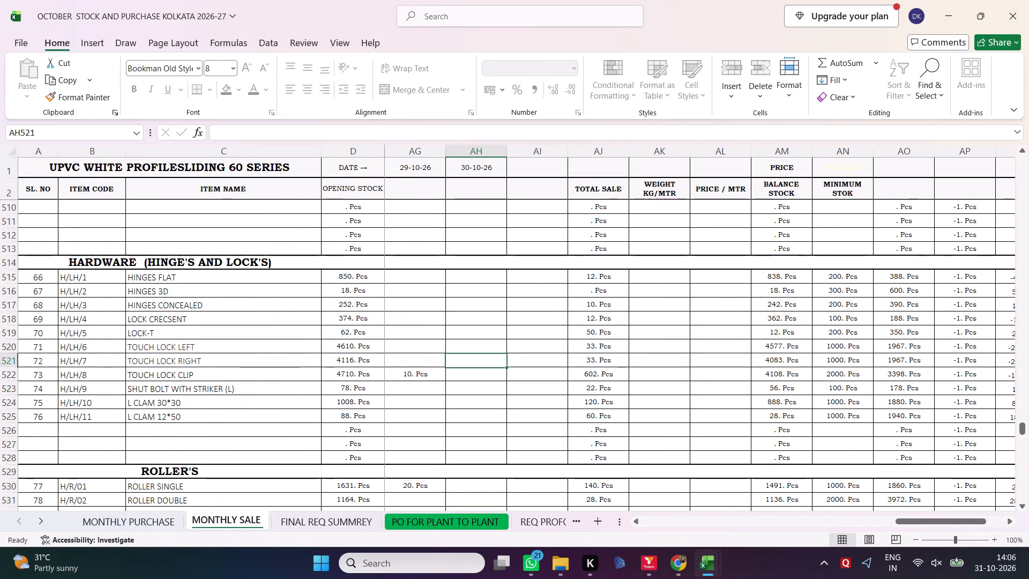
key(Down)
key(alt+Tab)
key(alt+Tab)
text(50)
key(Return)
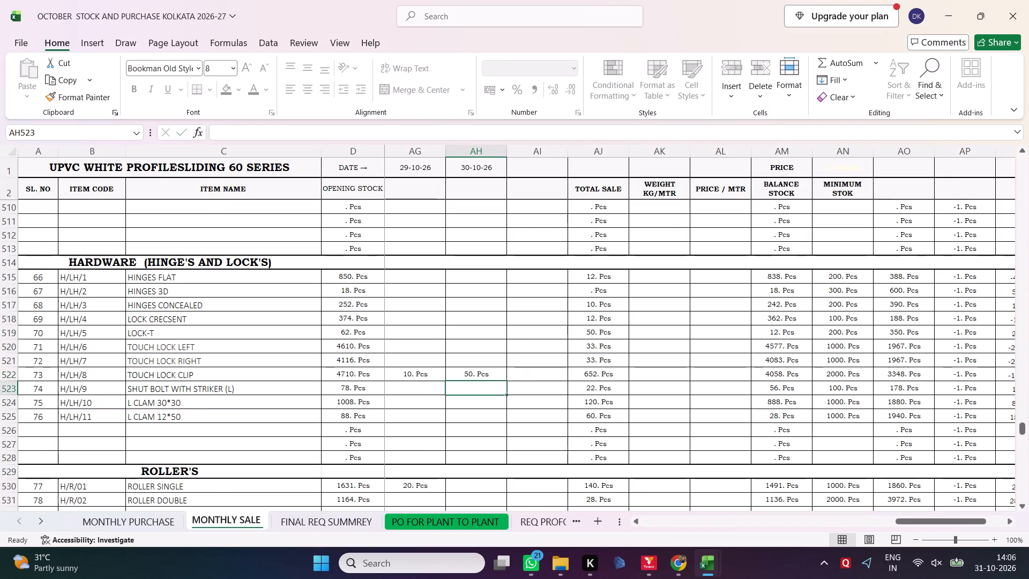
Enter 25 as the 30-10-26 sale for the PH/LH/06 touch lock left PRF, following the godown summary.
key(alt+Tab)
key(Down)
key(alt+Tab)
key(Up)
key(Up)
key(Up)
key(Up)
key(Up)
key(Up)
key(Up)
key(Up)
key(Up)
key(Up)
key(Up)
key(Up)
key(Up)
key(Up)
key(Up)
key(Up)
key(Up)
key(Up)
key(Up)
key(Up)
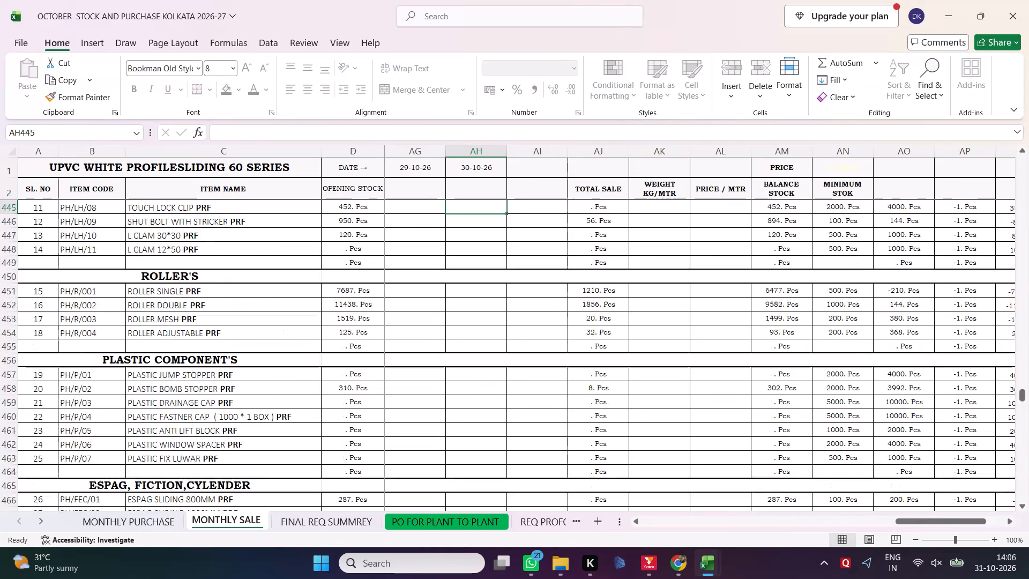
key(Up)
key(Up)
key(Up)
key(Up)
key(Up)
key(Up)
key(Up)
key(Up)
key(Up)
key(Up)
key(Down)
key(Down)
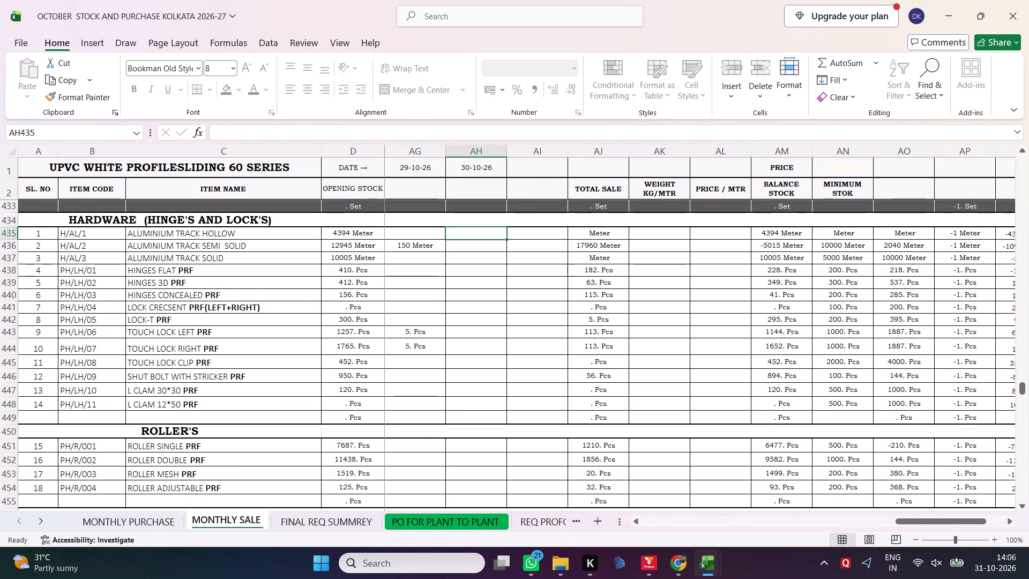
key(Down)
key(Down)
key(Down)
key(Down)
key(Down)
key(Down)
key(Down)
key(Down)
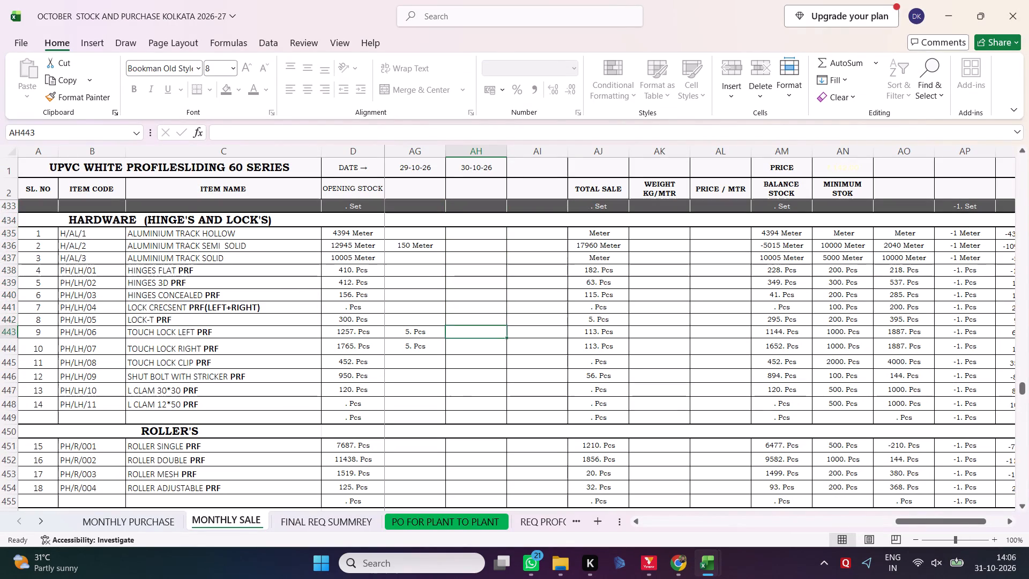
key(alt+Tab)
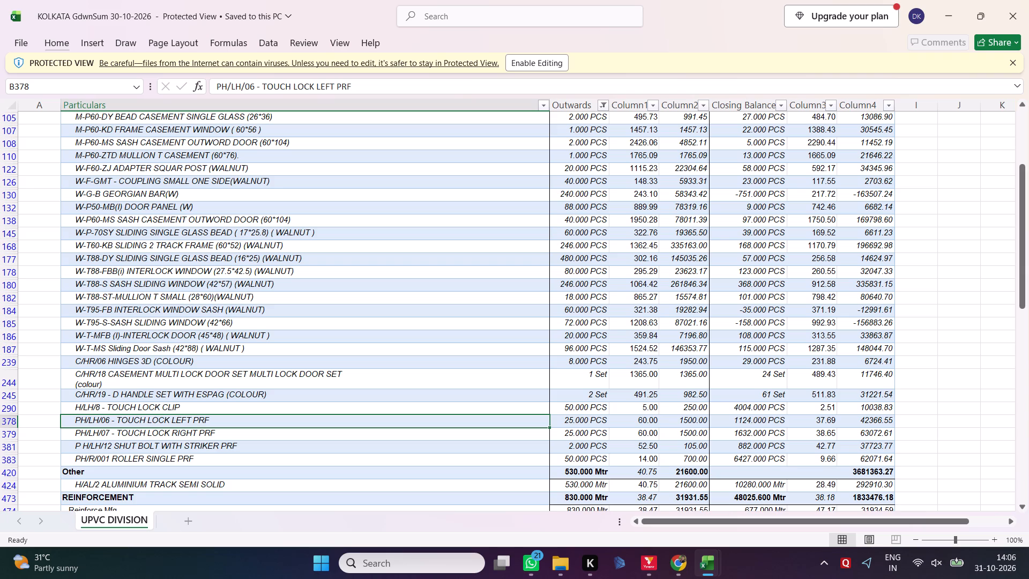
key(alt+Tab)
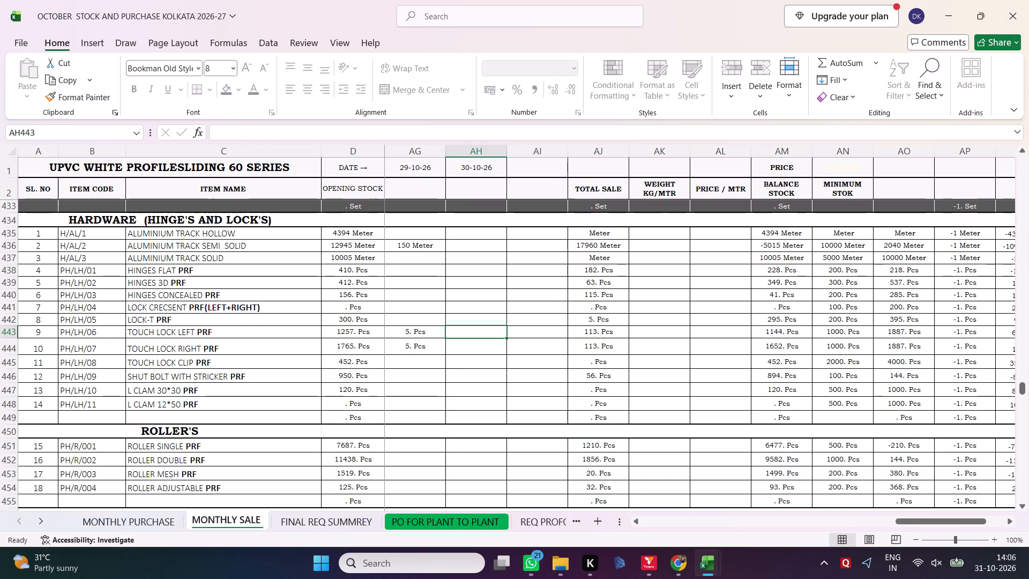
key(alt+Tab)
key(alt+Tab)
text(25)
key(Return)
Enter 25 as the 30-10-26 sale for the PH/LH/07 touch lock right PRF, following the godown summary.
key(alt+Tab)
key(Down)
key(alt+Tab)
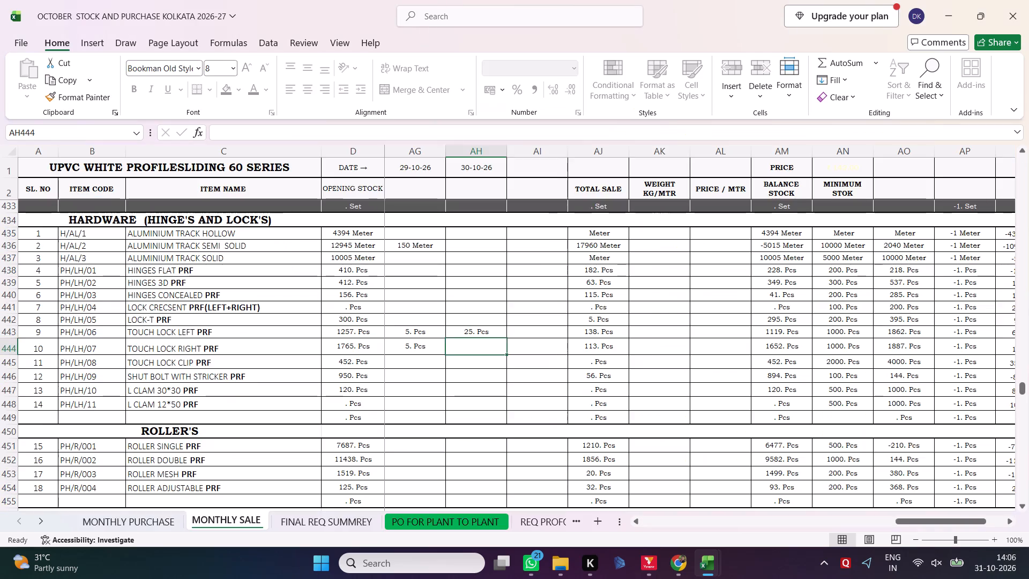
key(alt+Tab)
key(alt+Tab)
text(25)
key(Return)
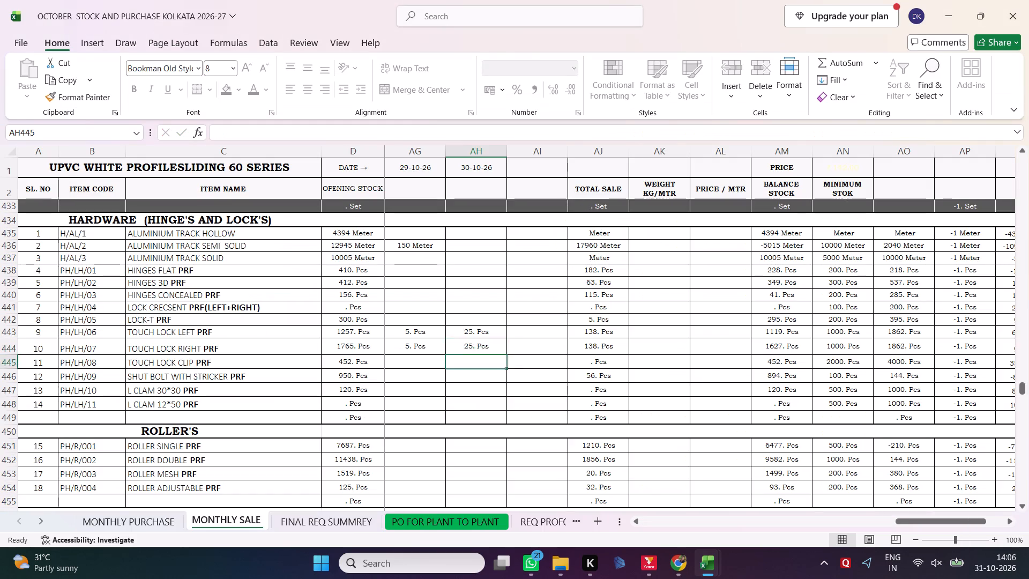
Enter 2 as the 30-10-26 sale for the PH/LH/09 shut bolt with stricker PRF, following the godown summary.
key(alt+Tab)
key(Down)
key(alt+Tab)
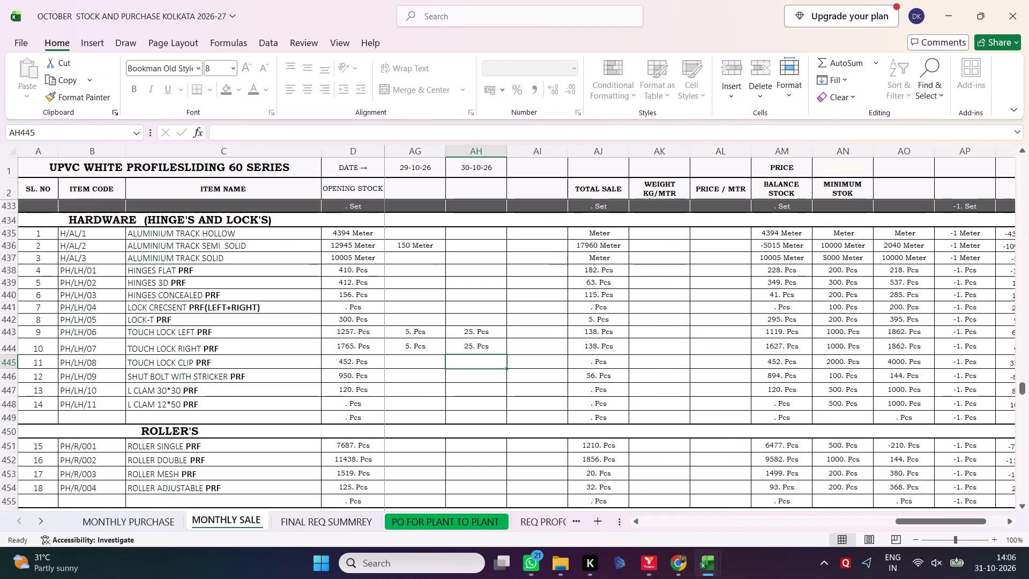
key(Down)
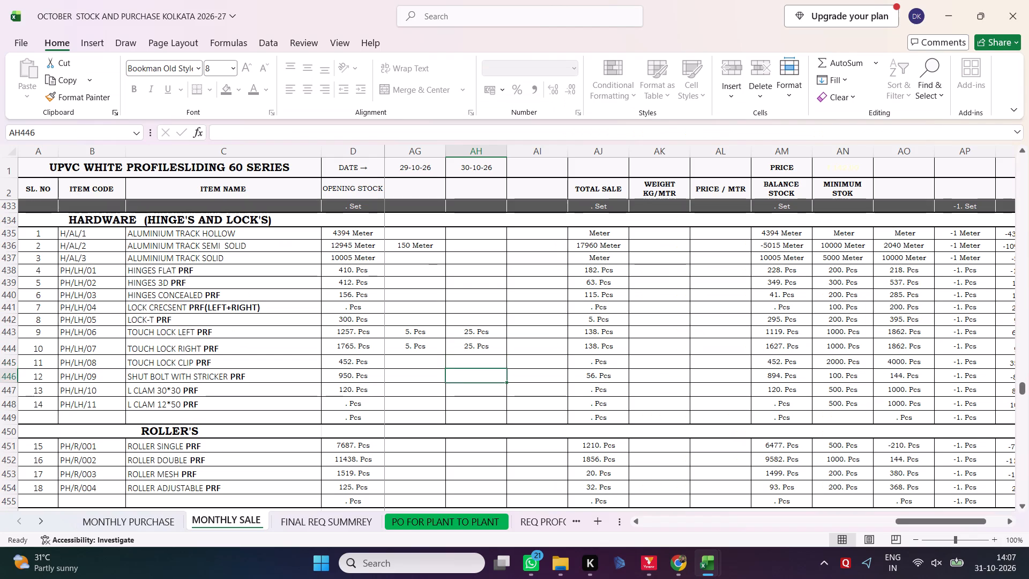
key(alt+Tab)
key(alt+Tab)
key(2)
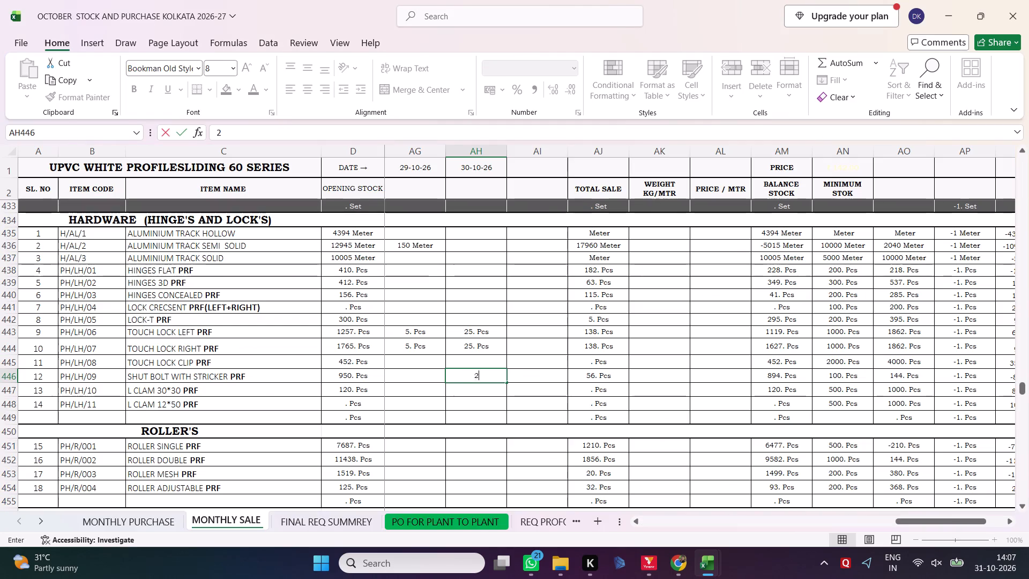
key(Return)
Enter 50 as the 30-10-26 sale for the PH/R/001 roller single PRF in the rollers section, and return to the godown summary.
key(alt+Tab)
key(Down)
key(alt+Tab)
key(Down)
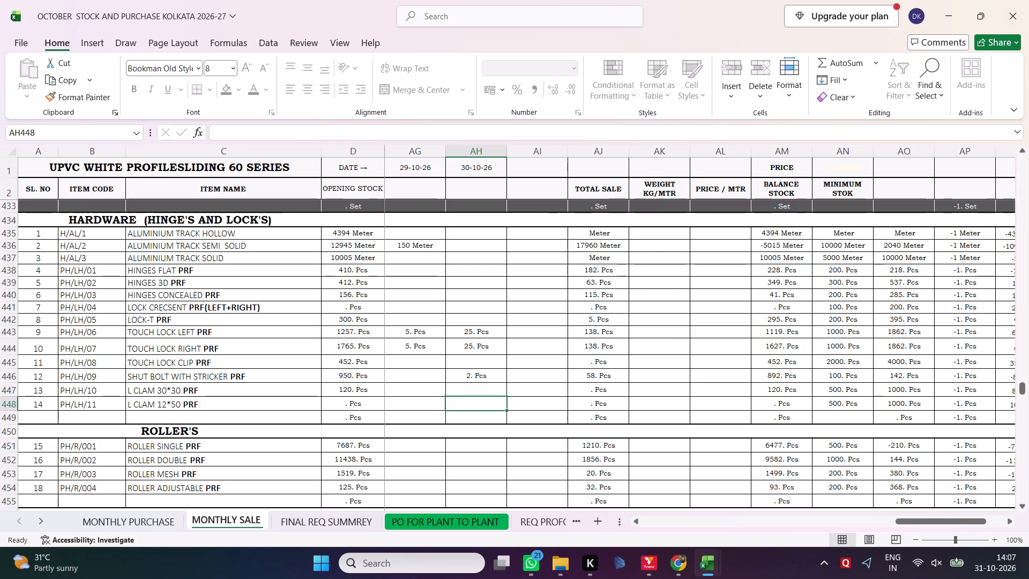
key(Down)
key(Down)
key(Down)
key(alt+Tab)
key(alt+Tab)
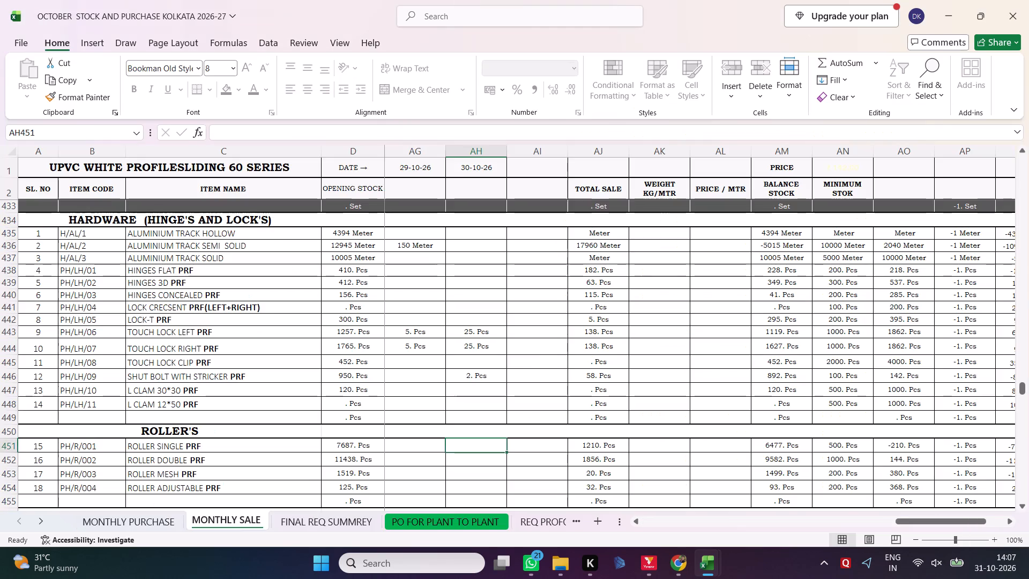
key(alt+Tab)
key(alt+Tab)
text(50)
key(Return)
key(alt+Tab)
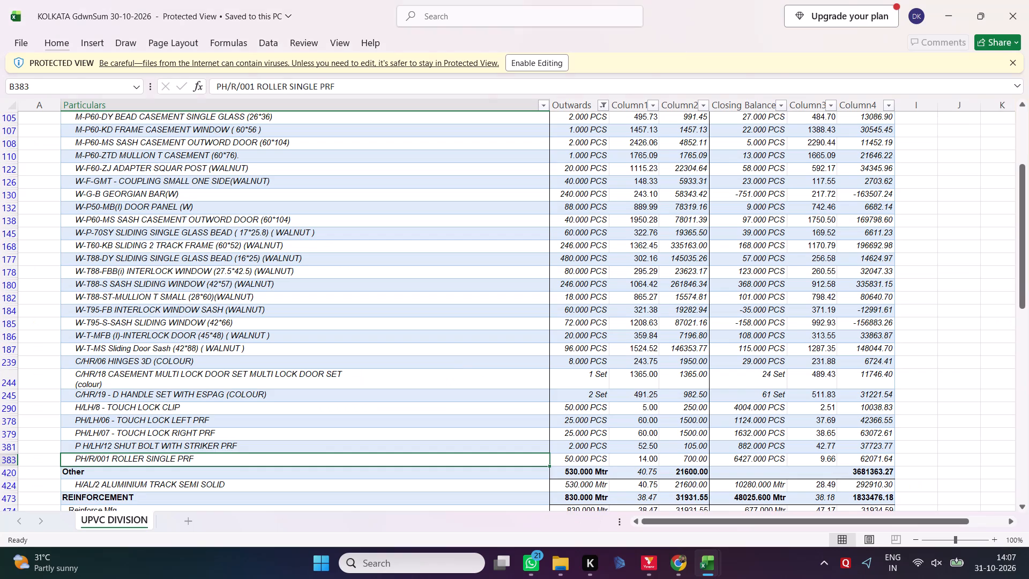
Enter 530 as the 30-10-26 sale for the H/AL/2 aluminium track semi solid, following the godown summary.
key(Down)
key(Down)
key(alt+Tab)
key(Up)
key(Up)
key(Up)
key(Up)
key(Up)
key(Up)
key(Up)
key(Up)
key(Up)
key(Up)
key(Up)
key(Up)
key(Up)
key(Up)
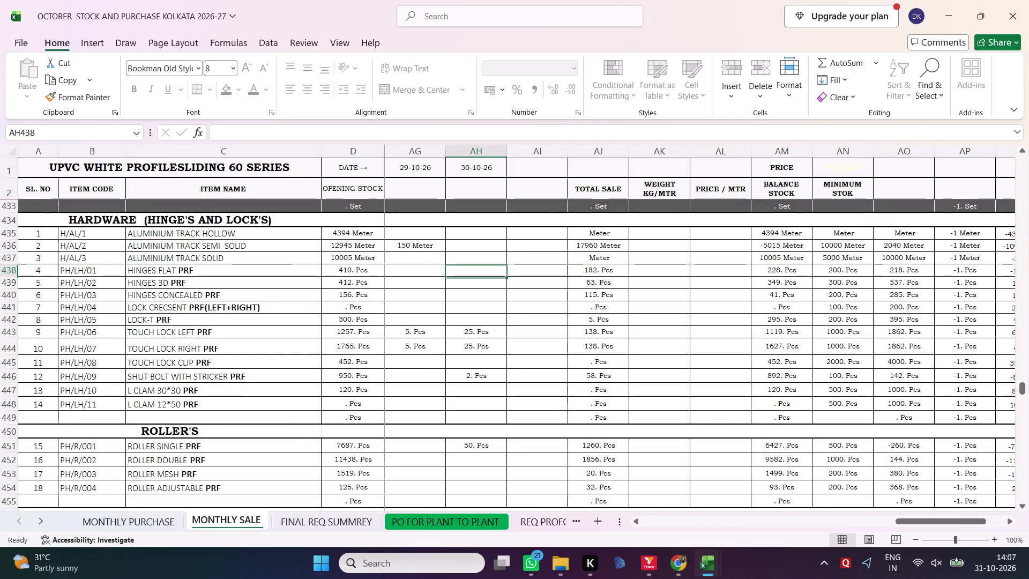
key(Up)
key(Up)
key(alt+Tab)
key(alt+Tab)
text(530)
key(Return)
Find the T88-S reinforcement in the godown summary and select the 30-10-26 sale cell for R T88-S in the reinforcement section.
key(alt+Tab)
key(Down)
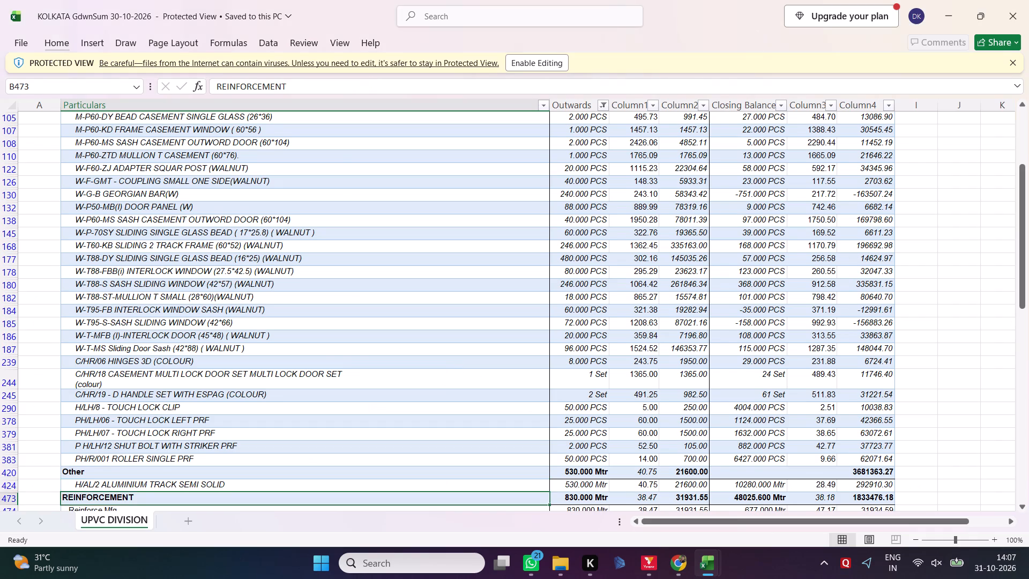
scroll(457, 365, down, 4)
key(Down)
key(Down)
key(alt+Tab)
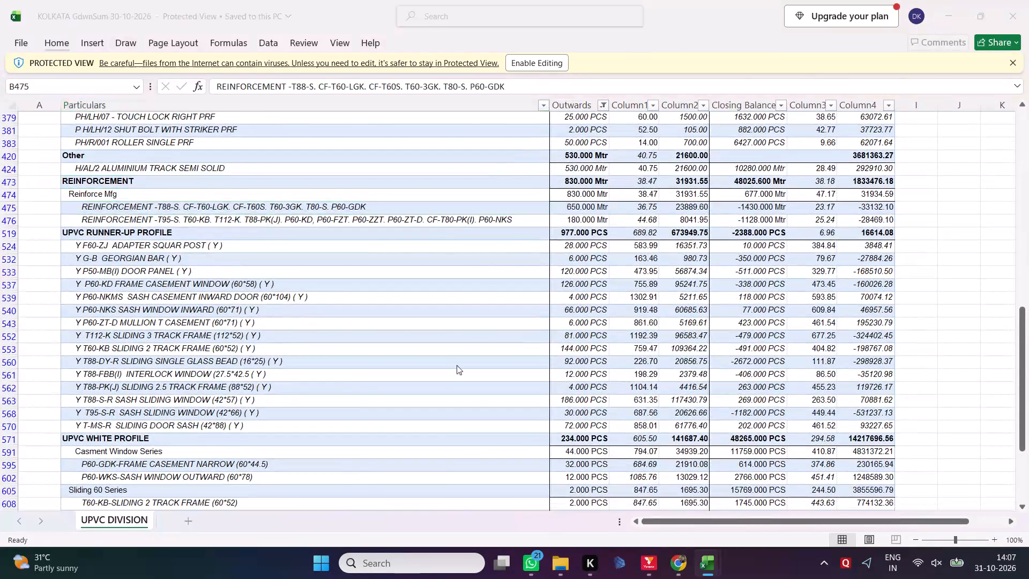
key(Down)
scroll(457, 365, up, 9)
scroll(457, 365, down, 1)
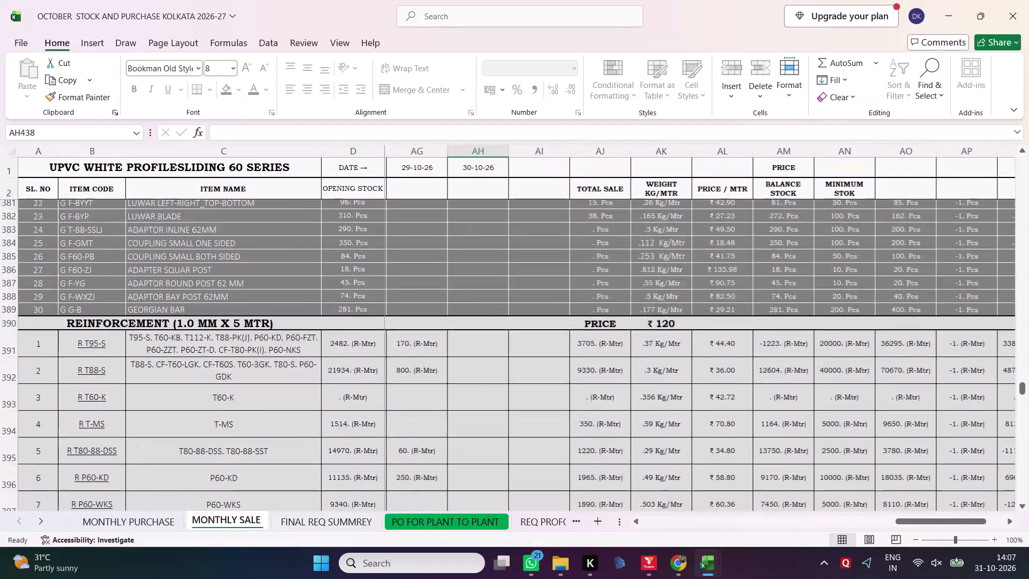
scroll(457, 365, down, 2)
click(490, 327)
key(alt+Tab)
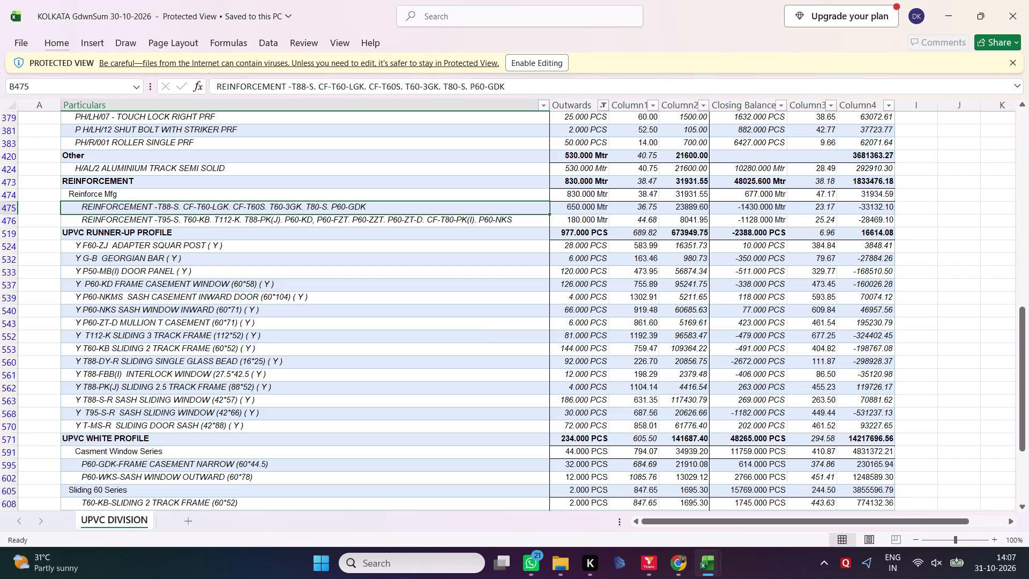
key(alt+Tab)
key(Up)
key(Up)
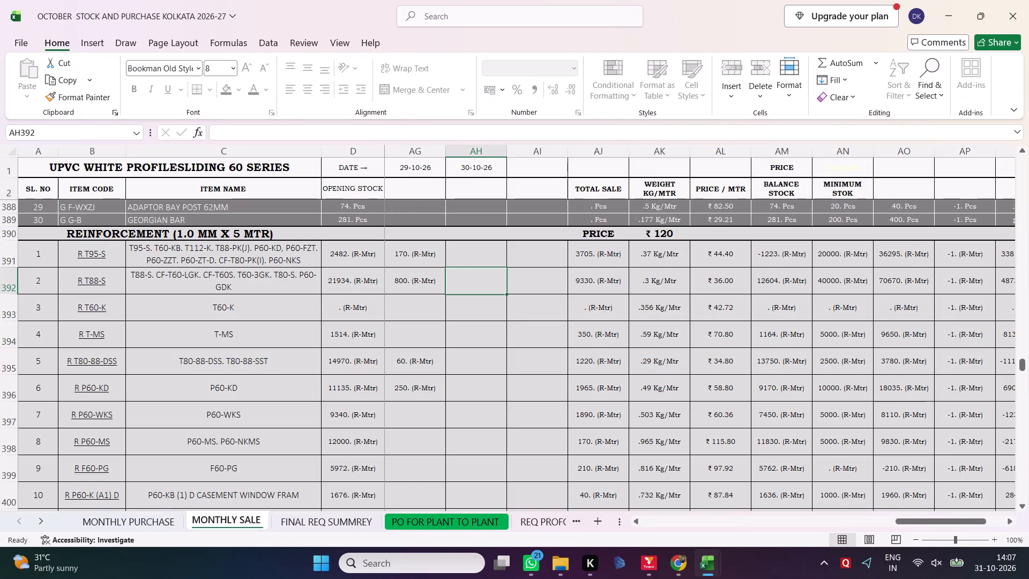
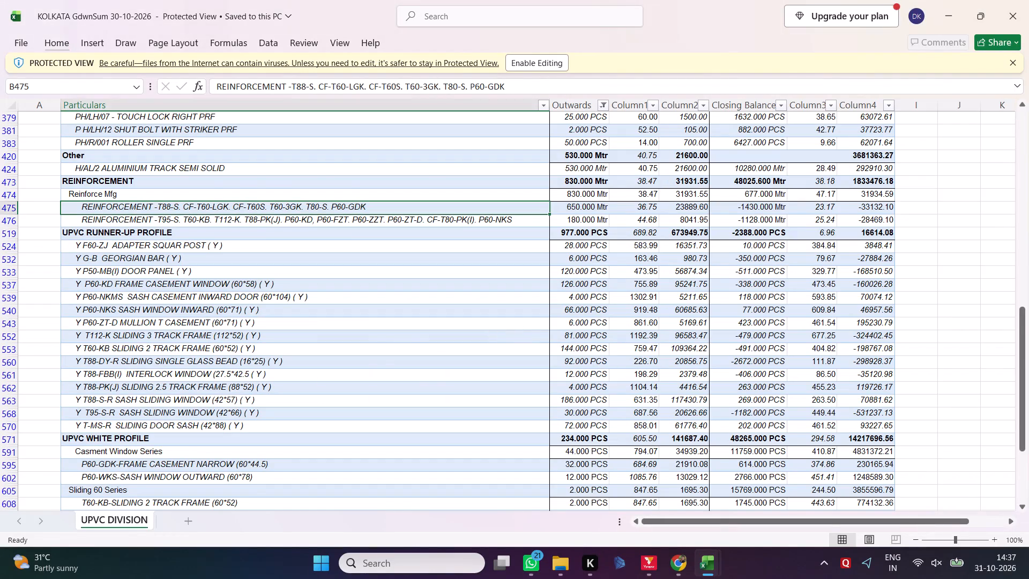
Enter 650 as the 30-10-26 sale for the R T88-S reinforcement in the October Kolkata workbook.
key(alt+Tab)
key(alt+Tab)
key(alt+Tab)
text(650)
key(Return)
Enter 180 as the 30-10-26 sale for the R T95-S reinforcement, following the godown summary, and return to the summary.
key(alt+Tab)
key(Down)
key(alt+Tab)
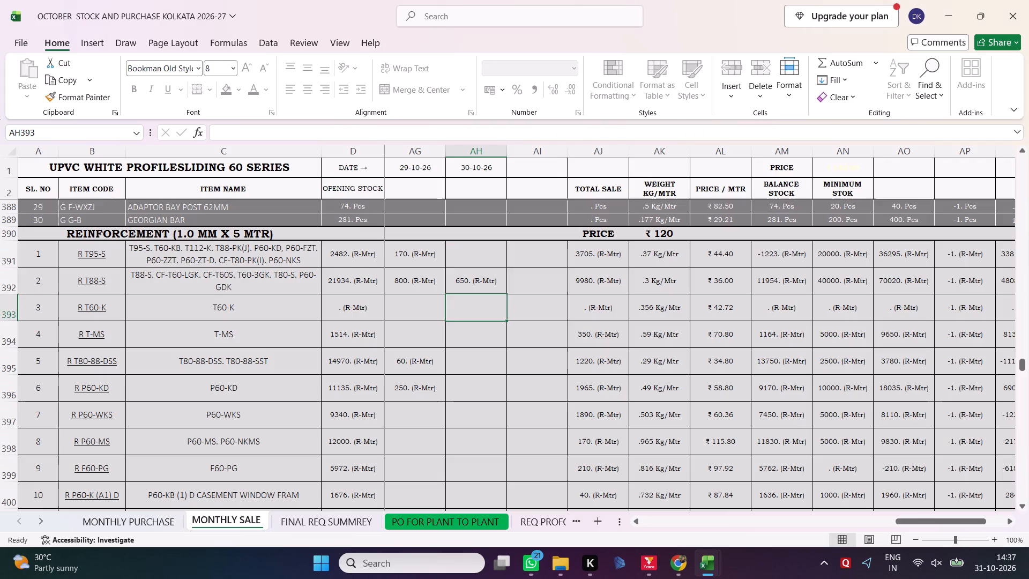
key(Up)
key(Up)
key(alt+Tab)
key(alt+Tab)
text(180)
key(Return)
key(alt+Tab)
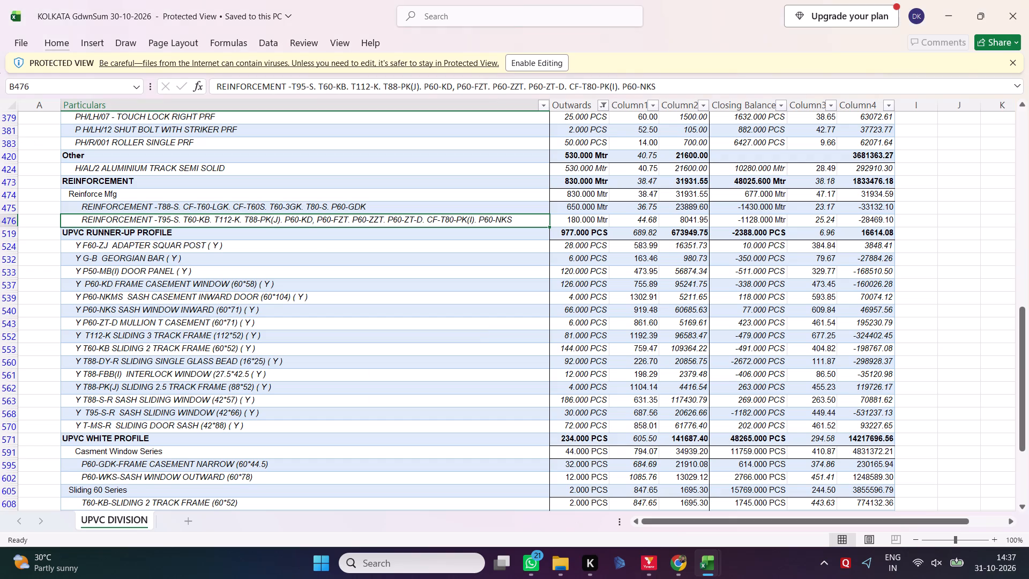
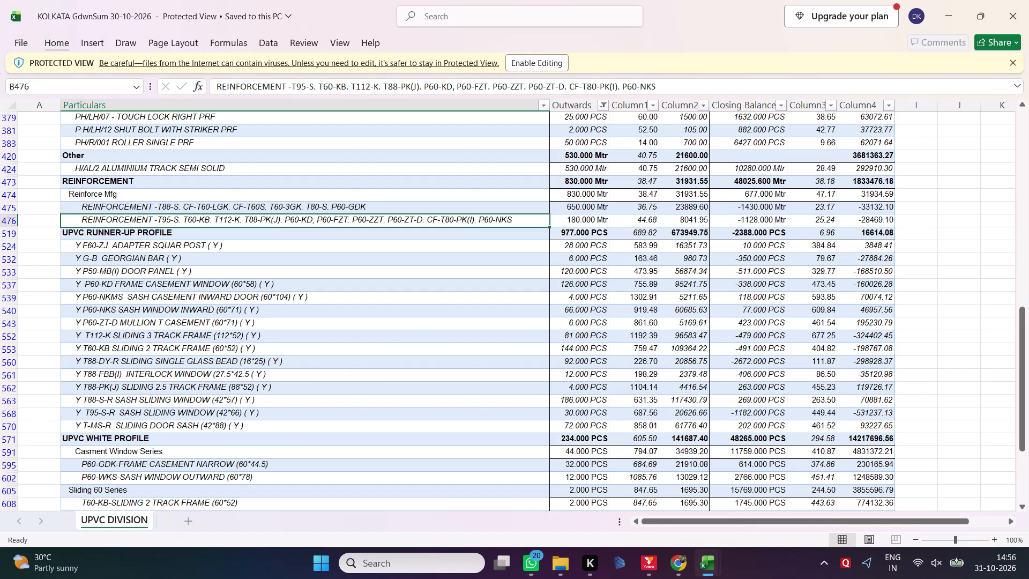
Review the UPVC runner-up and white profile outwards in the 30-10-2026 godown summary alongside the October workbook's monthly sale sheet.
scroll(458, 411, down, 1)
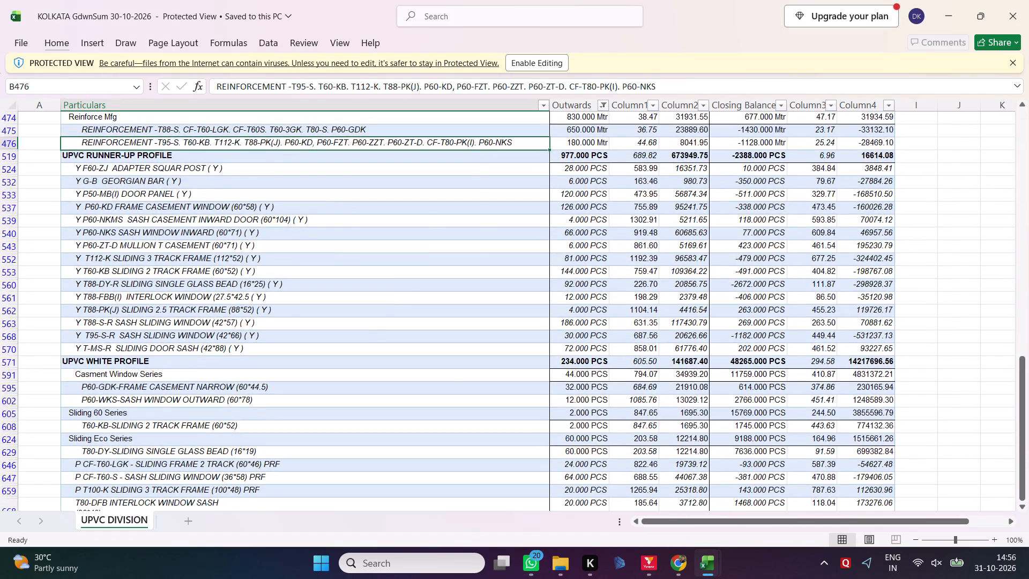
key(alt+Tab)
key(alt+Tab)
key(alt+Tab)
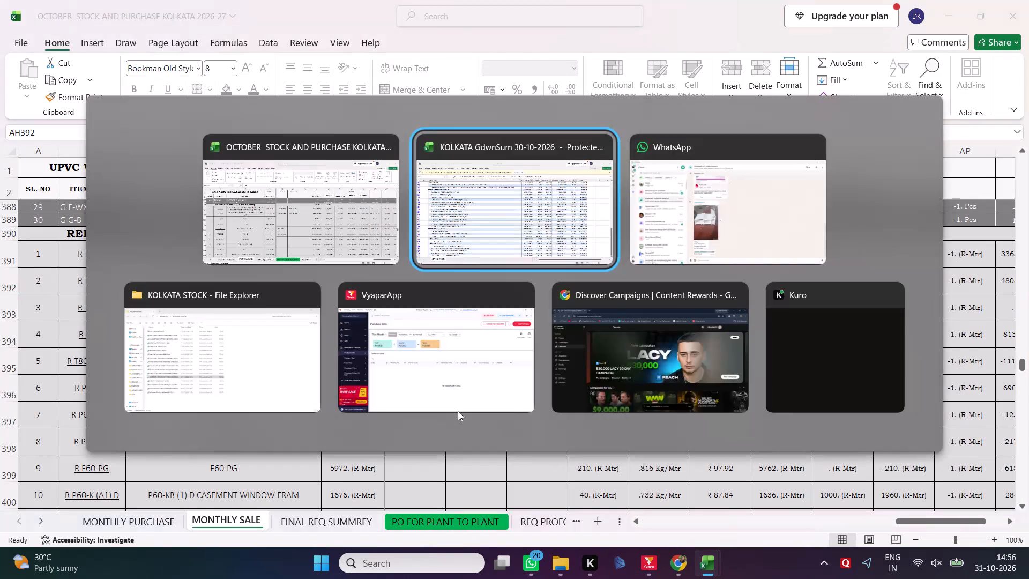
Enter 28 as the 30-10-26 sale for the Y F60-ZJ adapter square post in the October Kolkata workbook, following the godown summary.
key(Down)
key(Down)
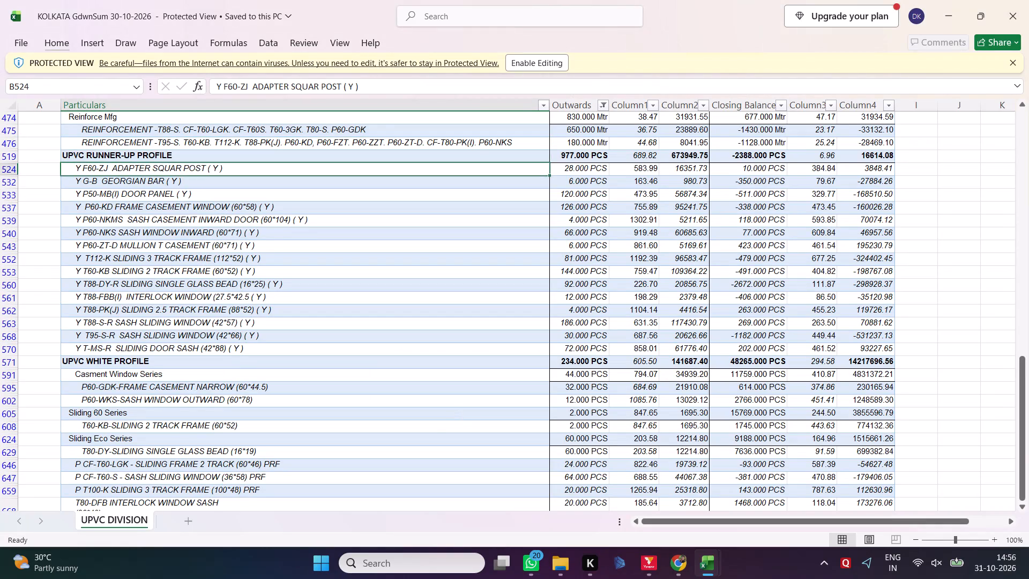
key(alt+Tab)
scroll(600, 333, up, 13)
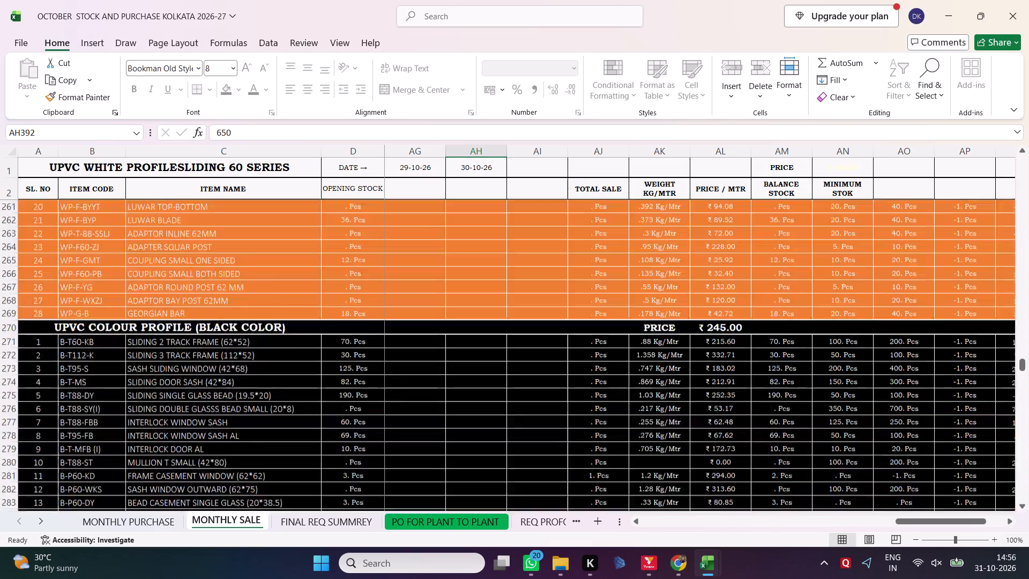
scroll(600, 333, up, 9)
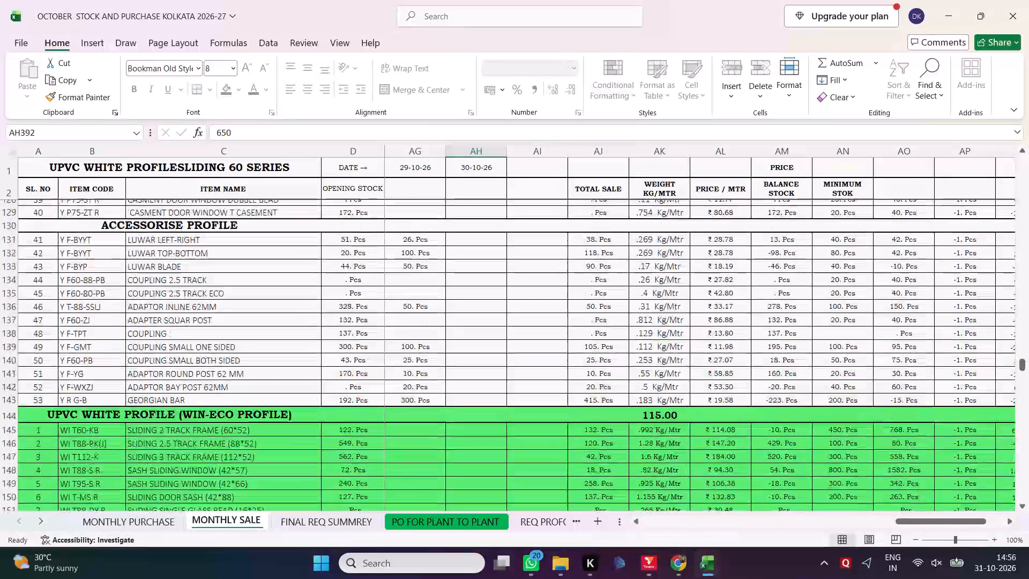
scroll(600, 333, up, 2)
click(521, 347)
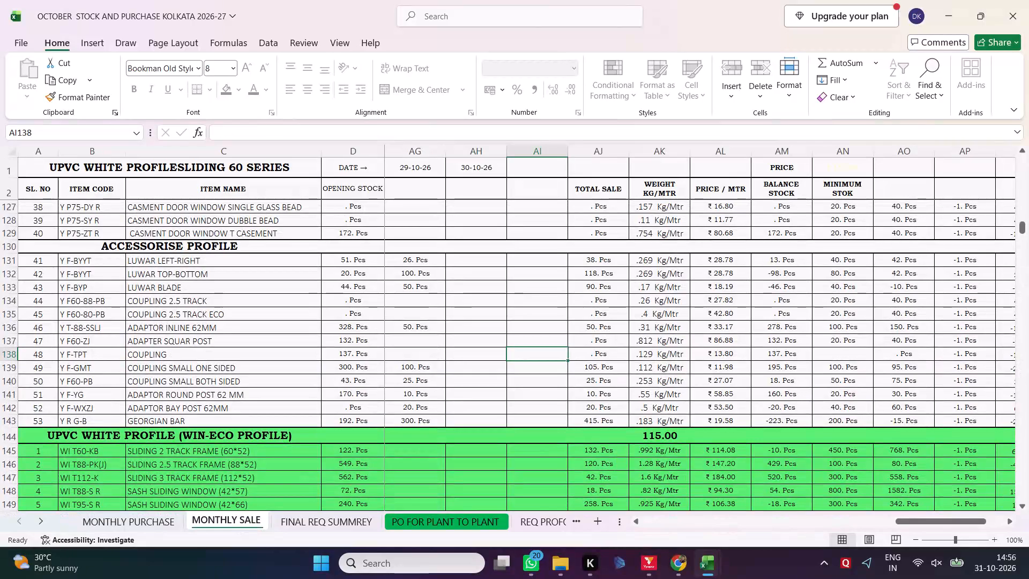
key(Left)
key(alt+Tab)
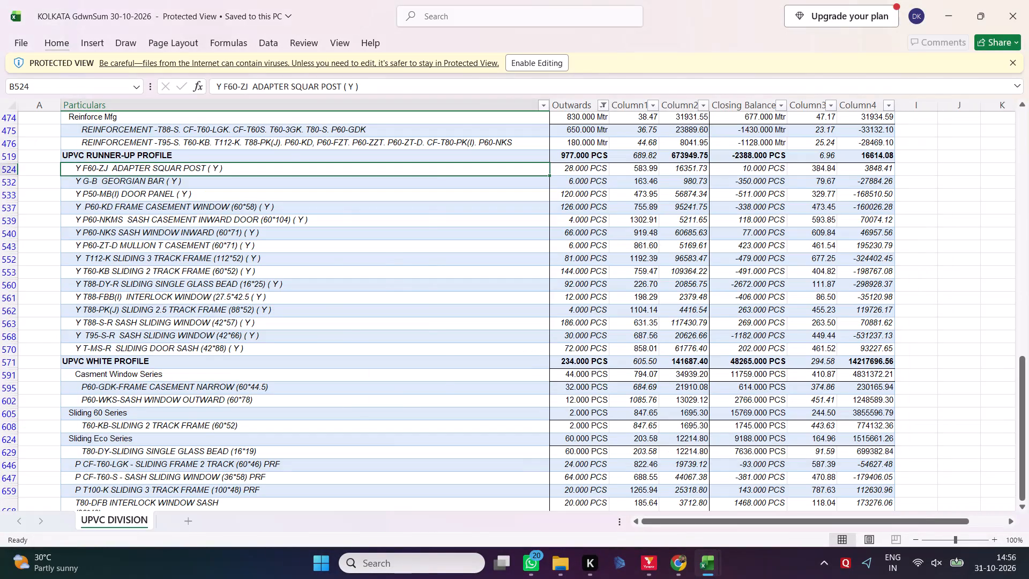
key(alt+Tab)
key(Up)
key(Up)
key(Down)
key(Down)
key(Up)
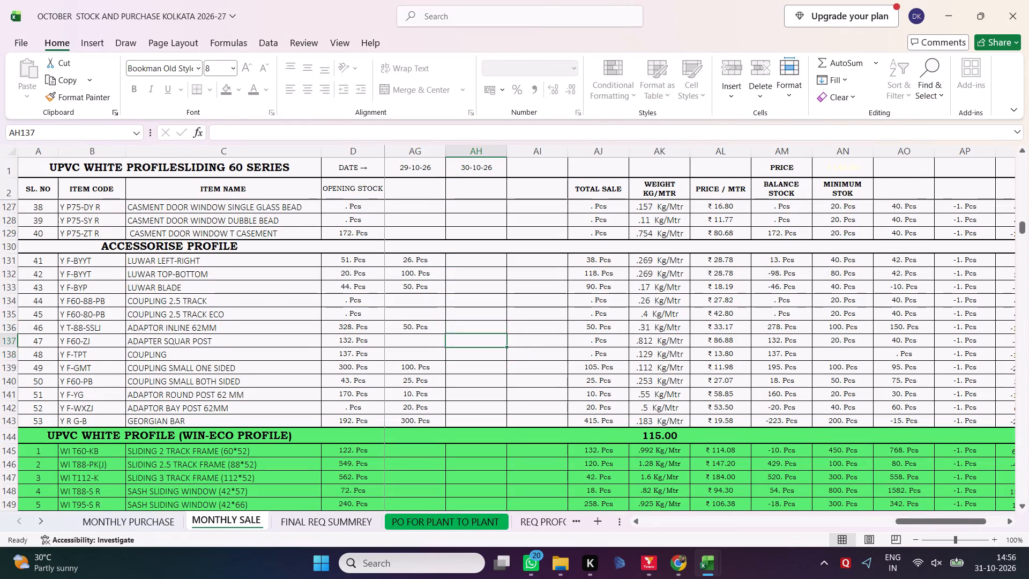
key(alt+Tab)
key(alt+Tab)
text(28)
key(Return)
Take the Georgian bar (Y) outward quantity from the godown summary and enter 6 as its 30-10-26 sale in the Y R G-B row.
key(alt+Tab)
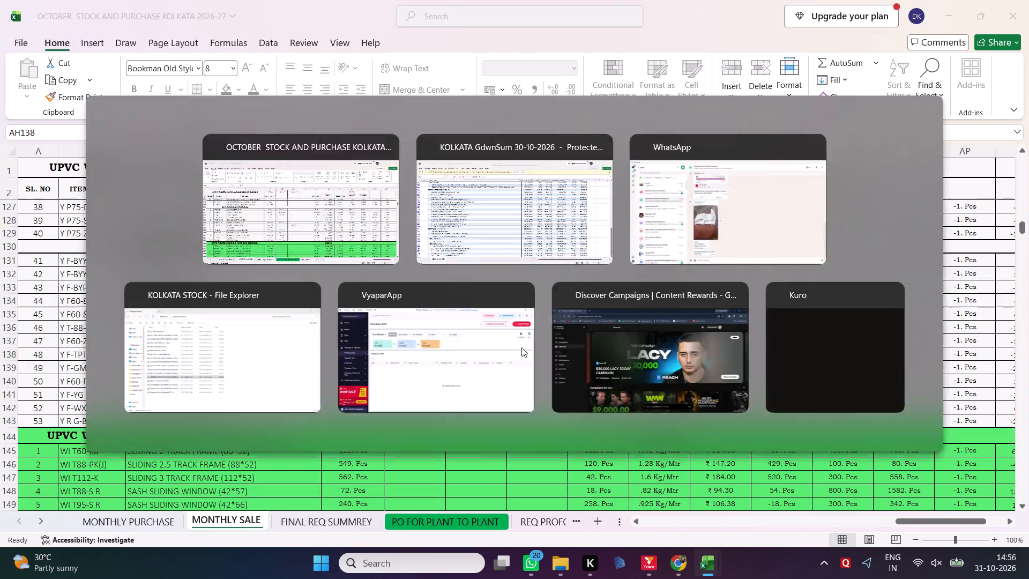
key(Down)
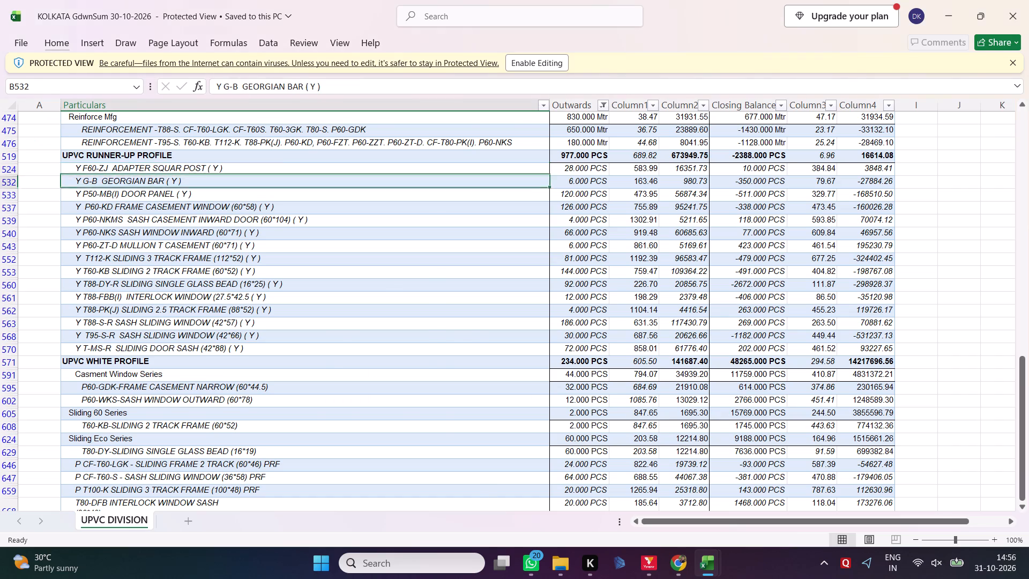
key(alt+Tab)
key(Down)
key(Down)
key(Down)
key(Down)
key(alt+Tab)
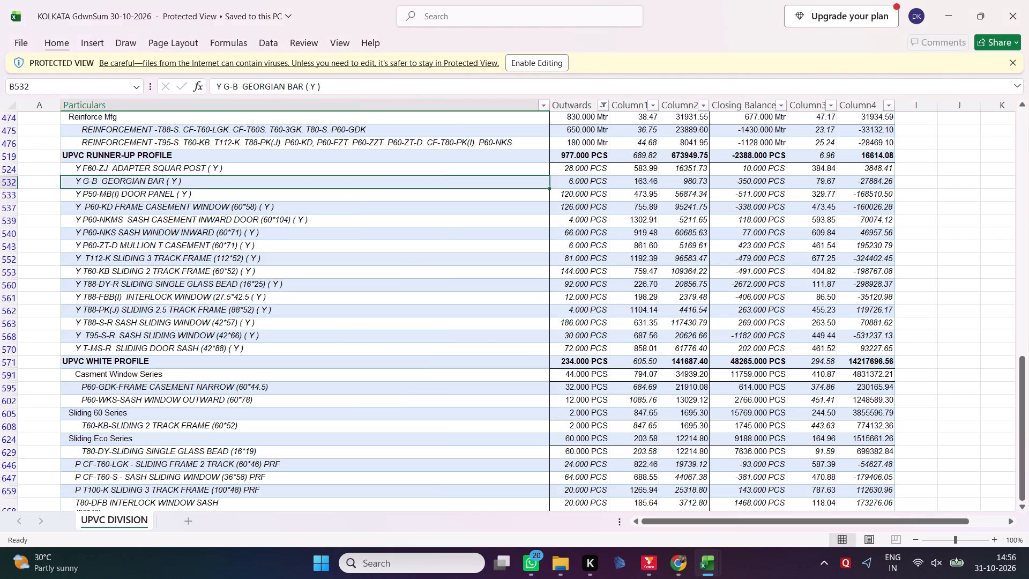
key(alt+Tab)
key(Down)
key(6)
key(Return)
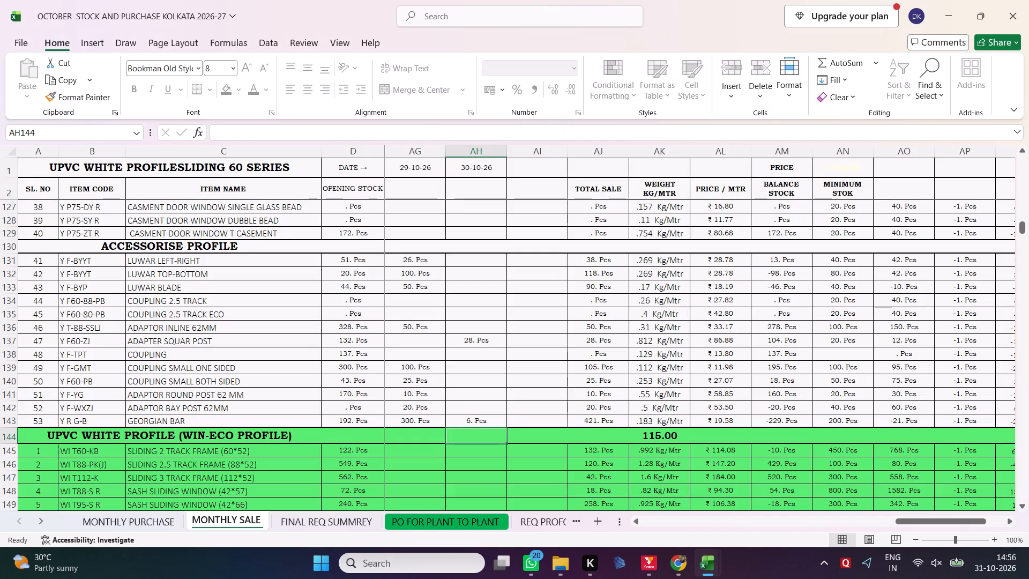
Enter 120 as the 30-10-26 sale for the Y P50-MB(I) door panel, following the godown summary.
key(alt+Tab)
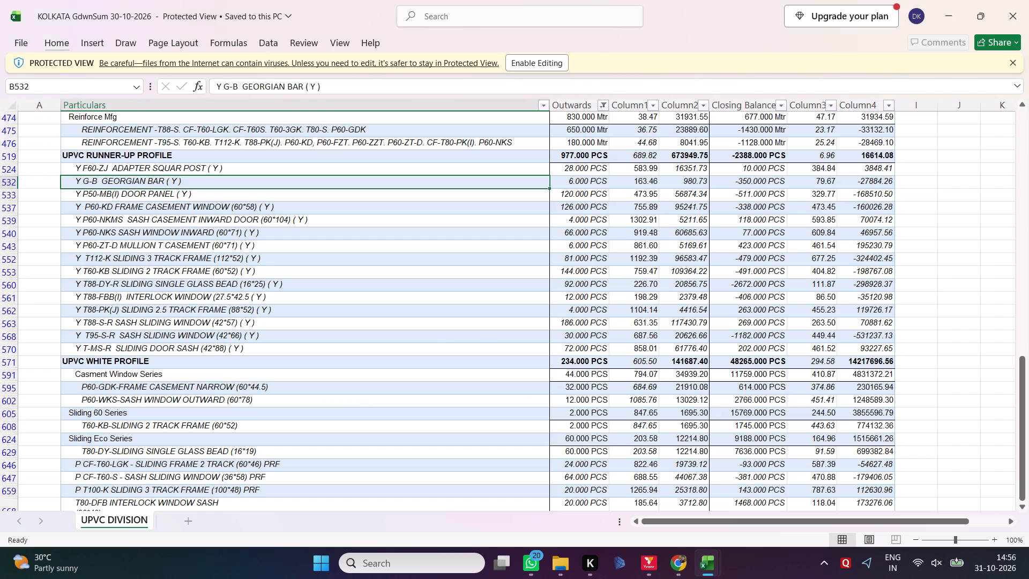
key(Down)
key(alt+Tab)
key(Up)
key(Up)
key(Up)
key(Up)
key(Up)
key(Up)
key(Up)
key(Up)
key(Up)
key(Up)
key(Up)
key(Up)
key(Up)
key(Up)
key(Up)
key(Up)
key(Up)
key(Up)
key(Up)
key(Up)
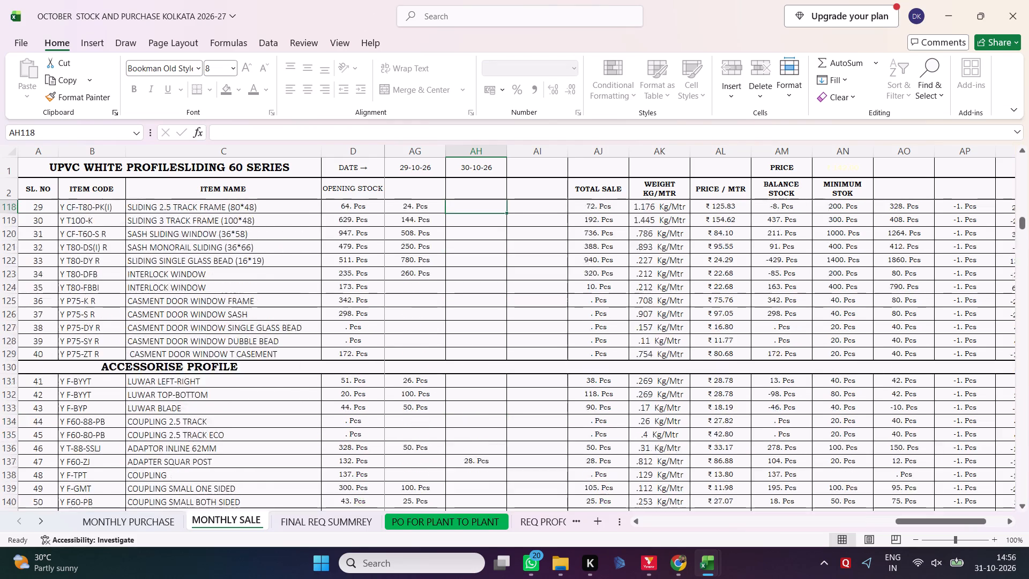
key(Down)
key(Down)
key(Down)
key(Down)
key(Down)
key(Down)
key(Down)
key(Down)
key(Down)
key(Down)
key(Up)
key(Up)
key(alt+Tab)
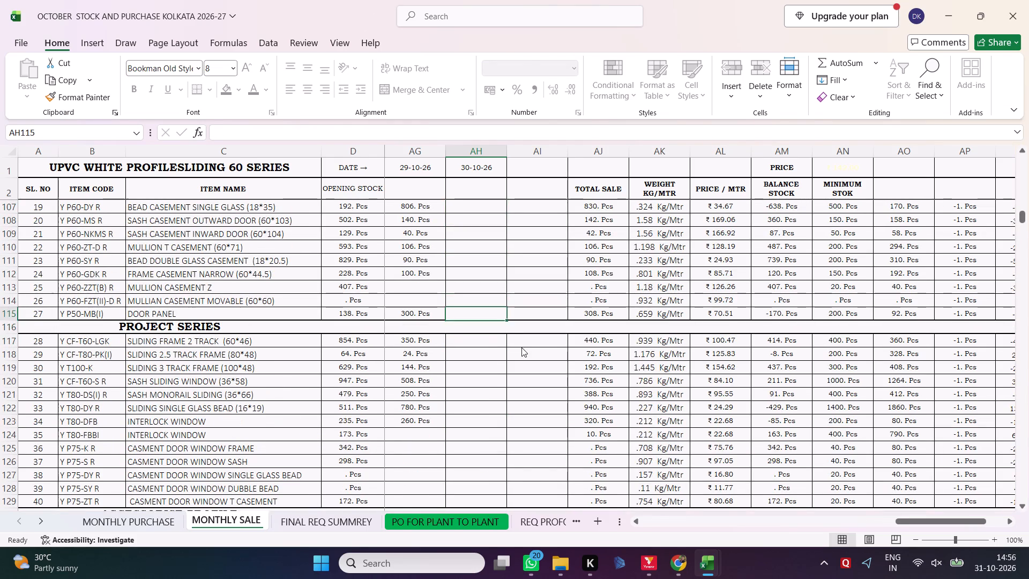
key(alt+Tab)
text(120)
key(Return)
Skip past Y P60-KD in the godown summary and enter 4 as the 30-10-26 sale for the Y P60-NKMS R inward door sash.
key(alt+Tab)
key(Down)
key(alt+Tab)
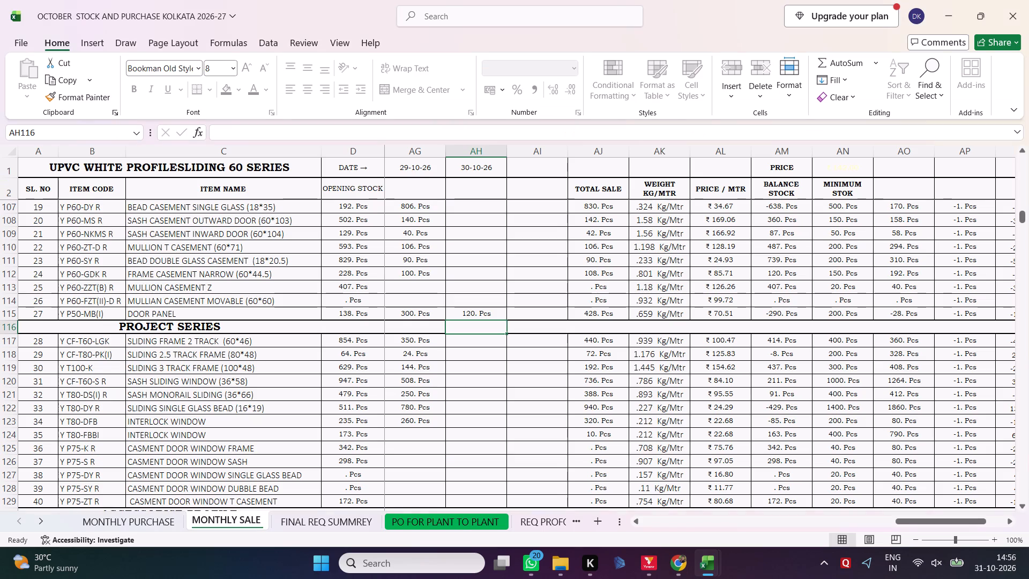
key(alt+Tab)
key(Down)
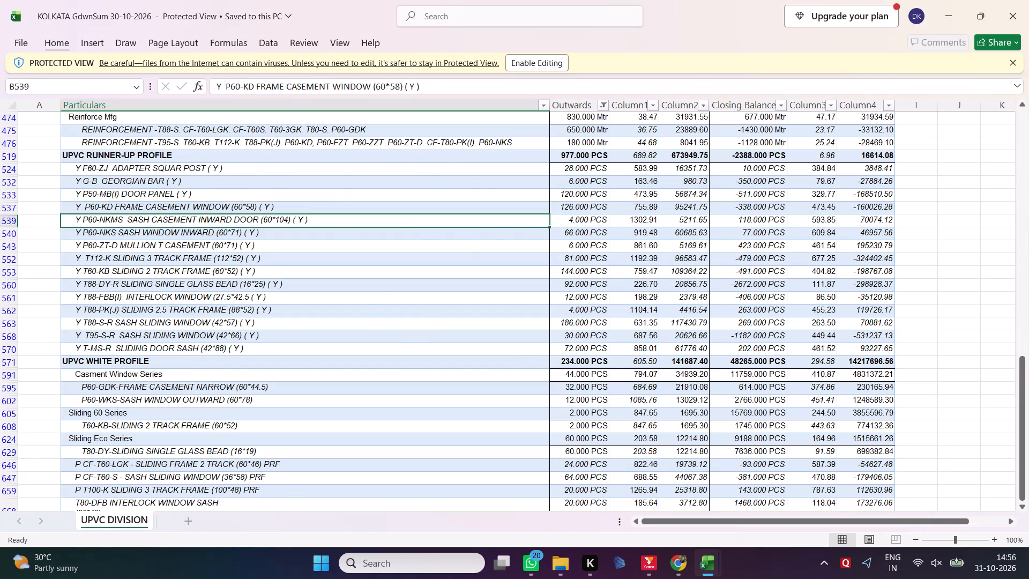
key(alt+Tab)
key(Up)
key(Up)
key(Up)
key(Up)
key(Up)
key(Up)
key(Up)
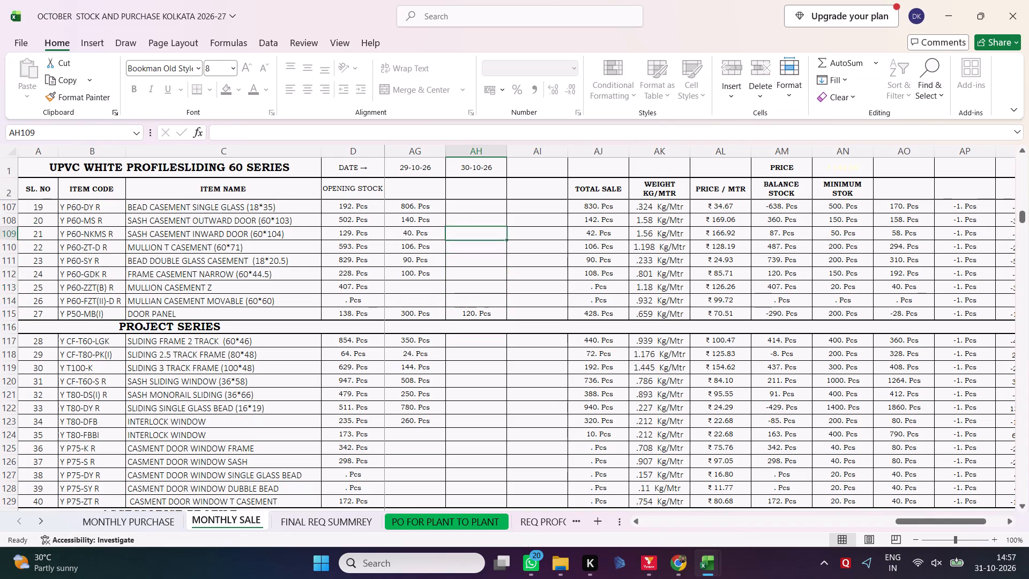
key(alt+Tab)
key(alt+Tab)
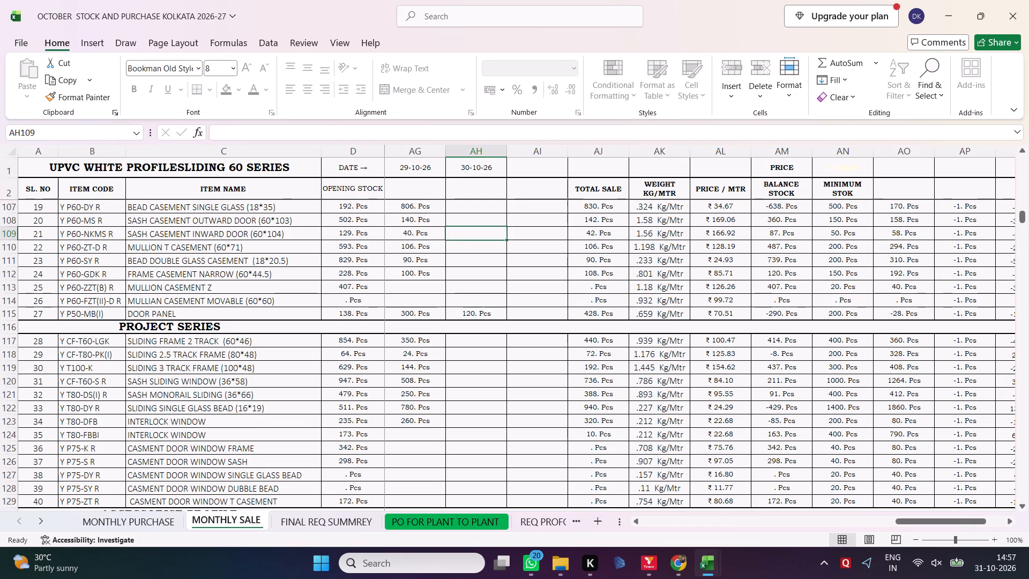
key(alt+Tab)
key(alt+Tab)
text(43)
key(BackSpace)
key(Return)
Enter 66 as the 30-10-26 sale for the Y P60-NKS R inward window sash (60*71), following the godown summary.
key(alt+Tab)
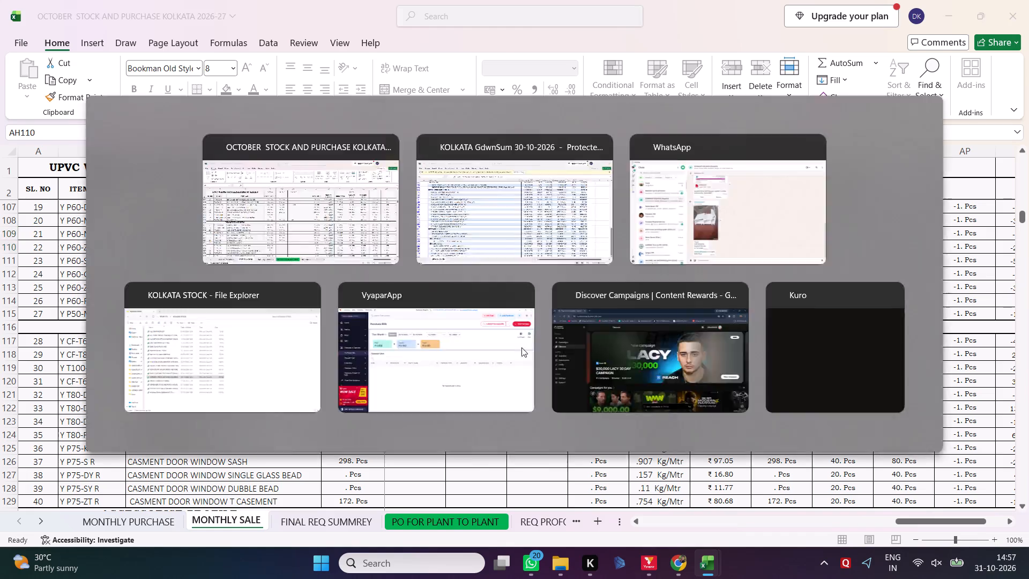
key(Down)
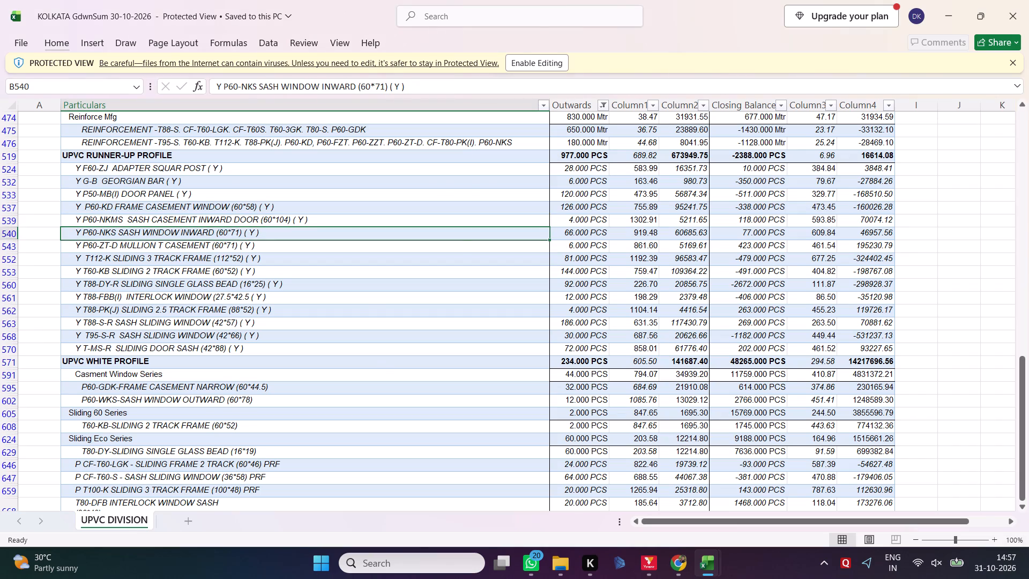
key(alt+Tab)
key(alt+Tab)
key(Down)
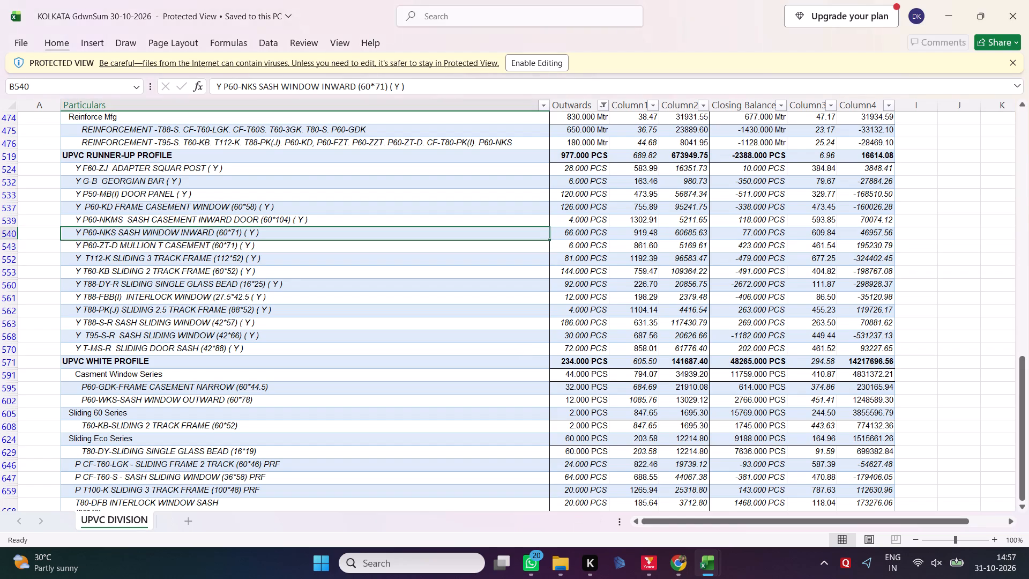
key(Up)
key(alt+Tab)
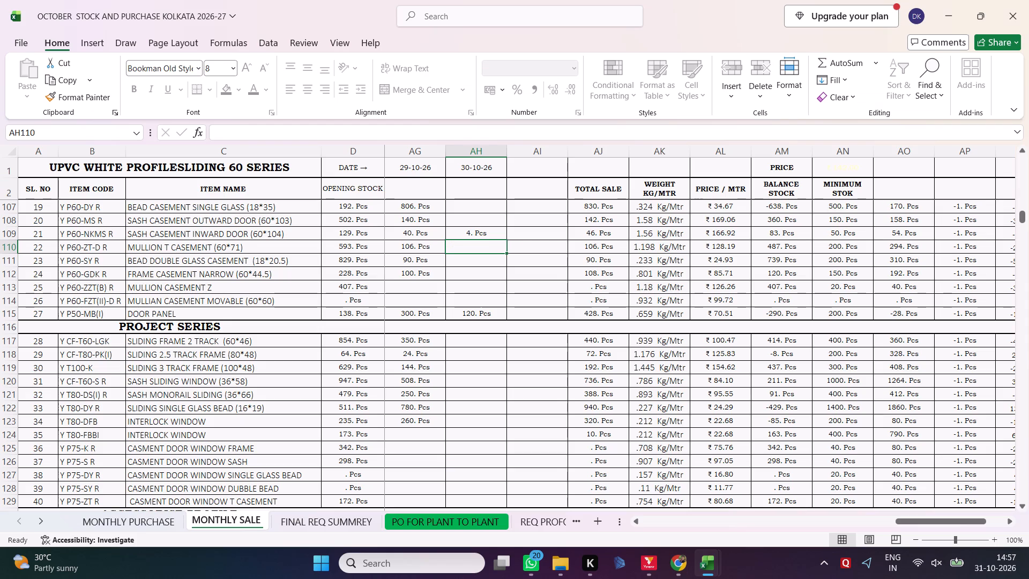
key(Up)
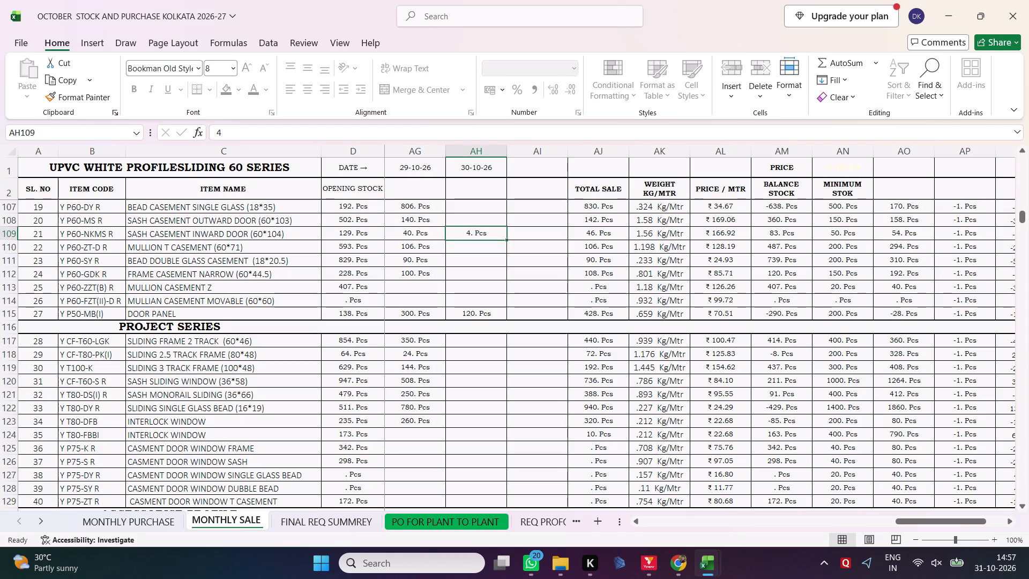
key(alt+Tab)
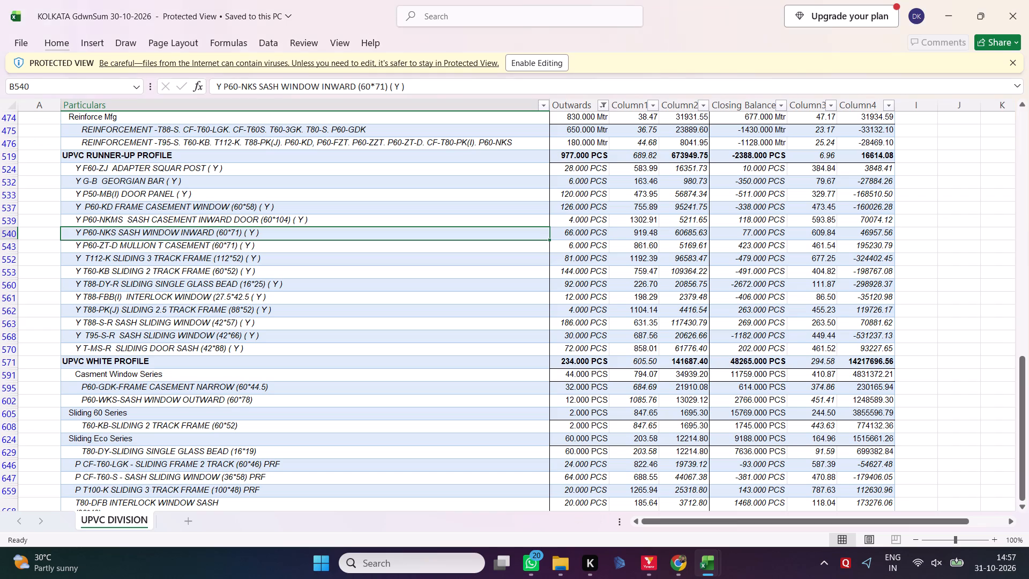
key(Down)
key(Up)
key(alt+Tab)
key(Up)
key(Up)
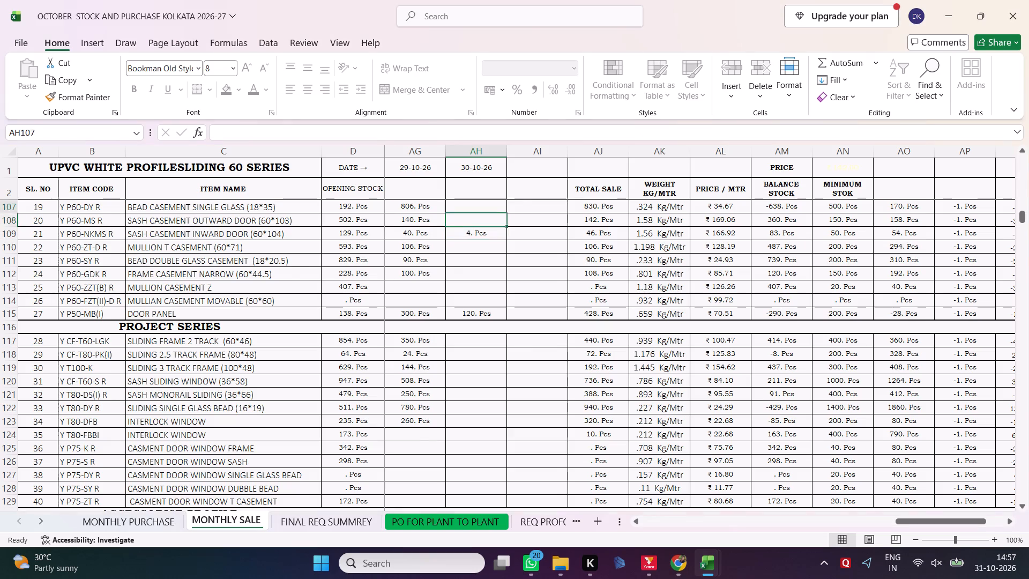
key(Up)
key(Up)
key(Up)
key(Up)
key(Down)
key(Down)
key(Down)
key(Up)
key(alt+Tab)
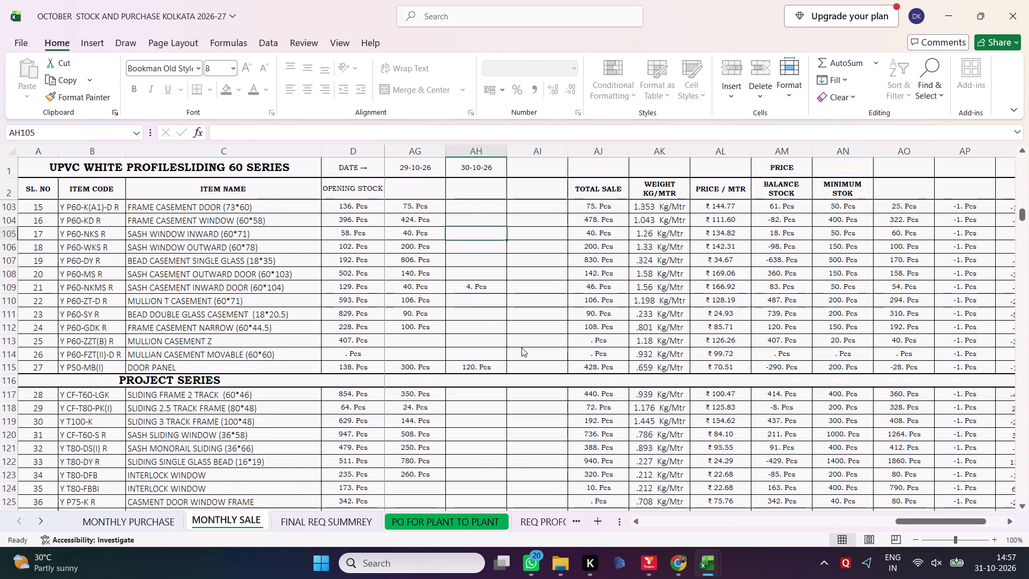
key(alt+Tab)
text(66)
key(Return)
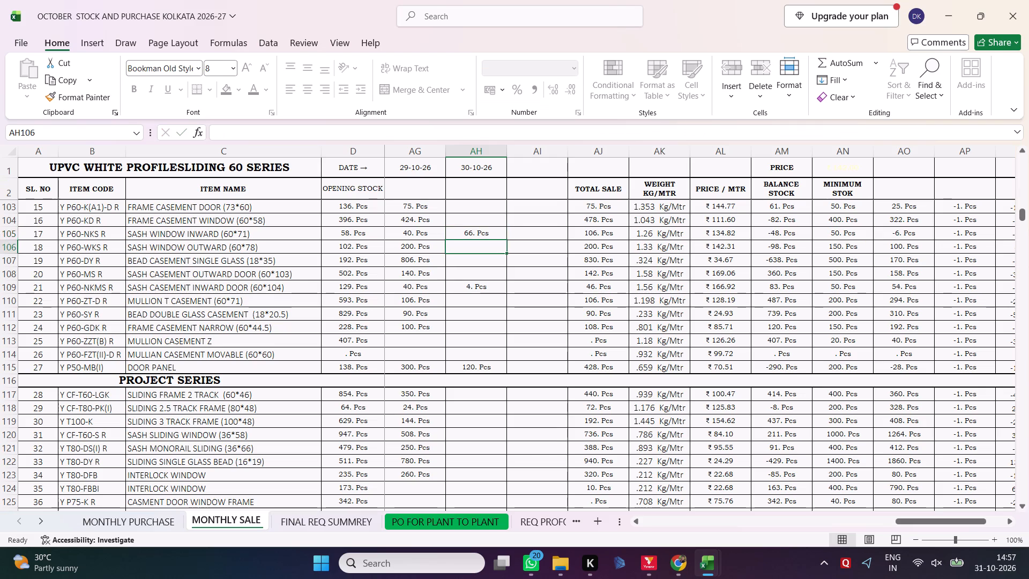
Enter 6 as the 30-10-26 sale for the Y P60-ZT-D R mullion T casement (60*71), following the godown summary.
key(alt+Tab)
key(Down)
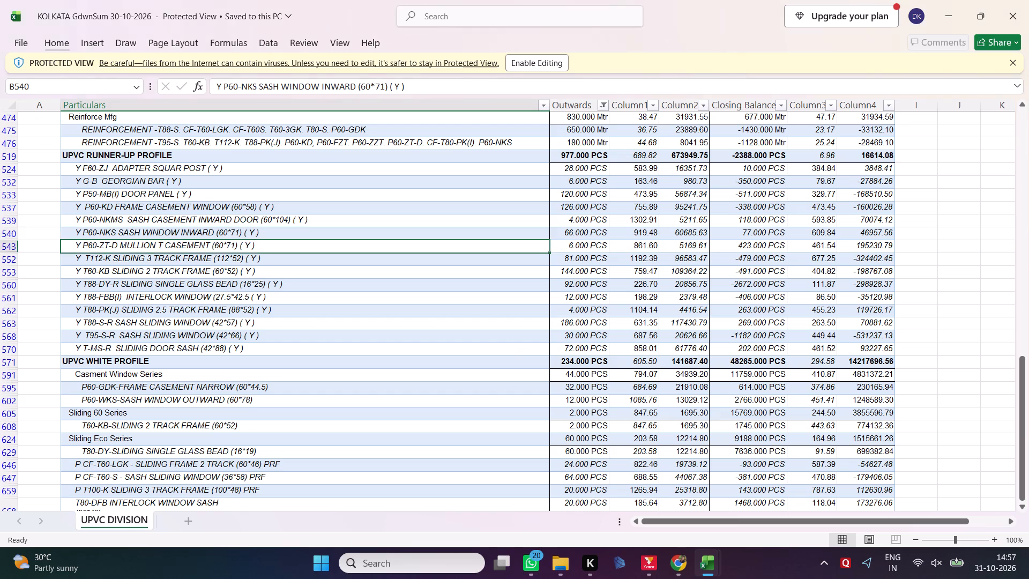
key(alt+Tab)
key(Down)
key(Down)
key(Down)
key(Down)
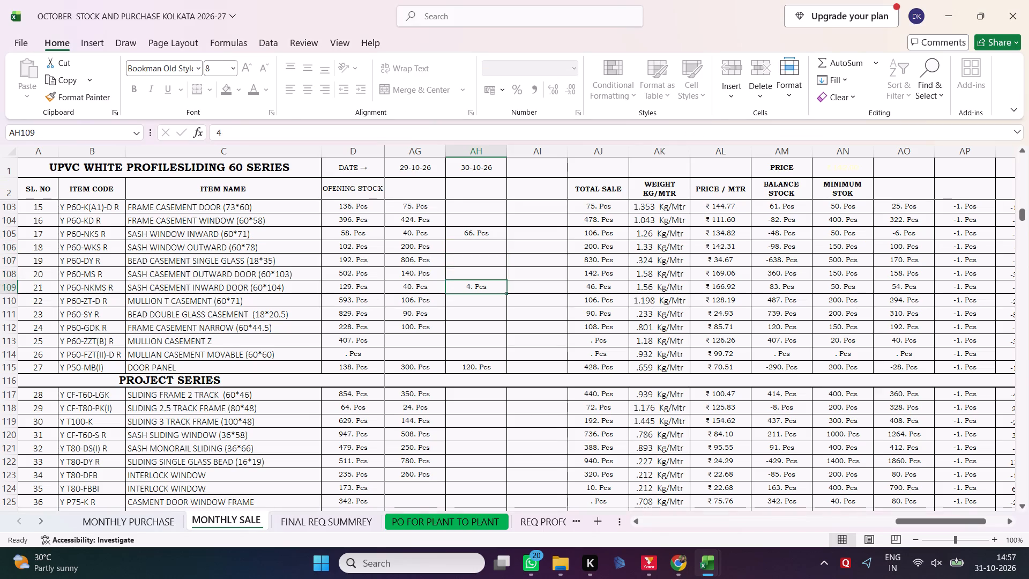
key(Down)
key(Up)
key(alt+Tab)
key(alt+Tab)
key(6)
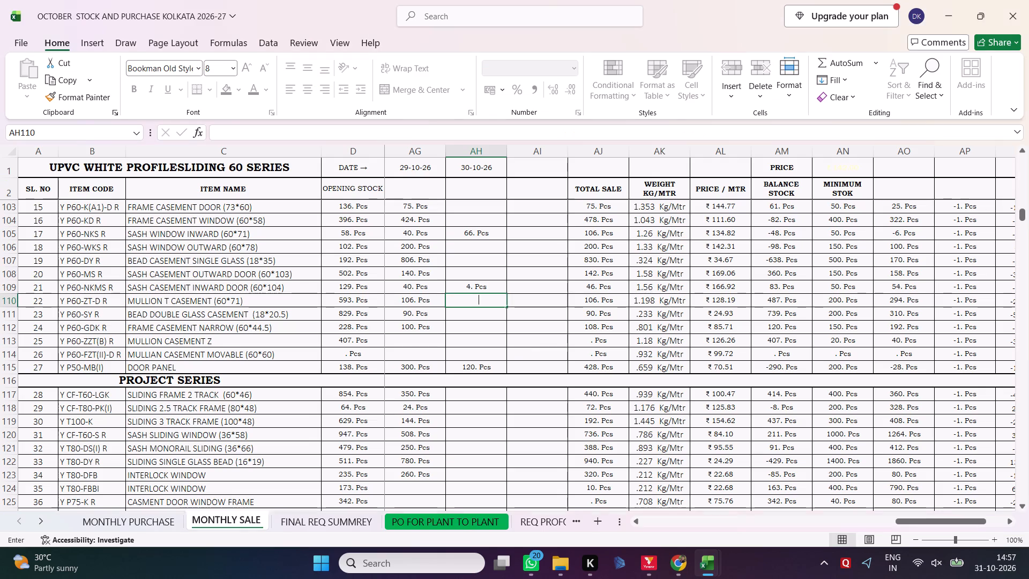
key(Return)
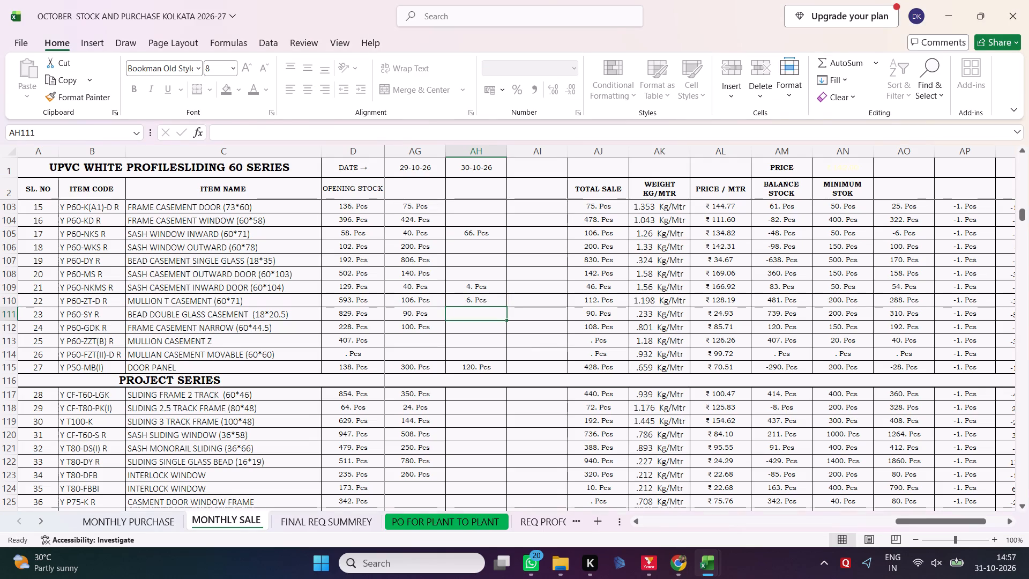
Enter 81 as the 30-10-26 sale for the Y T112-K sliding 3 track frame (112*52), following the godown summary.
key(alt+Tab)
key(Down)
key(alt+Tab)
key(Up)
key(Up)
key(Up)
key(Up)
key(Up)
key(Up)
key(Up)
key(Up)
key(Up)
key(Up)
key(Up)
key(Up)
key(Up)
key(Up)
key(Up)
key(Up)
key(Up)
key(Up)
key(Up)
key(Up)
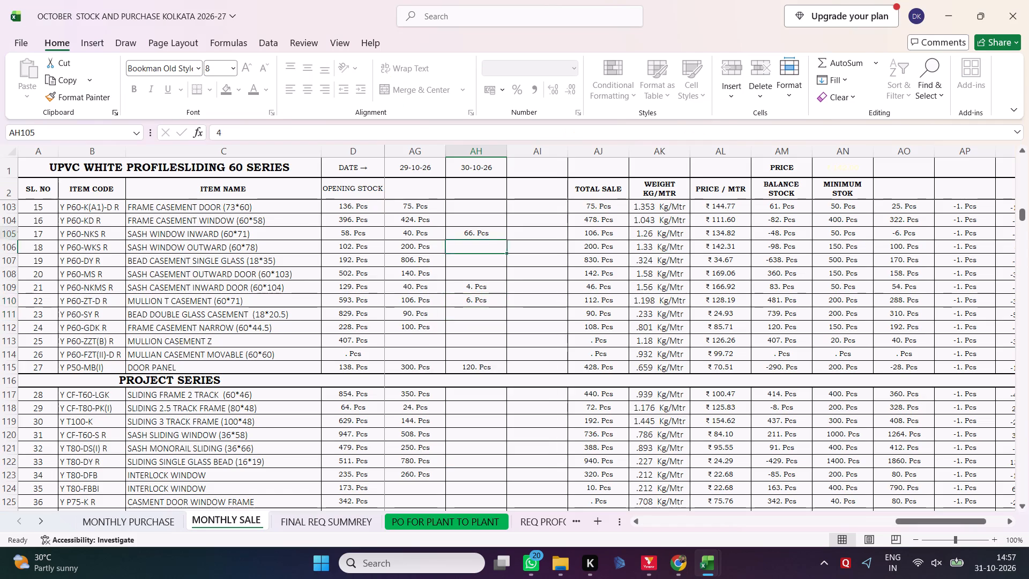
key(Down)
key(Down)
key(Down)
key(Down)
key(Down)
key(Down)
key(Down)
key(Up)
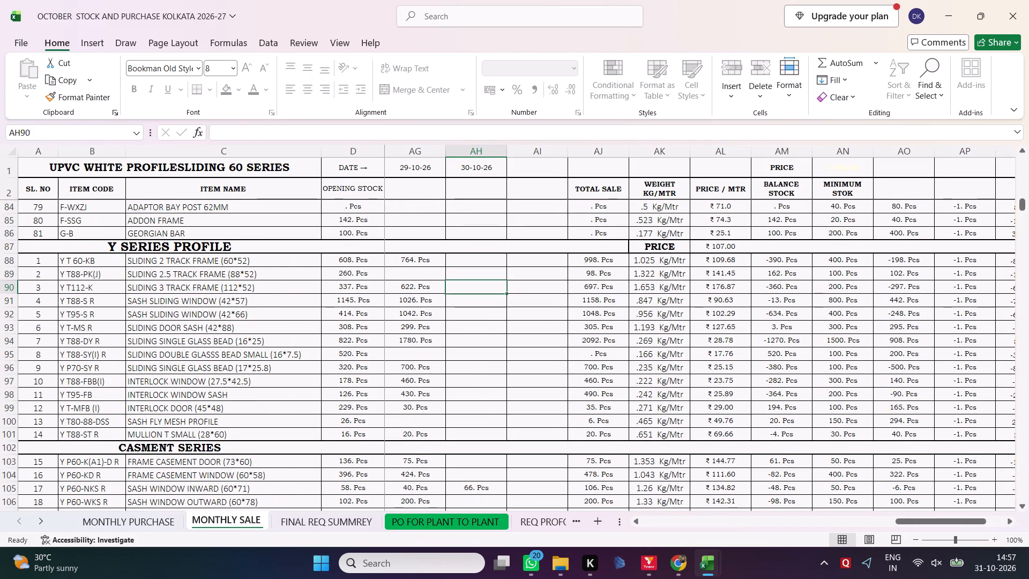
key(alt+Tab)
key(alt+Tab)
text(81)
key(Return)
Enter 144 as the 30-10-26 sale for the Y T60-KB sliding 2 track frame (60*52), following the godown summary.
key(alt+Tab)
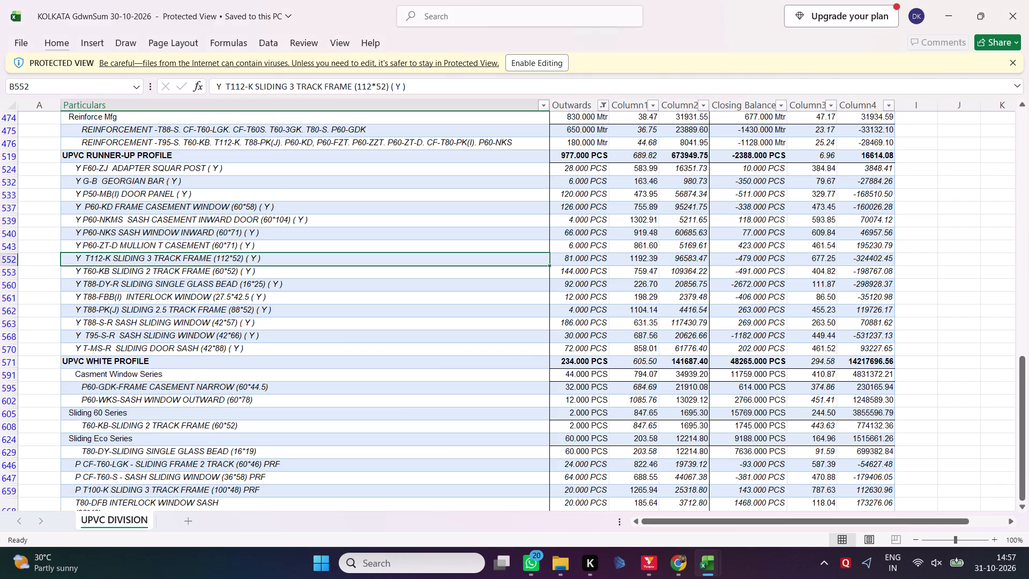
key(Down)
key(alt+Tab)
key(Up)
key(Up)
key(Up)
key(alt+Tab)
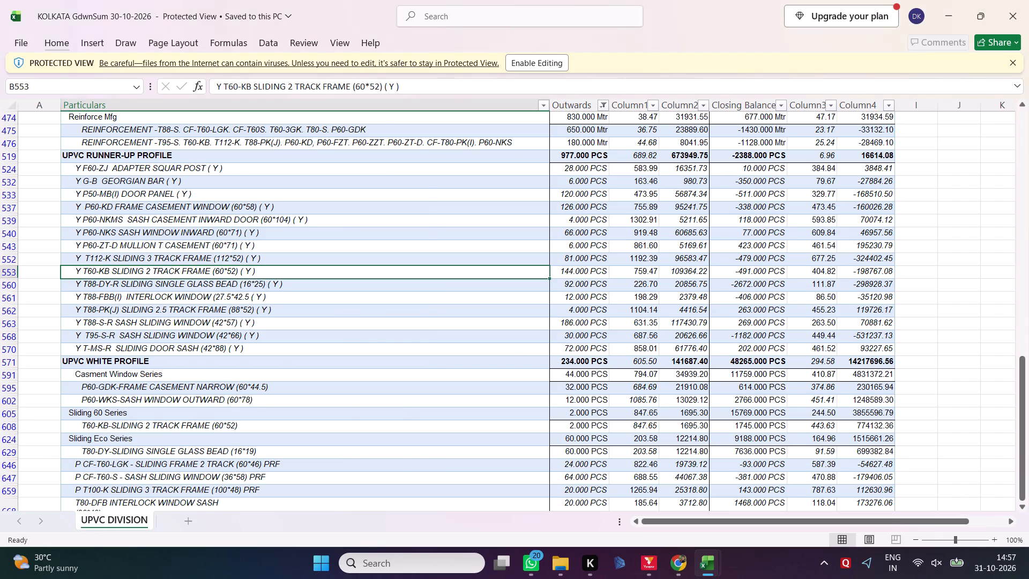
key(alt+Tab)
text(144)
key(Return)
Enter 92 as the 30-10-26 sale for the Y T88-DY R sliding single glass bead (16*25), following the godown summary.
key(alt+Tab)
key(Down)
key(alt+Tab)
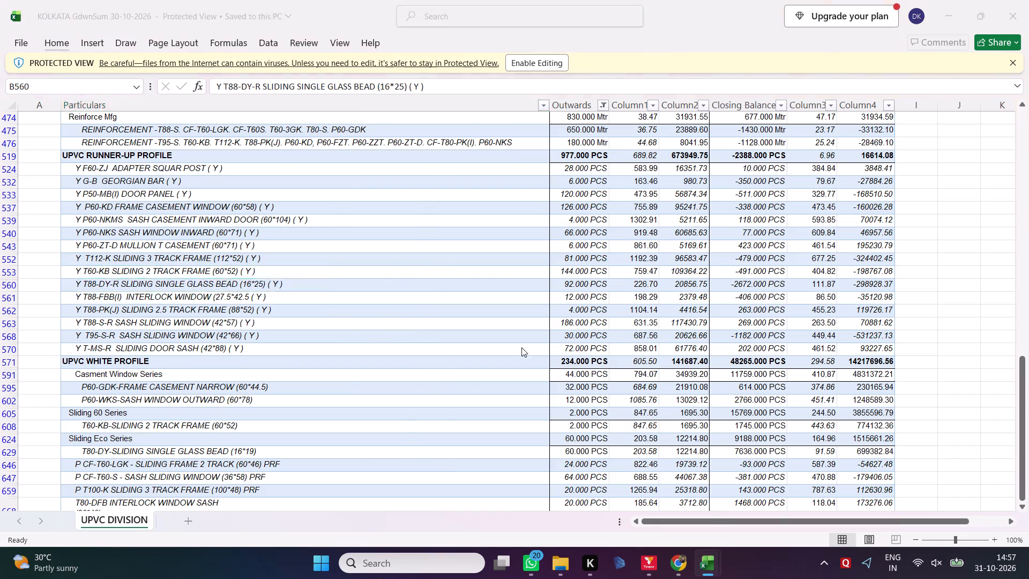
key(alt+Tab)
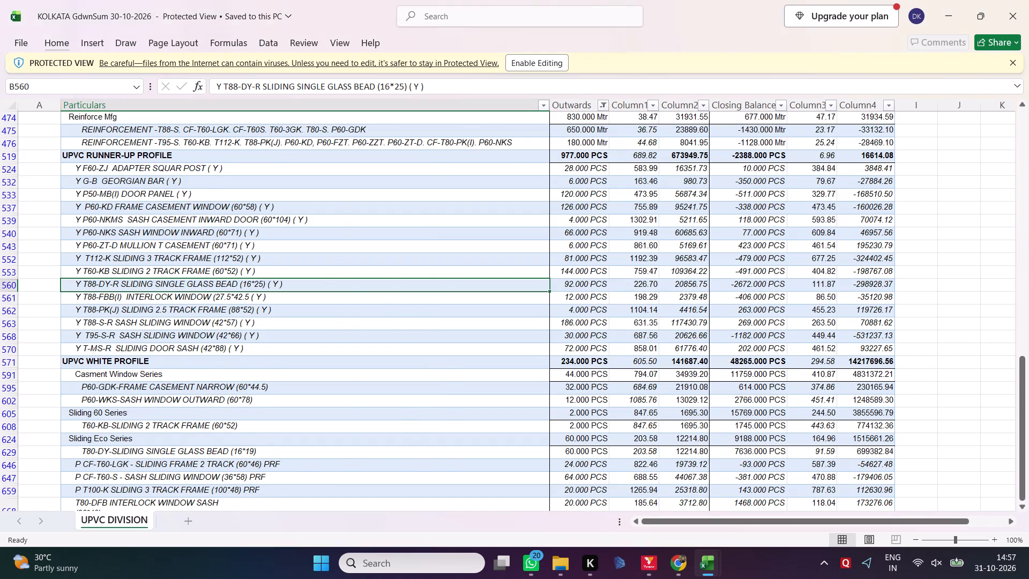
key(alt+Tab)
key(Down)
key(Down)
key(Down)
key(Down)
key(Down)
key(alt+Tab)
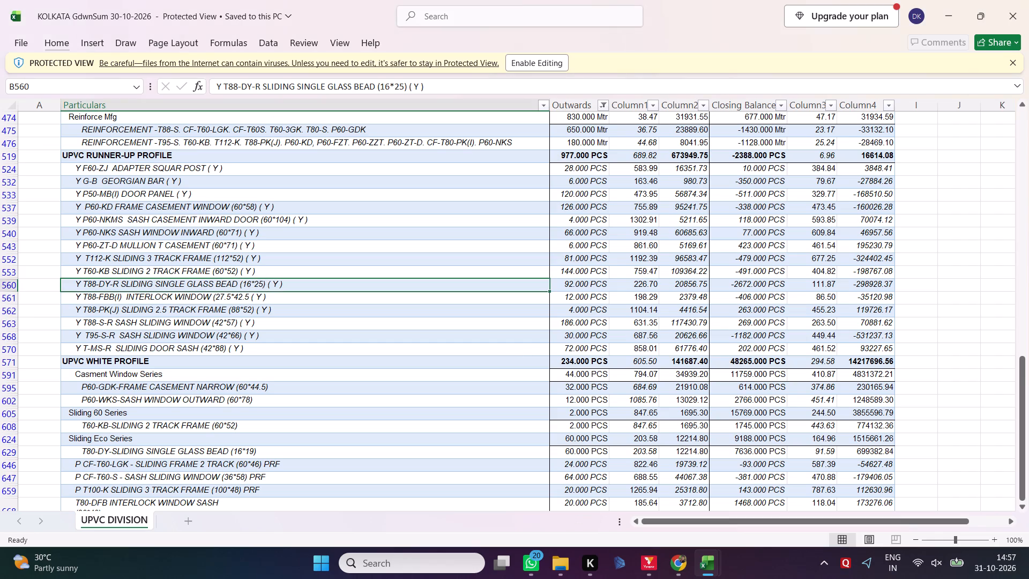
key(alt+Tab)
text(92)
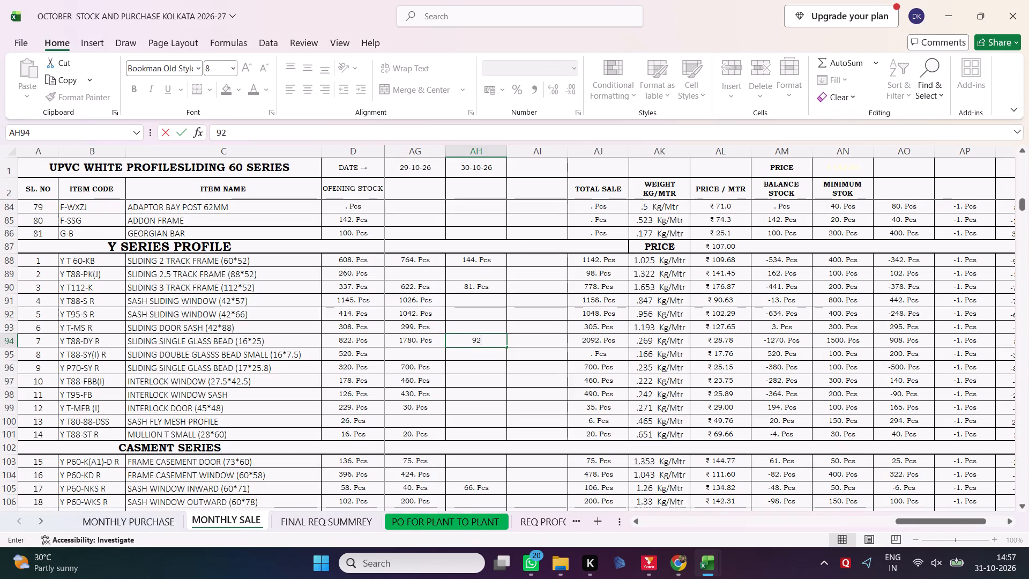
key(Return)
Enter 12 as the 30-10-26 sale for the Y T88-FBB(I) interlock window (27.5*42.5), following the godown summary.
key(alt+Tab)
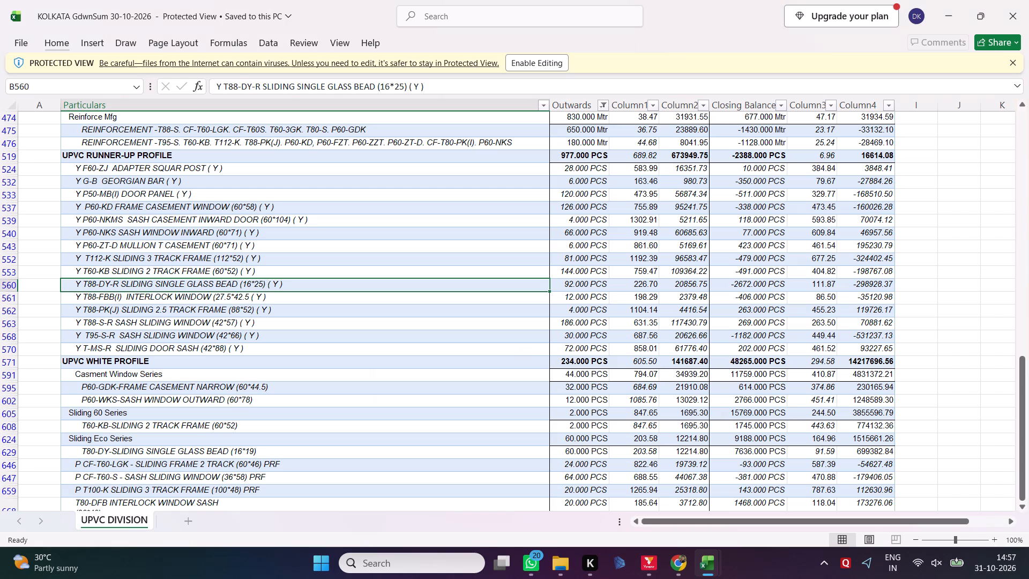
key(Down)
key(alt+Tab)
key(Down)
key(Down)
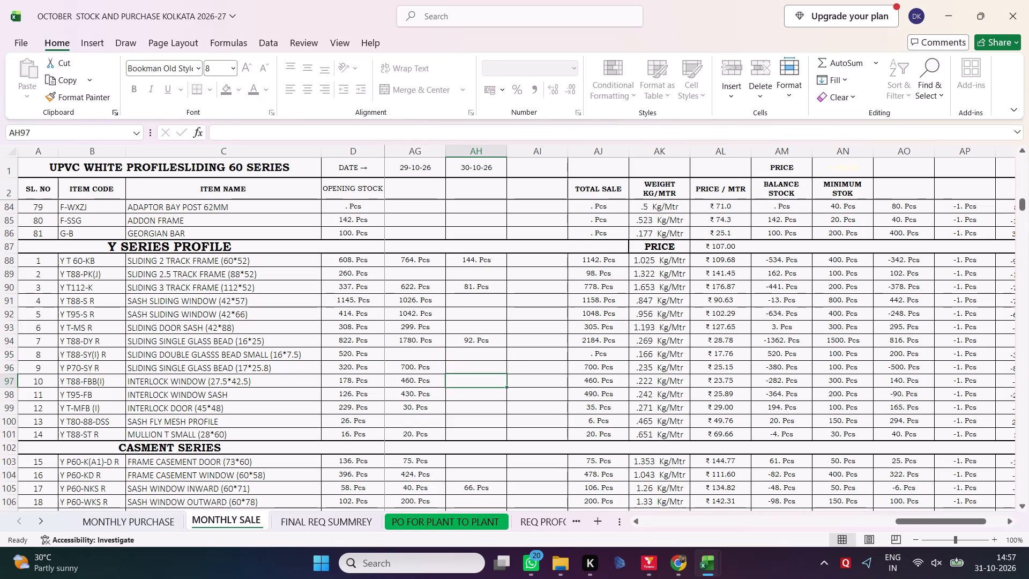
key(Down)
key(Up)
key(alt+Tab)
key(alt+Tab)
text(12)
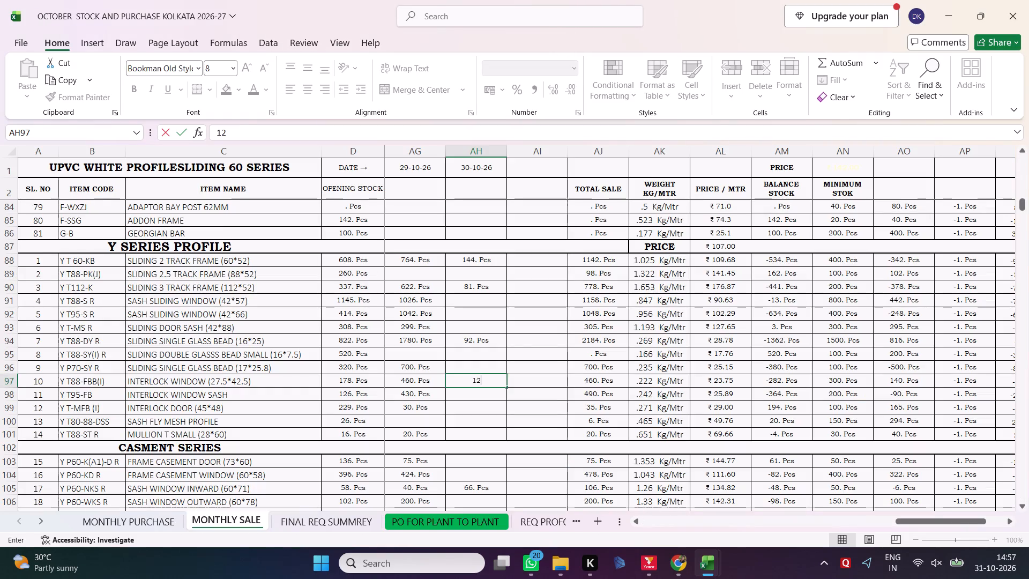
key(Return)
Enter 4 as the 30-10-26 sale for the Y T88-PK(J) sliding 2.5 track frame (88*52), following the godown summary.
key(alt+Tab)
key(Down)
key(alt+Tab)
key(Up)
key(Up)
key(Up)
key(Up)
key(Up)
key(Up)
key(Up)
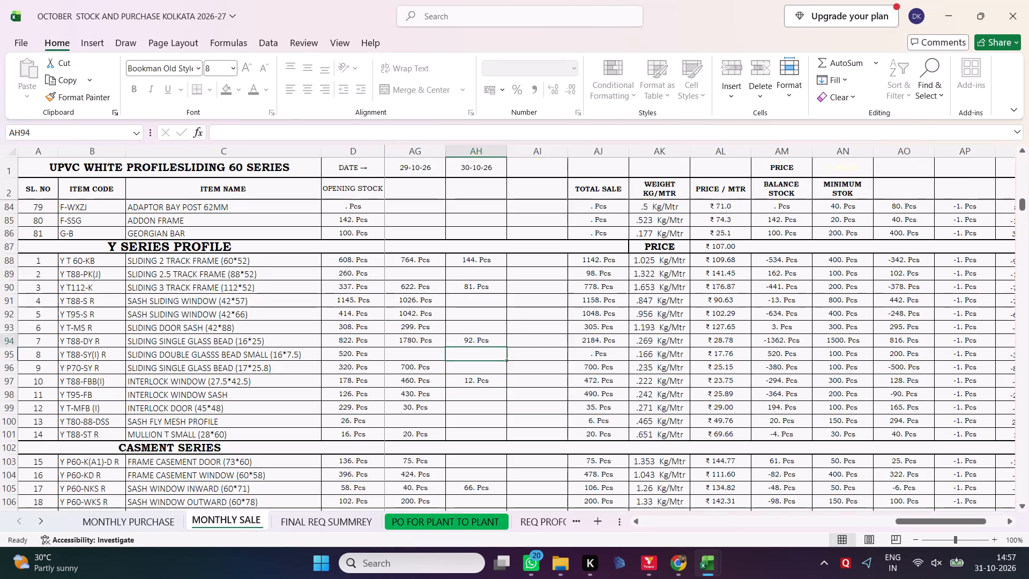
key(Up)
key(Up)
key(alt+Tab)
key(alt+Tab)
key(4)
key(Return)
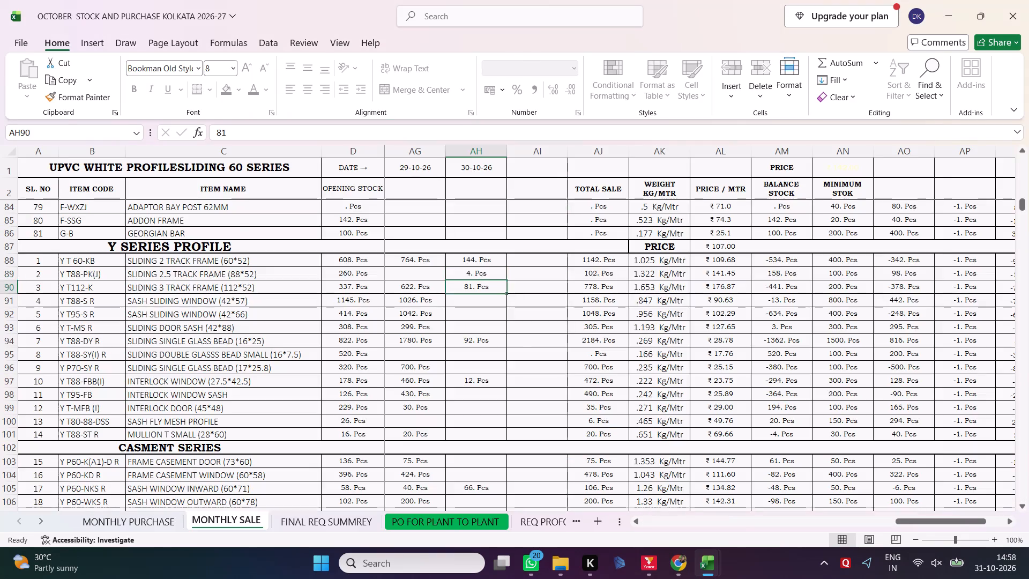
Enter 186 as the 30-10-26 sale for the Y T88-S R sliding window sash (42*57), following the godown summary.
key(alt+Tab)
key(Down)
key(alt+Tab)
key(Down)
key(Down)
key(Up)
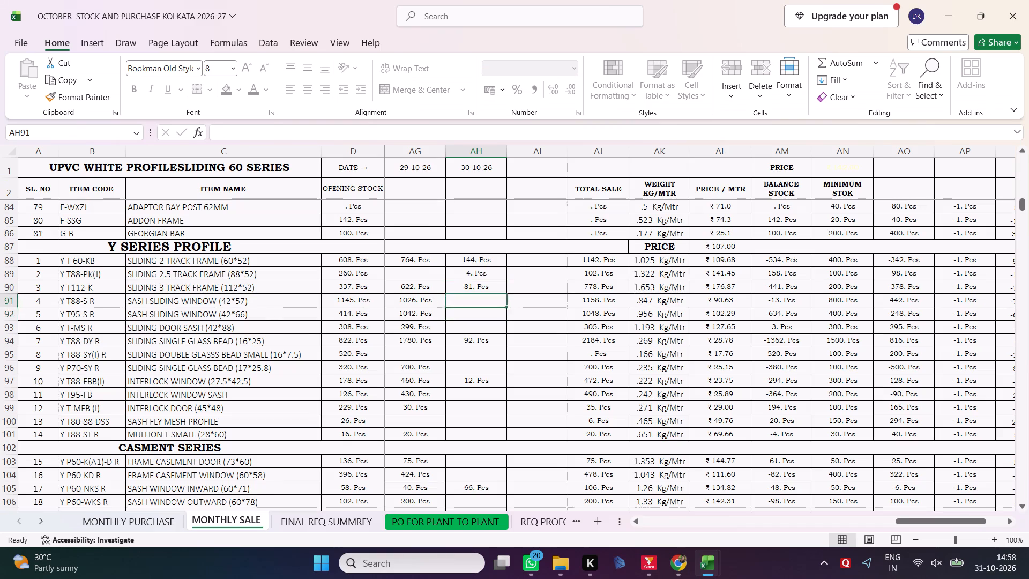
key(alt+Tab)
key(alt+Tab)
text(186)
key(Return)
Enter 30 as the 30-10-26 sale for the Y T95-S R sliding window sash (42*66), following the godown summary.
key(alt+Tab)
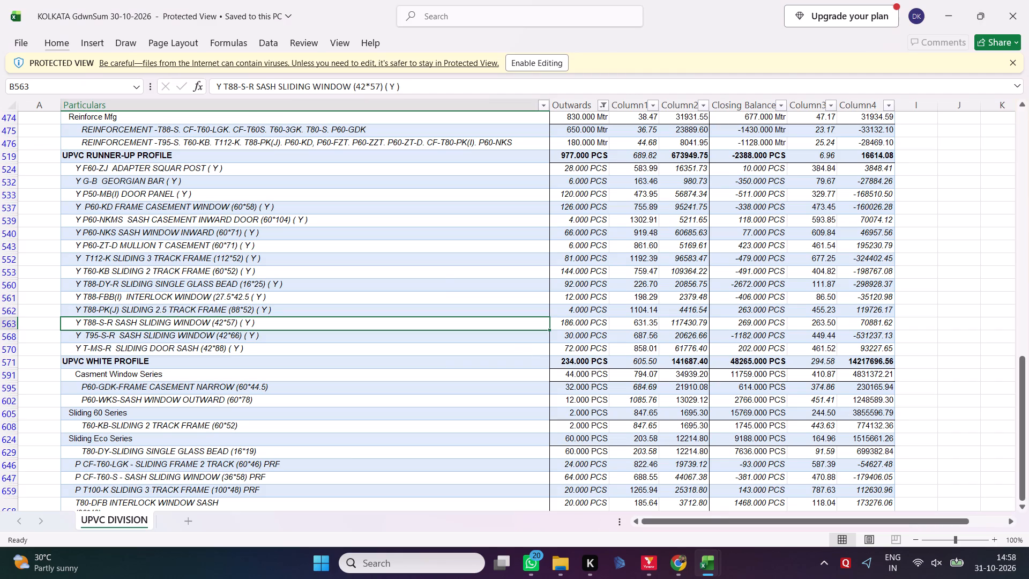
key(Down)
key(alt+Tab)
key(alt+Tab)
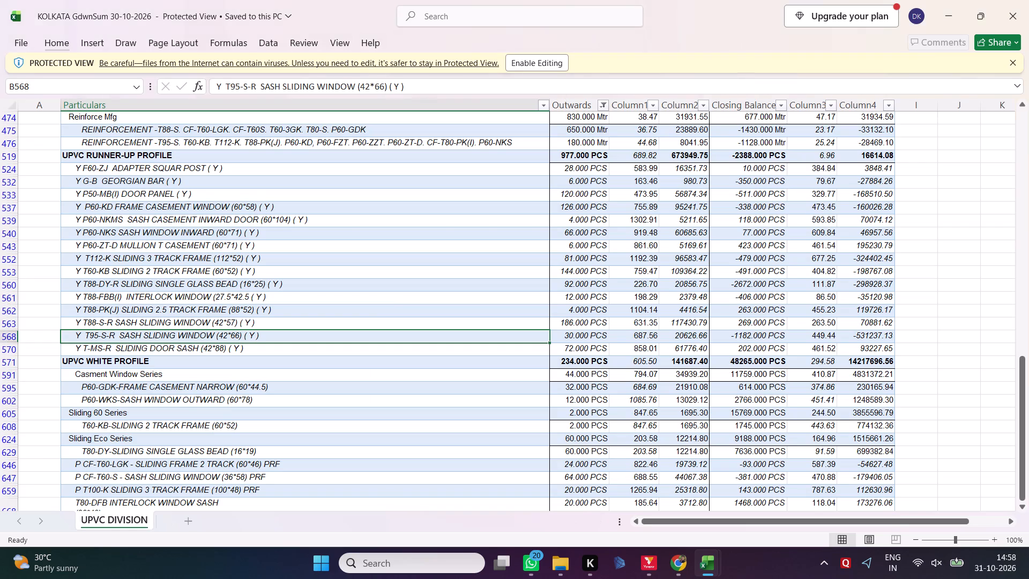
key(alt+Tab)
text(30)
key(Return)
Enter 72 as the 30-10-26 sale for the Y T-MS R sliding door sash (42*88), following the godown summary.
key(alt+Tab)
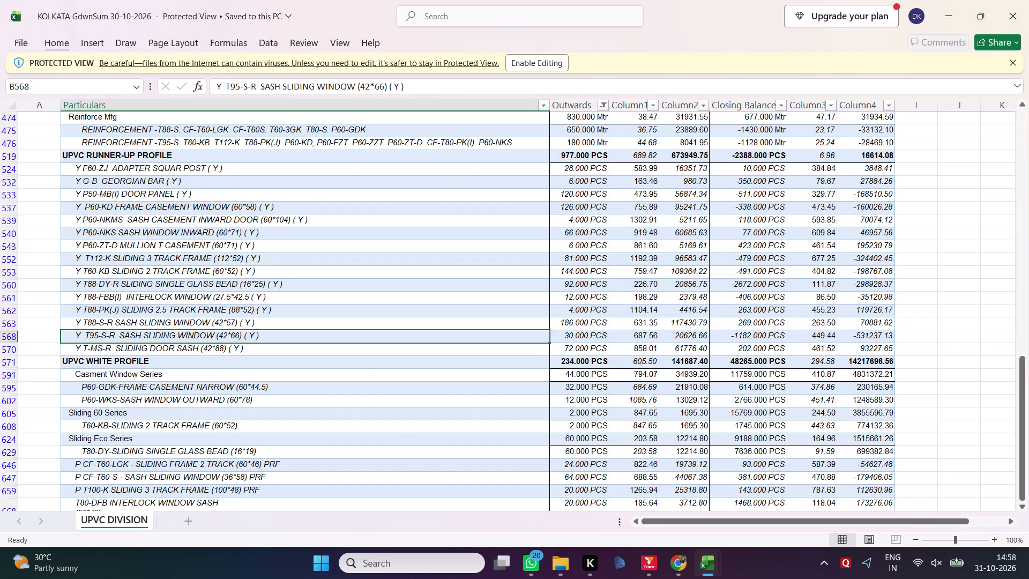
key(Down)
key(alt+Tab)
key(Up)
key(Up)
key(Down)
key(Down)
key(alt+Tab)
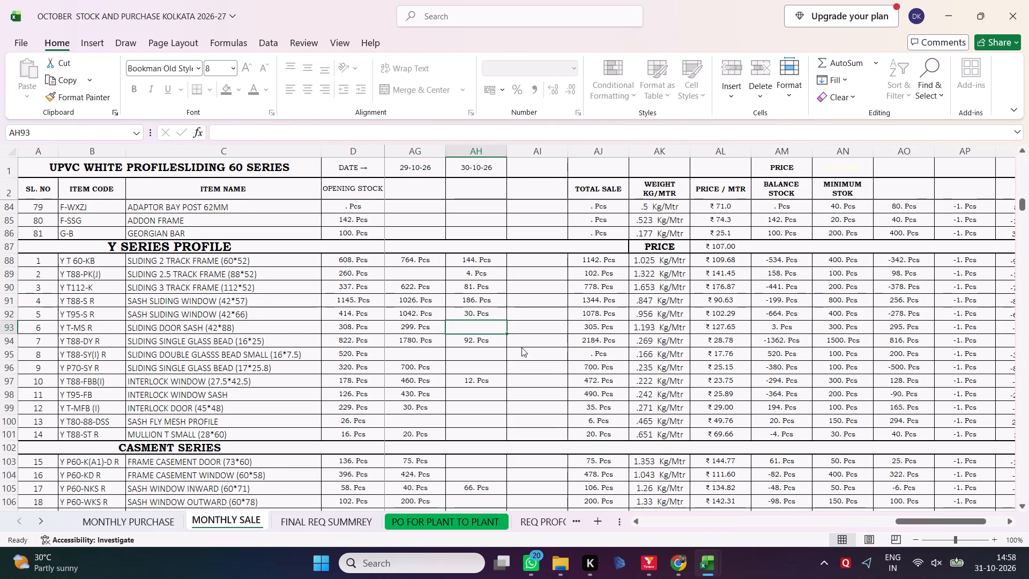
text(72)
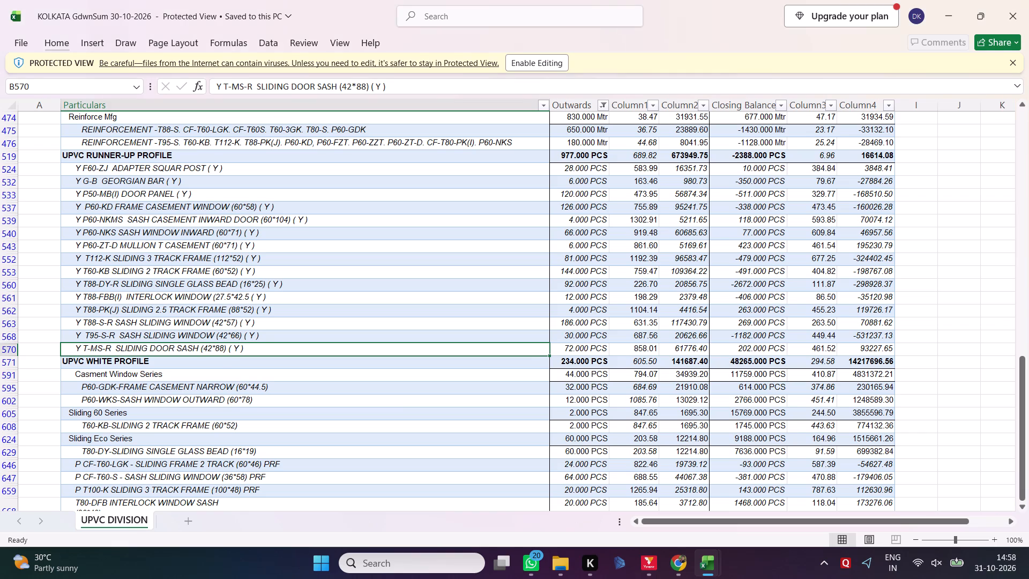
key(Return)
key(alt+Tab)
text(72)
key(Return)
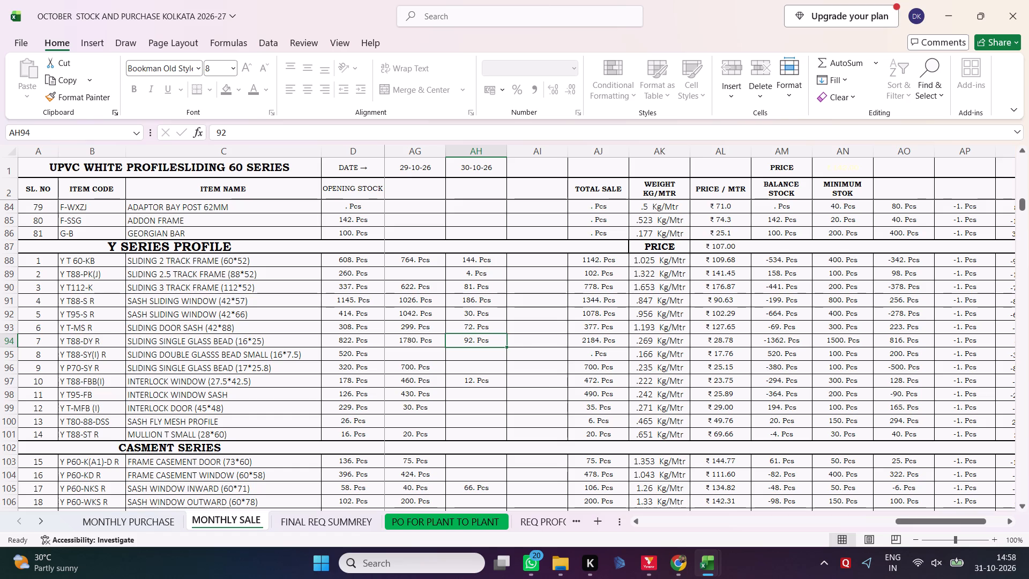
Enter 32 as the 30-10-26 sale for the P60-GDK casement narrow frame (60*44.5), following the godown summary.
key(alt+Tab)
key(Down)
key(Down)
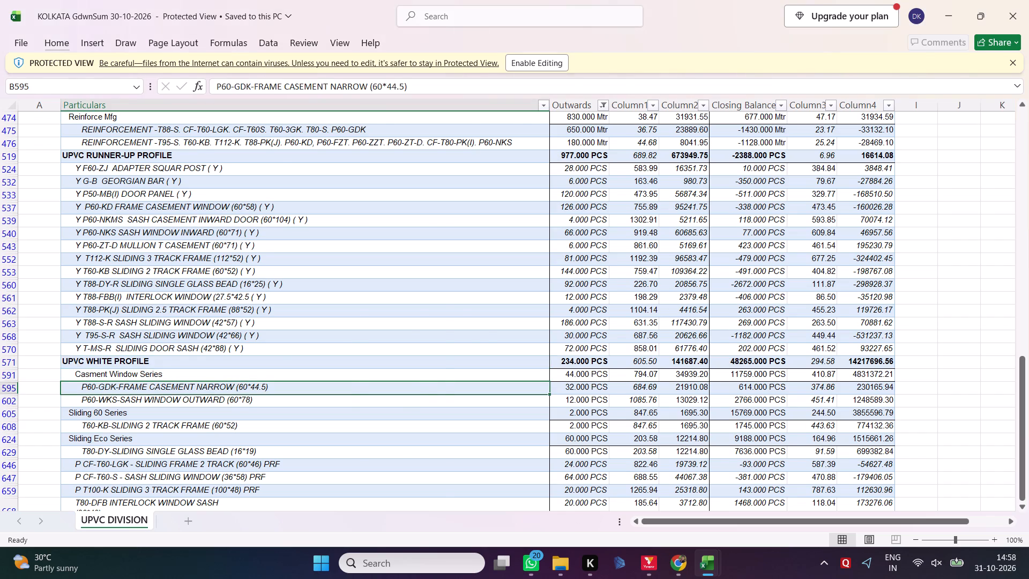
key(alt+Tab)
scroll(521, 347, up, 5)
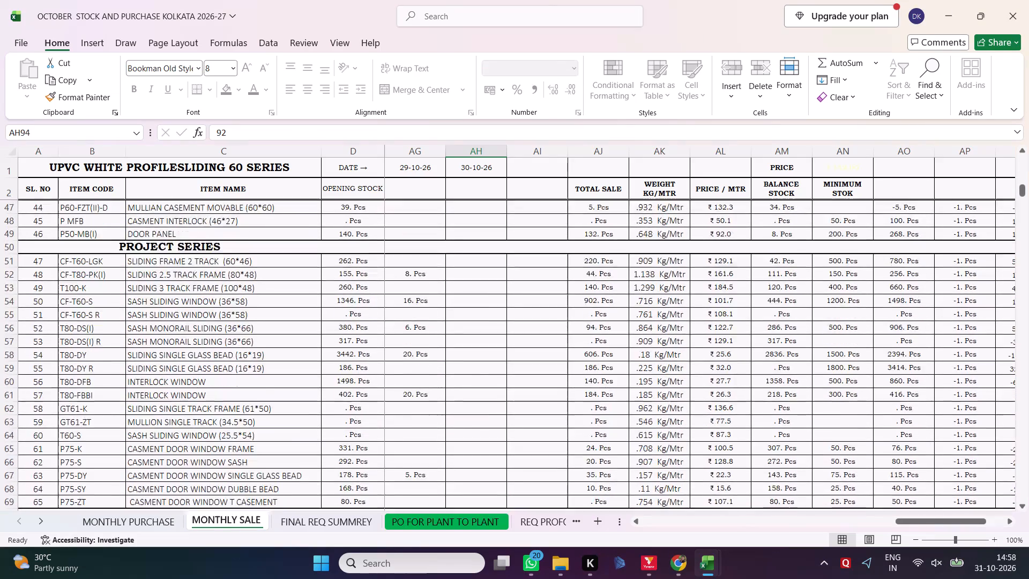
scroll(521, 347, up, 3)
click(483, 295)
key(alt+Tab)
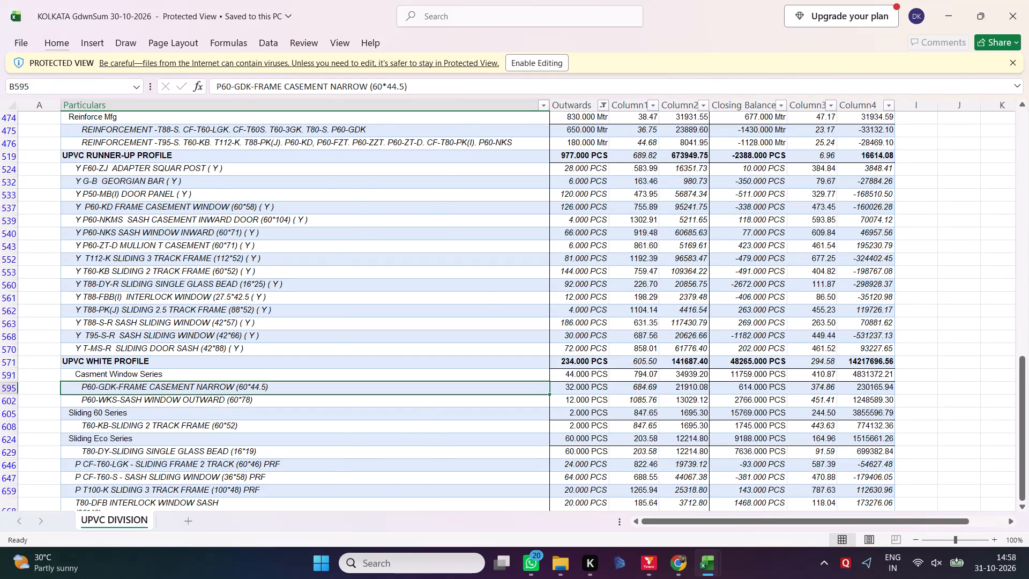
key(alt+Tab)
key(Up)
key(Up)
key(Up)
key(Up)
key(Up)
key(Up)
key(Up)
key(Up)
key(Up)
key(Up)
key(Up)
key(Up)
key(Up)
key(Up)
key(Down)
key(Down)
key(Down)
key(Down)
key(Down)
key(Down)
key(Down)
key(Down)
key(Down)
key(Down)
key(Down)
key(Down)
key(Down)
key(Down)
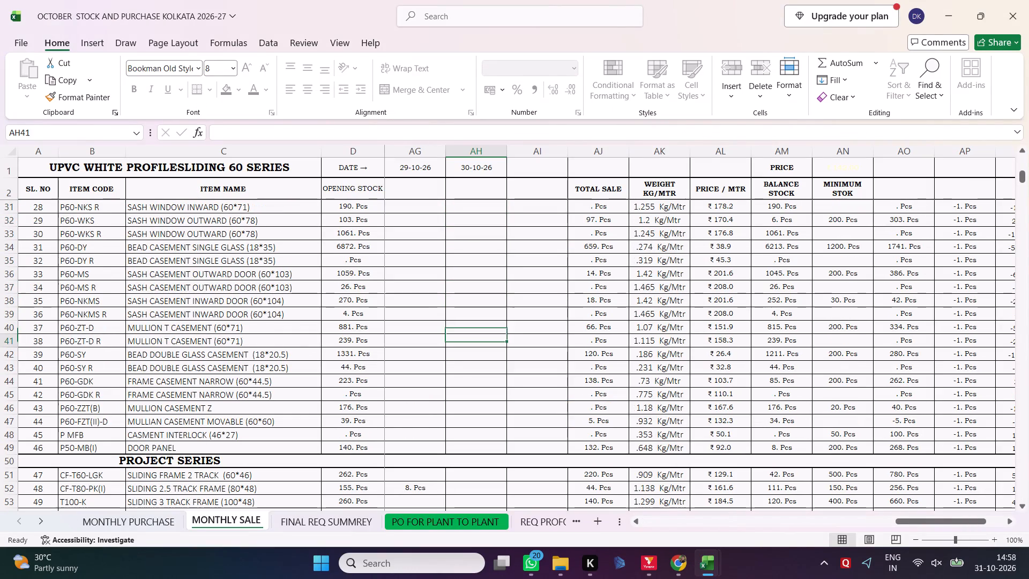
key(Up)
key(alt+Tab)
key(alt+Tab)
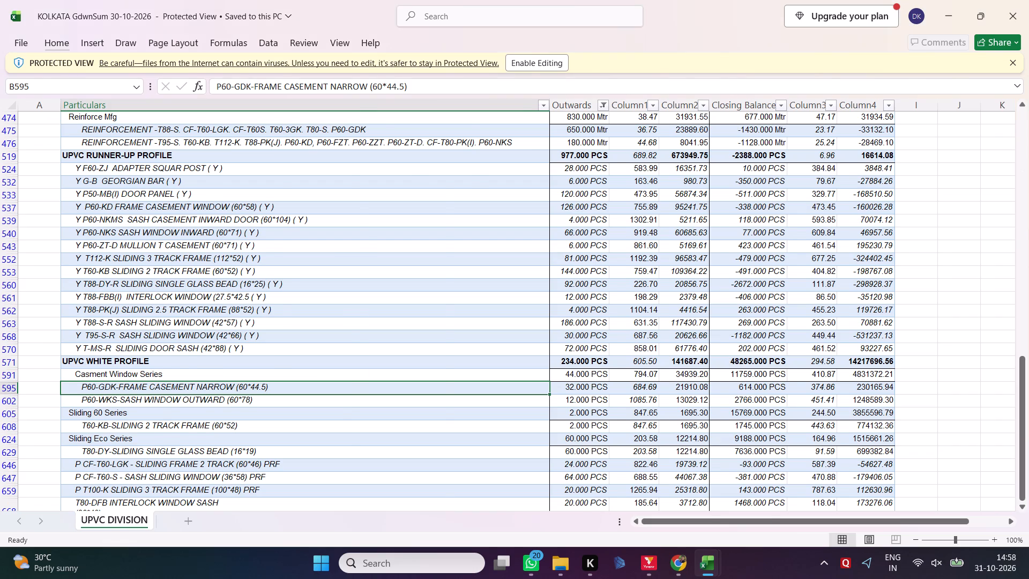
text(32)
key(Return)
Enter 12 as the 30-10-26 sale for the P60-WKS sash window outward (60*78), following the godown summary.
key(alt+Tab)
key(Down)
key(alt+Tab)
key(Up)
key(Up)
key(Up)
key(Up)
key(Up)
key(Up)
key(Up)
key(Up)
key(Up)
key(Up)
key(Up)
key(Up)
key(Up)
key(Up)
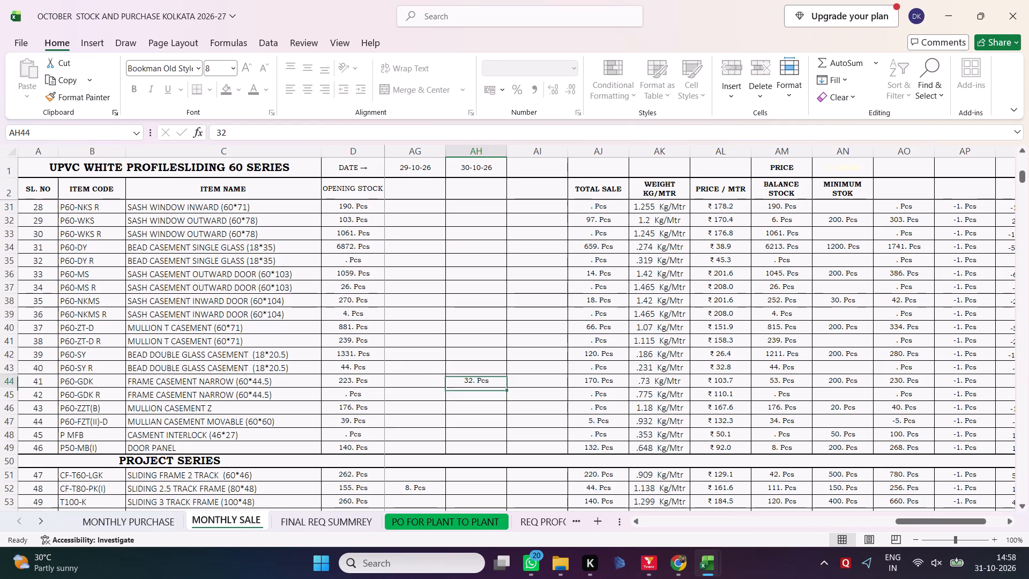
key(Down)
key(alt+Tab)
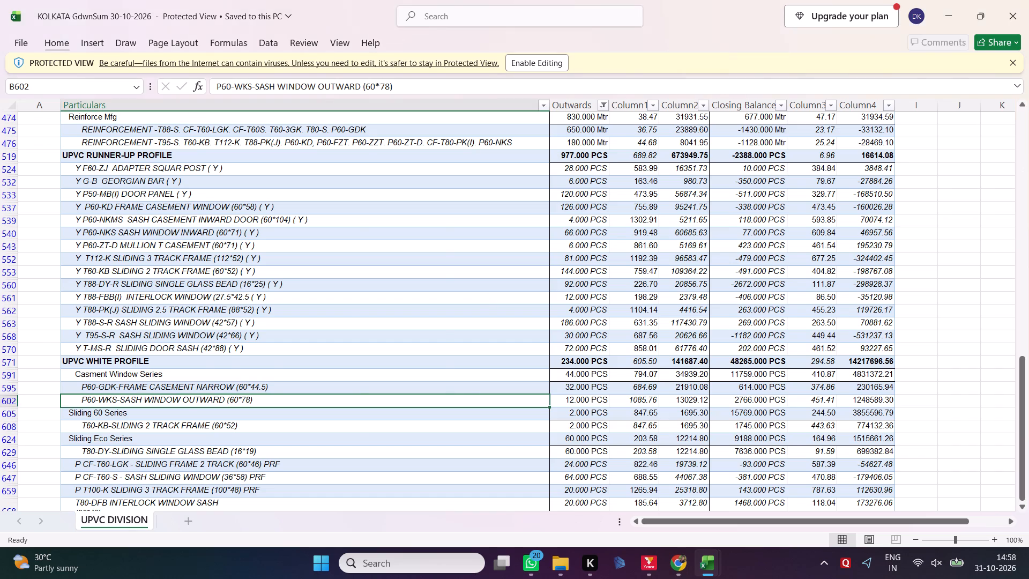
key(alt+Tab)
text(12)
key(Return)
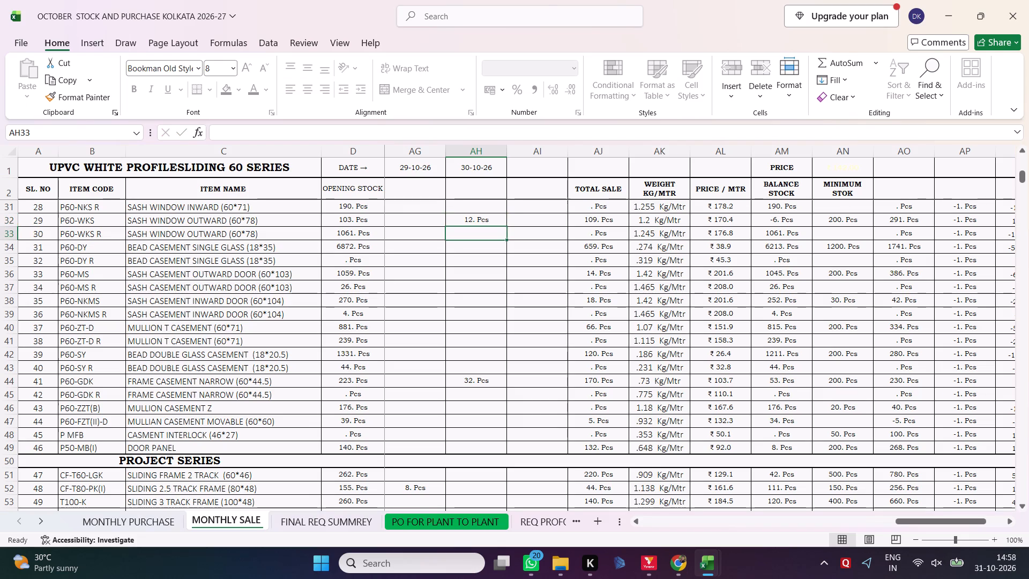
Enter 2 as the 30-10-26 sale for the T60-KB sliding 2 track frame (60*52), following the godown summary.
key(alt+Tab)
key(Down)
key(Down)
key(alt+Tab)
key(Up)
key(Up)
key(Up)
key(Up)
key(Up)
key(Up)
key(Up)
key(Up)
key(Up)
key(Up)
key(Up)
key(Up)
key(Up)
key(Up)
key(Up)
key(Up)
key(Up)
key(Up)
key(Up)
key(Up)
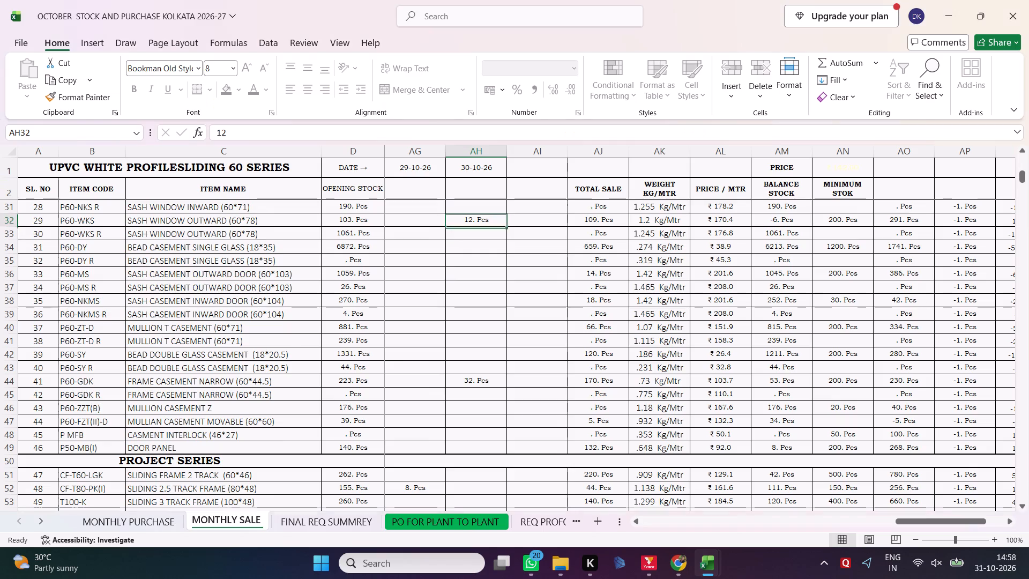
key(Down)
key(Down)
key(Down)
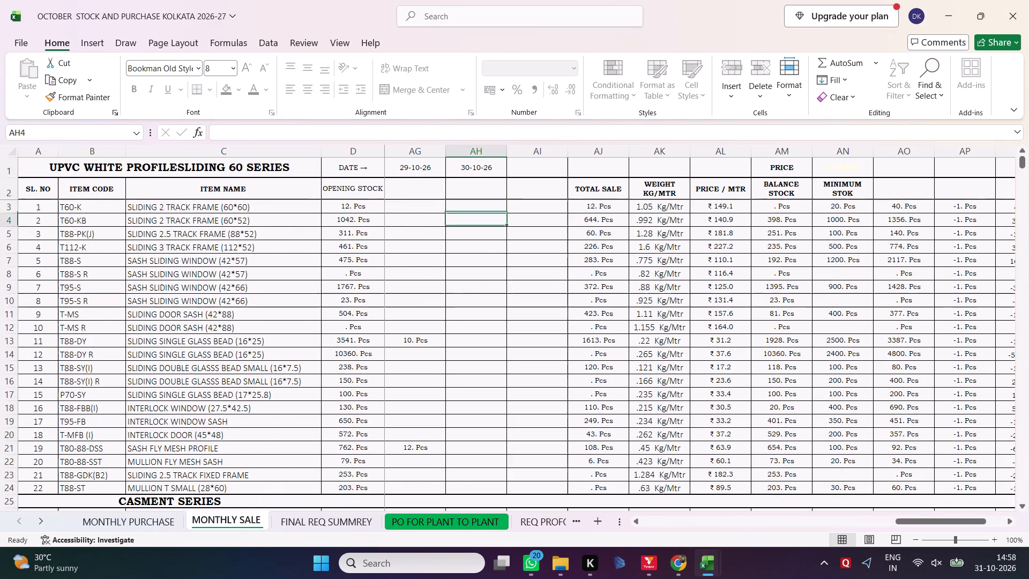
key(alt+Tab)
key(alt+Tab)
key(2)
key(Return)
Look up the T80-DY sliding single glass bead (16*19) in the godown summary's Sliding Eco Series.
key(alt+Tab)
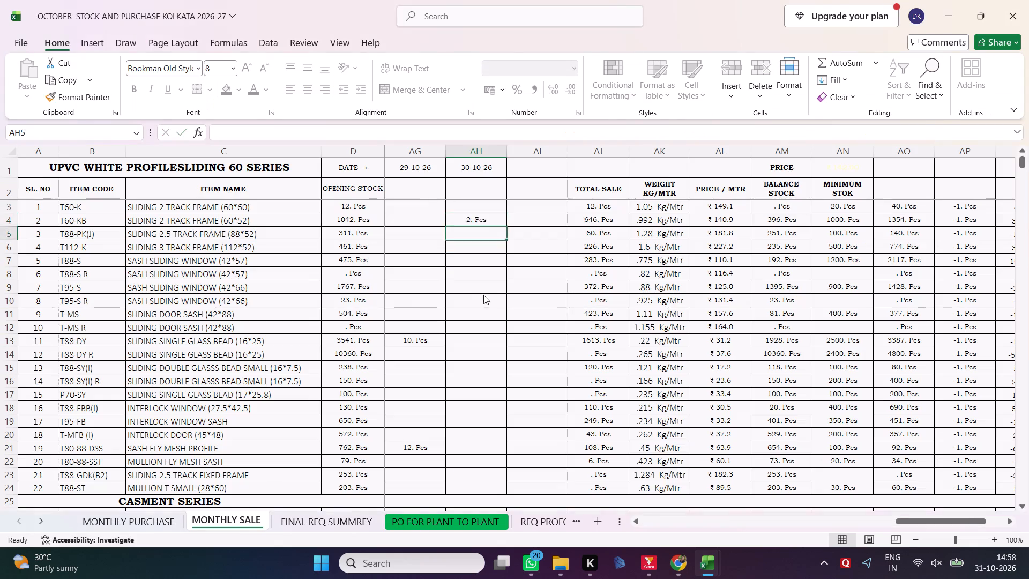
key(Down)
key(Down)
key(alt+Tab)
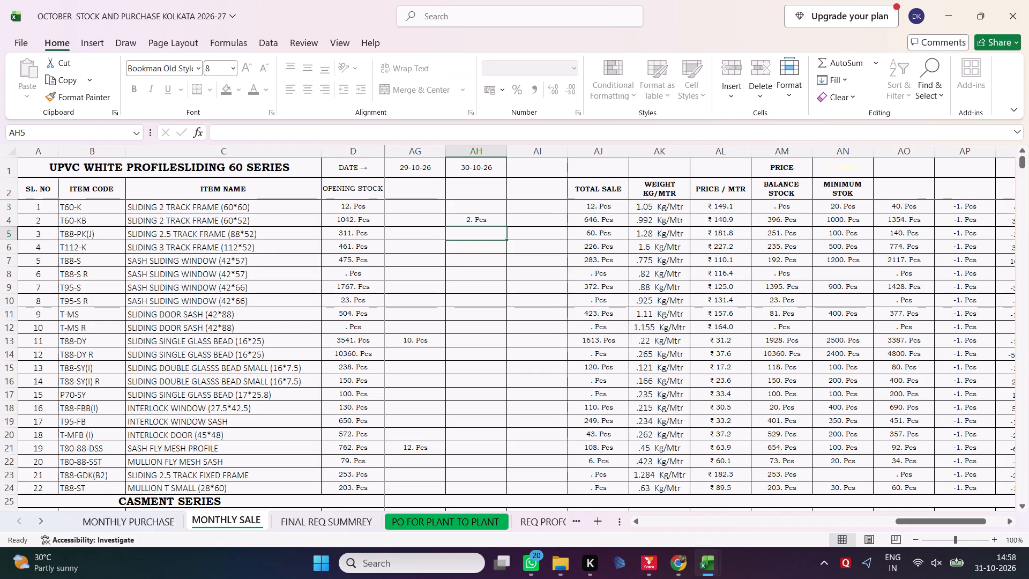
key(alt+Tab)
key(Down)
key(alt+Tab)
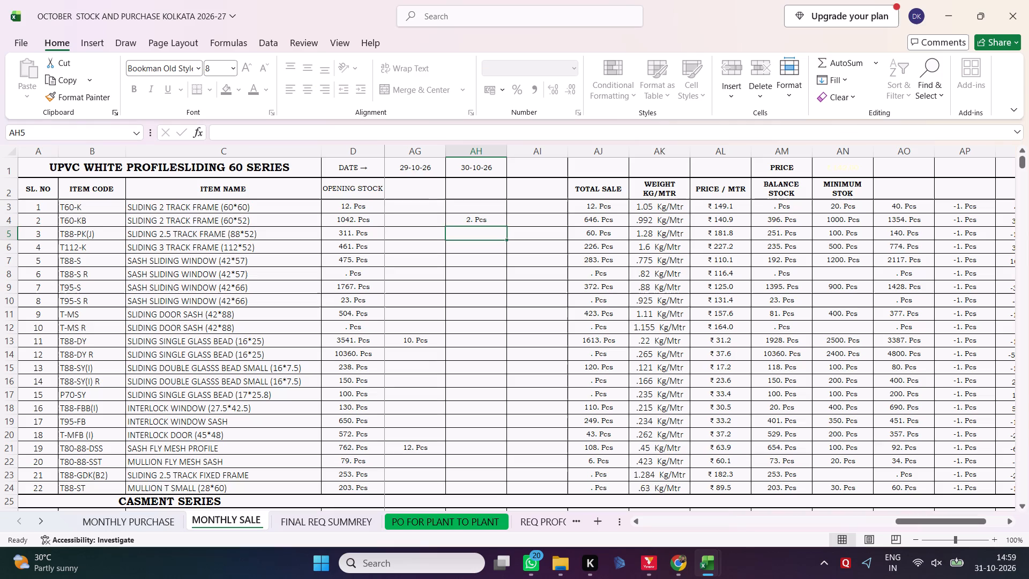
key(alt+Tab)
key(Up)
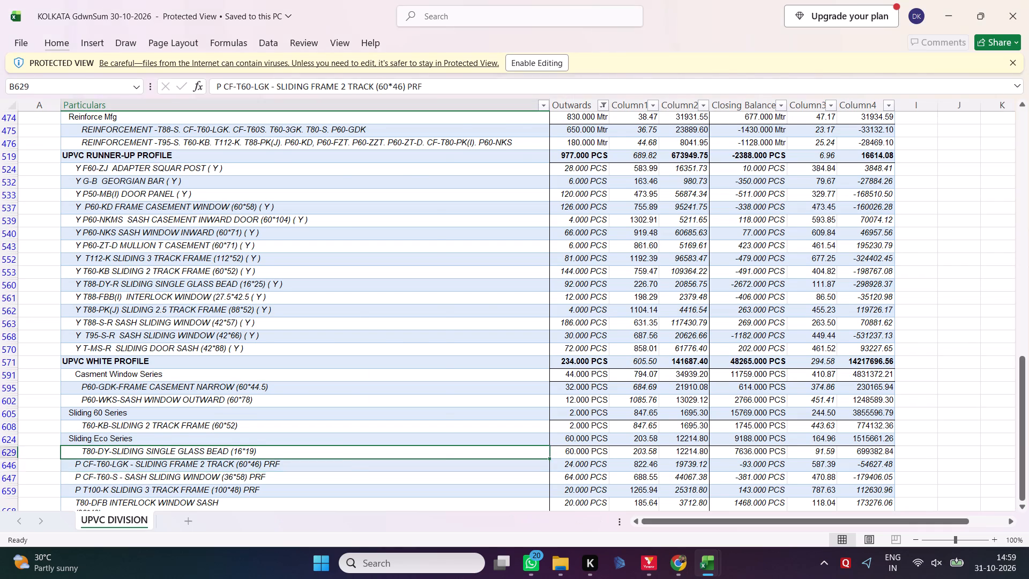
key(alt+Tab)
key(Down)
key(Down)
key(Down)
key(Down)
key(Down)
key(Down)
key(Down)
key(Down)
key(alt+Tab)
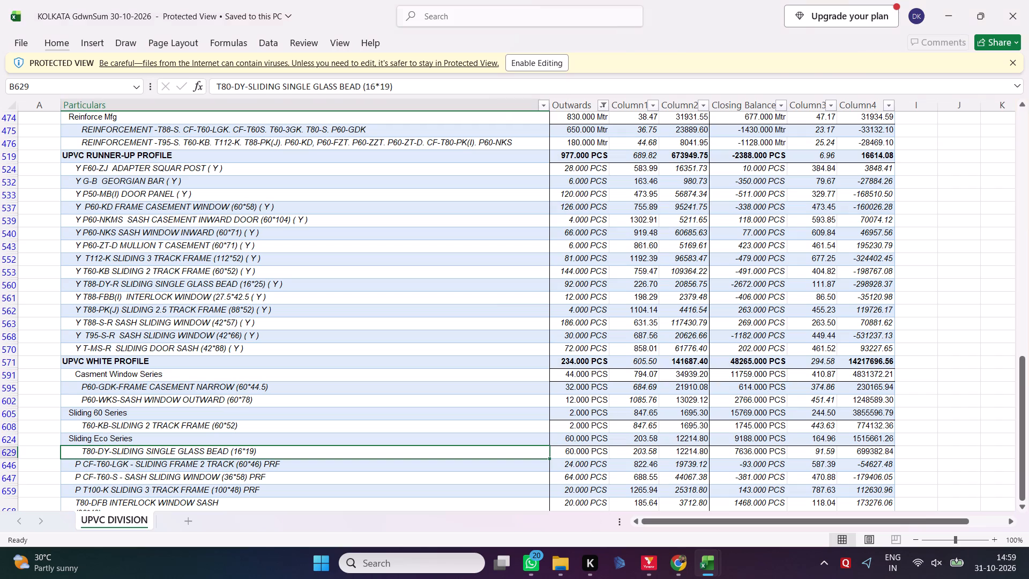
key(alt+Tab)
key(alt+Tab)
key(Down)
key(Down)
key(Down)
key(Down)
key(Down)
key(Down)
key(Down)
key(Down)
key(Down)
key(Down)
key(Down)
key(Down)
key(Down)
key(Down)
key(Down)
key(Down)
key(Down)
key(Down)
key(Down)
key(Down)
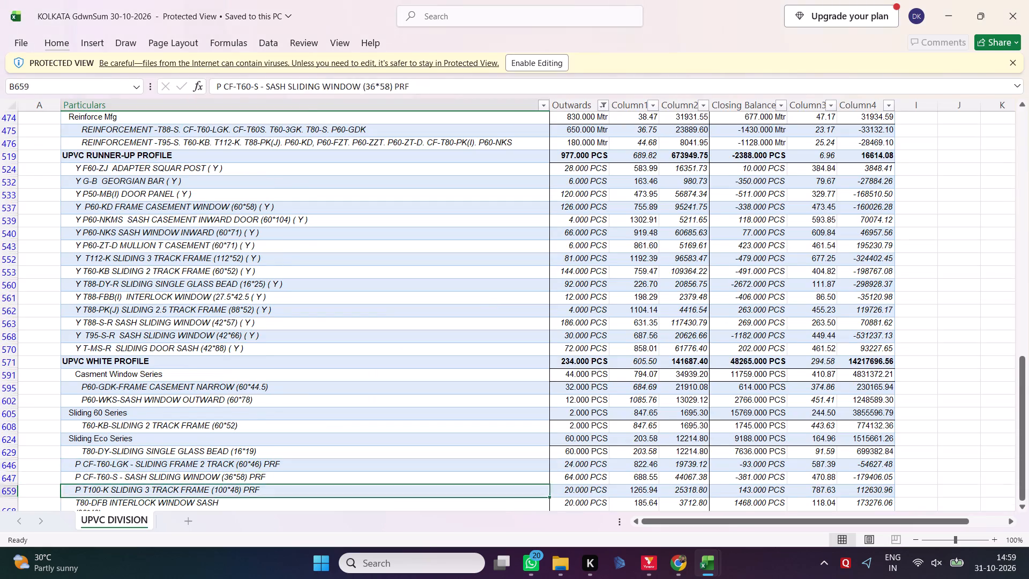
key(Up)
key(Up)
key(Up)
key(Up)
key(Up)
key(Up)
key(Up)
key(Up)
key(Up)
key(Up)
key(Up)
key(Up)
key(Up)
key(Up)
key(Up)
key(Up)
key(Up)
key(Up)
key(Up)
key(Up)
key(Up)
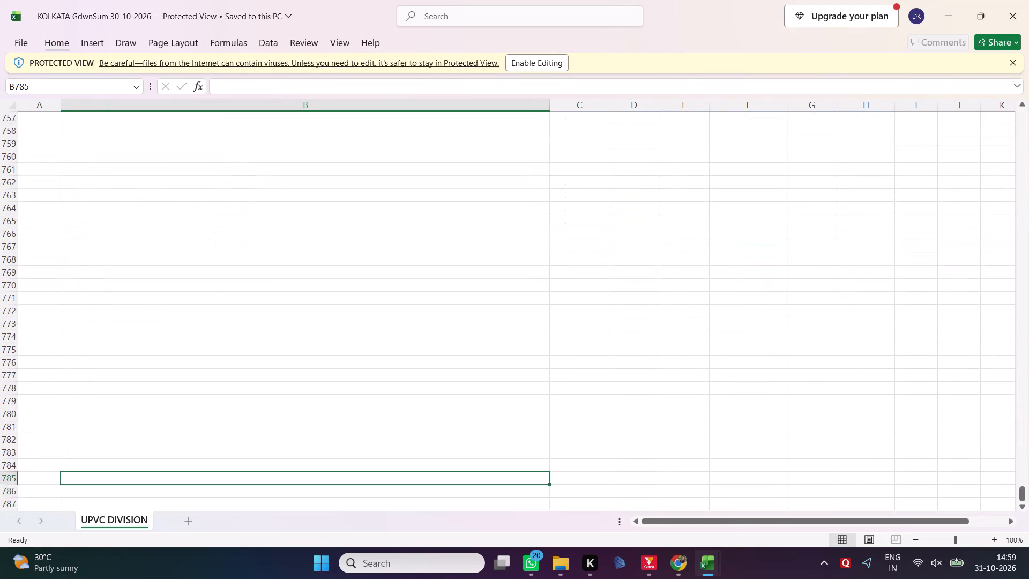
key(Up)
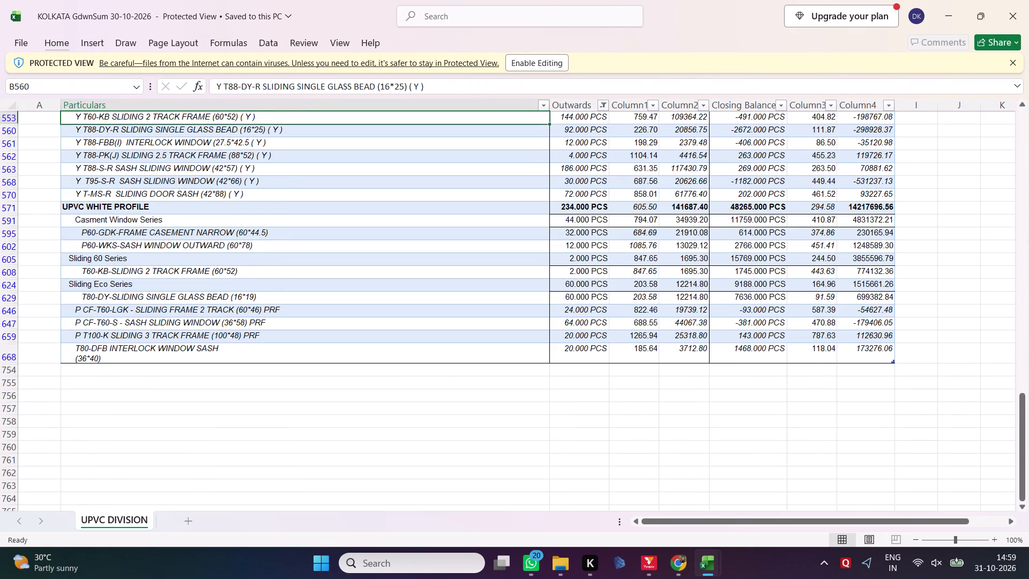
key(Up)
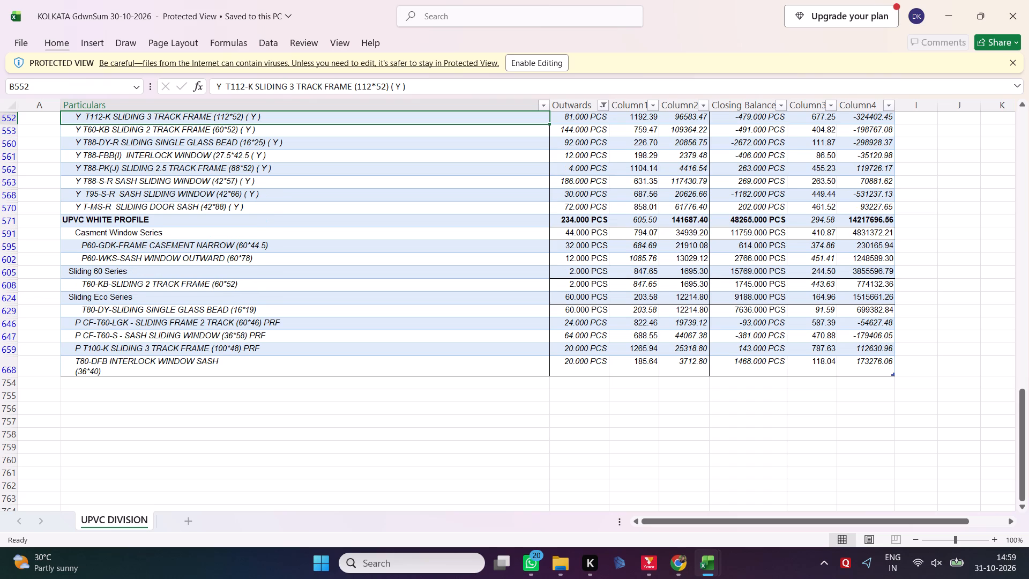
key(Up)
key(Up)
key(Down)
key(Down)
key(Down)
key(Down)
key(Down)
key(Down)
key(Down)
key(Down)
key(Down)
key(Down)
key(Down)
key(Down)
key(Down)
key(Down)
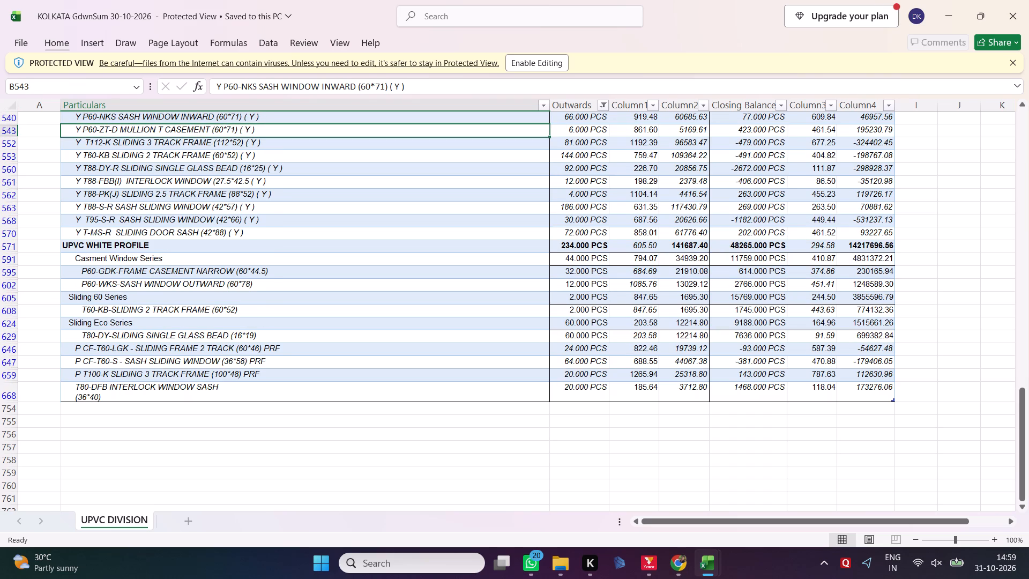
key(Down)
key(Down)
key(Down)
Enter 60 as the 30-10-26 sale for the T80-DY sliding single glass bead (16*19), following the godown summary.
key(alt+Tab)
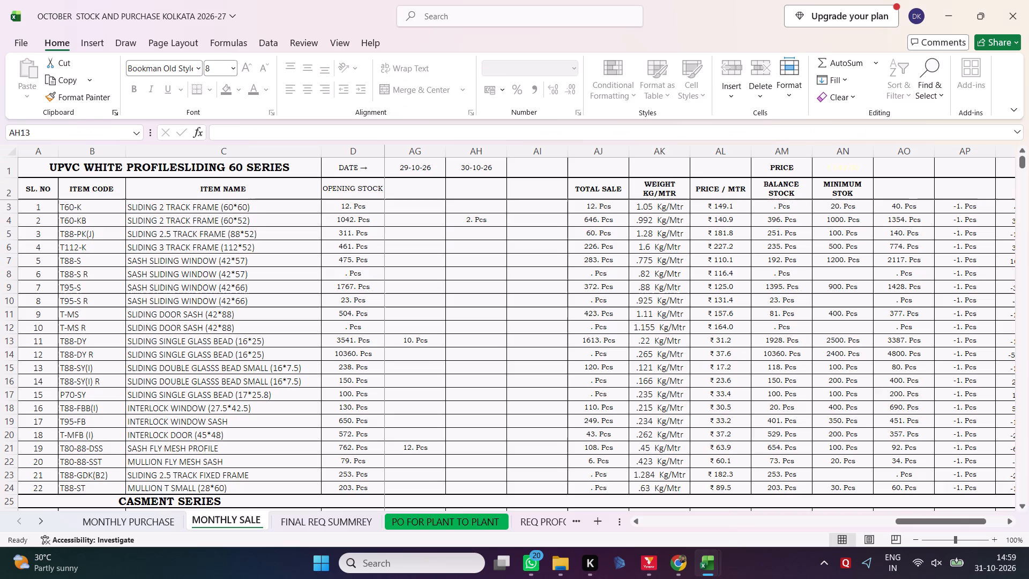
key(Down)
key(Down)
key(Down)
key(Down)
key(Down)
key(Down)
key(Down)
key(Down)
key(Down)
key(Down)
key(Down)
key(Down)
key(Down)
key(Down)
key(Down)
key(Down)
key(Down)
key(Down)
key(Down)
key(Down)
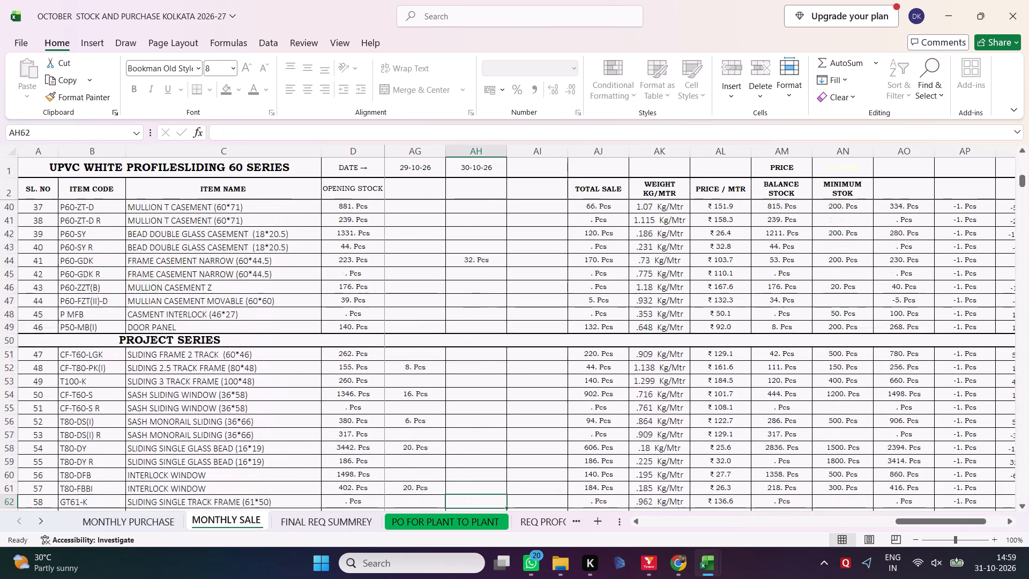
key(Up)
key(Up)
key(Up)
key(Up)
key(Up)
key(Up)
key(Up)
key(Up)
key(Up)
key(Up)
key(Up)
key(Up)
key(Up)
key(Up)
key(Up)
key(alt+Tab)
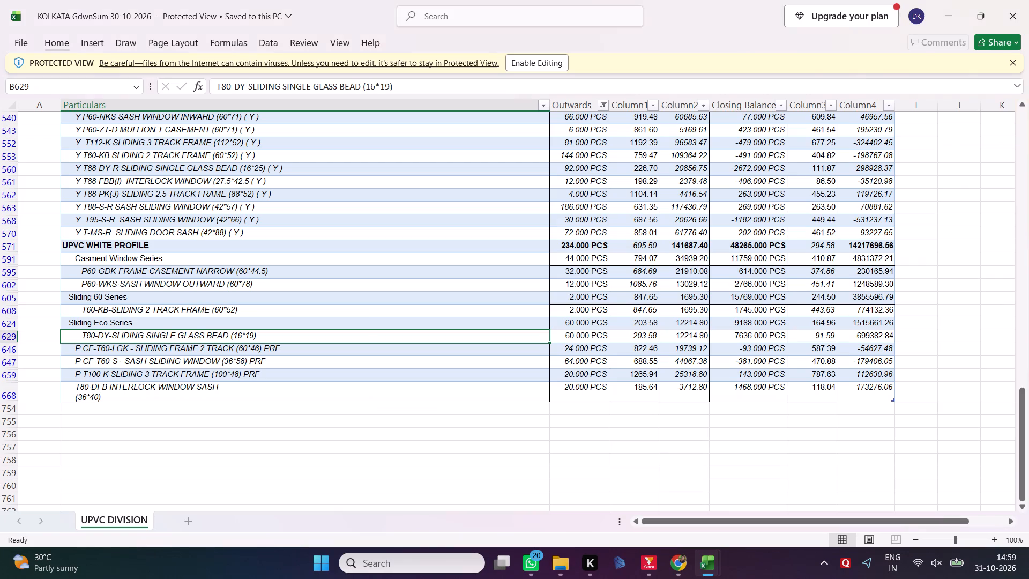
key(alt+Tab)
text(60)
key(Return)
Enter 24 as the 30-10-26 sale for the PRF project series P CF-T60-LGK sliding frame 2 track (60*46), following the godown summary.
key(alt+Tab)
key(Down)
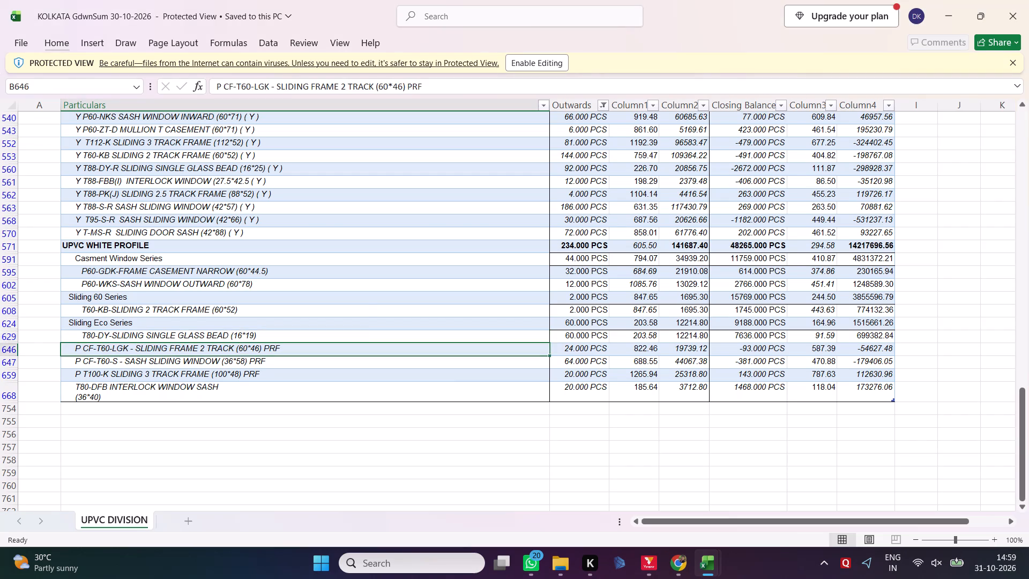
key(alt+Tab)
key(Down)
key(Down)
key(Down)
key(Down)
key(Down)
key(Down)
key(Down)
key(Down)
key(Down)
key(Down)
key(Down)
key(Down)
key(Down)
key(Down)
key(Down)
key(Down)
key(Down)
key(Down)
key(Down)
key(Down)
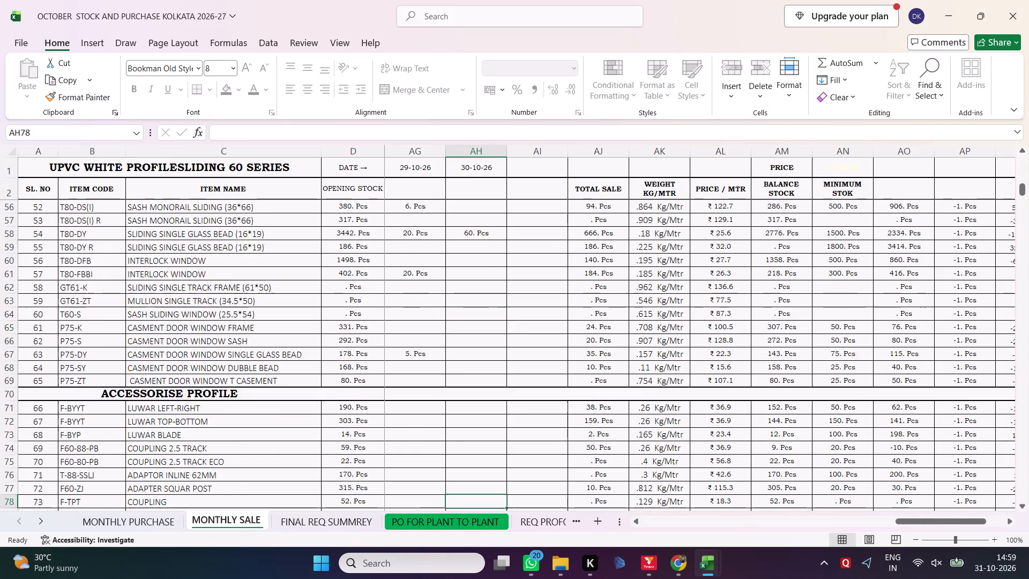
key(Down)
key(Down)
key(Down)
key(Down)
key(Down)
key(Down)
key(Down)
key(Down)
key(Down)
key(Down)
key(Down)
key(Down)
key(Down)
key(Down)
key(Down)
key(Down)
key(alt+Tab)
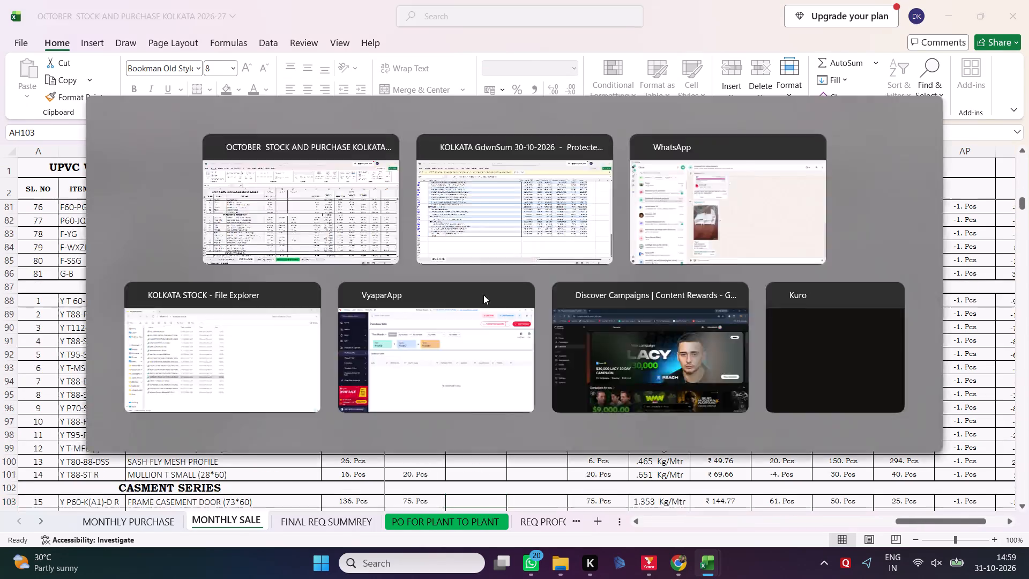
key(alt+Tab)
key(Down)
key(Down)
key(Down)
key(Down)
key(Down)
key(Down)
key(Down)
key(Down)
key(Down)
key(Down)
key(Down)
key(Down)
key(Down)
key(Down)
key(Down)
key(Down)
key(Down)
key(Down)
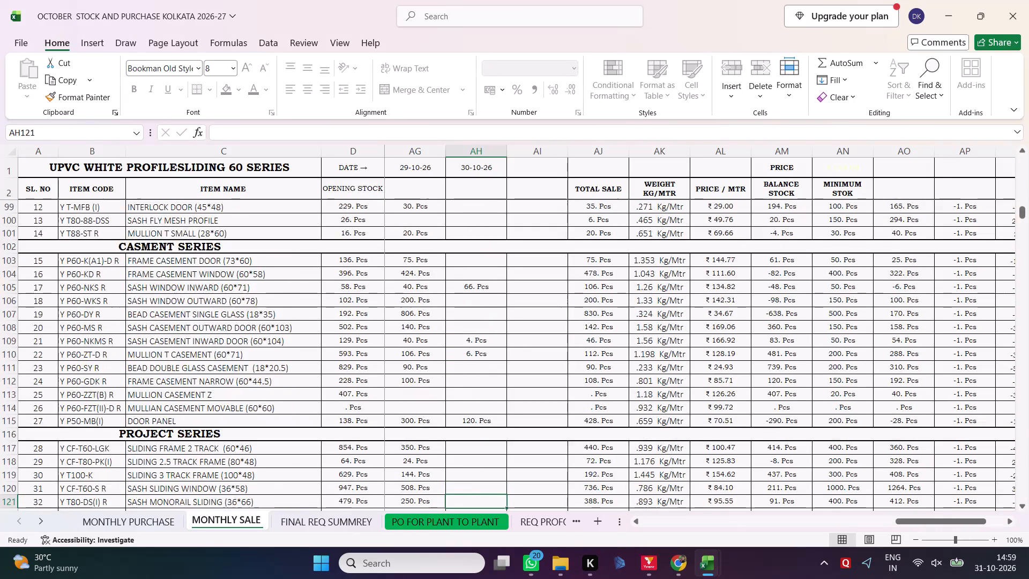
key(Down)
key(Down)
key(Down)
key(alt+Tab)
key(alt+Tab)
key(Down)
key(Down)
key(Down)
key(Down)
key(Down)
key(Down)
key(Down)
key(Down)
key(Down)
key(Down)
key(Down)
key(Down)
key(Down)
key(Down)
key(Down)
key(Down)
key(Down)
key(Down)
key(Down)
key(Down)
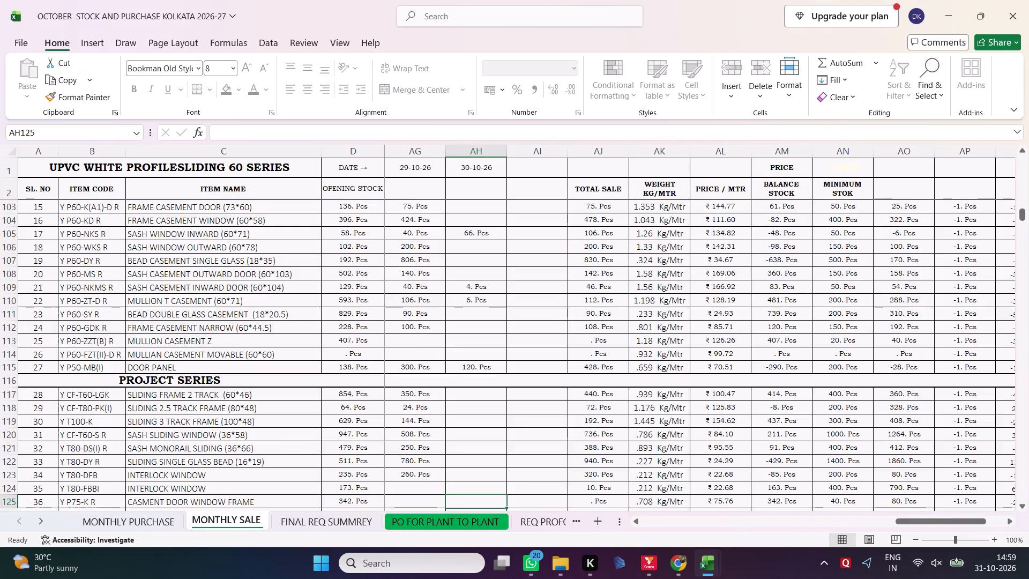
key(alt+Tab)
key(alt+Tab)
key(Down)
key(Down)
key(Down)
key(Down)
key(Down)
key(Down)
key(Down)
key(Down)
key(Down)
key(Down)
key(Down)
key(Down)
key(Down)
key(Down)
key(Down)
key(Down)
key(Down)
key(Down)
key(Down)
key(Down)
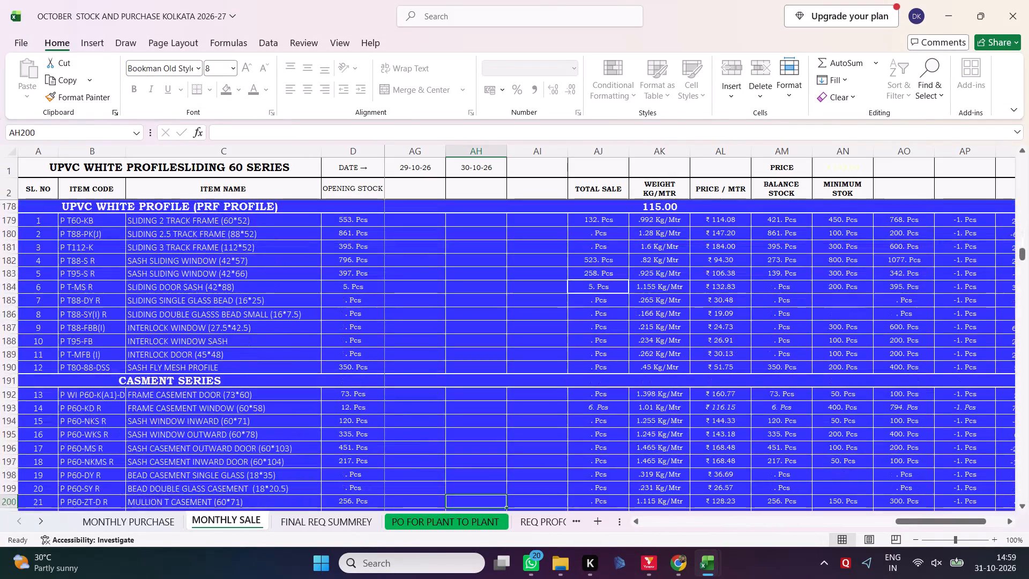
key(alt+Tab)
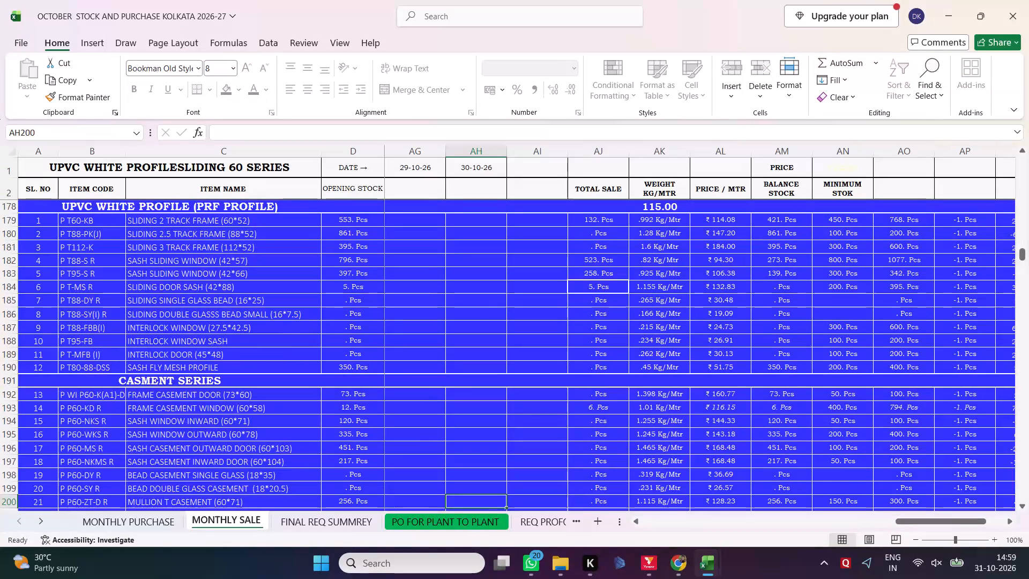
key(alt+Tab)
key(Up)
key(Up)
key(Down)
key(Down)
key(Down)
key(Down)
key(Down)
key(Down)
key(Down)
key(Down)
key(Down)
key(Down)
key(Down)
key(Down)
key(Down)
key(Down)
key(Down)
key(Down)
key(Down)
key(Down)
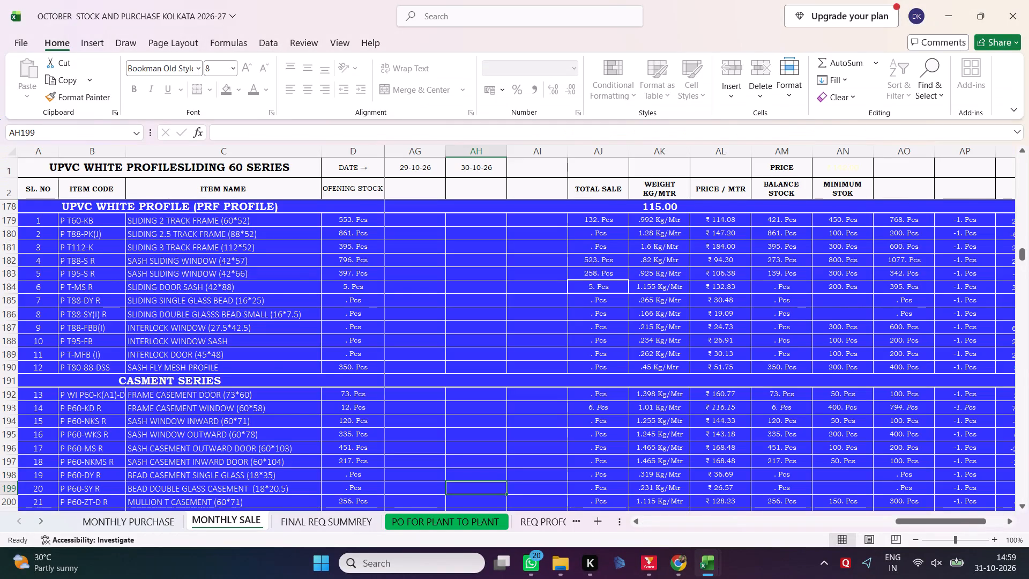
key(Up)
key(Up)
key(Up)
key(Up)
key(Up)
key(Up)
key(Up)
key(Up)
key(Up)
key(Up)
key(Up)
key(Up)
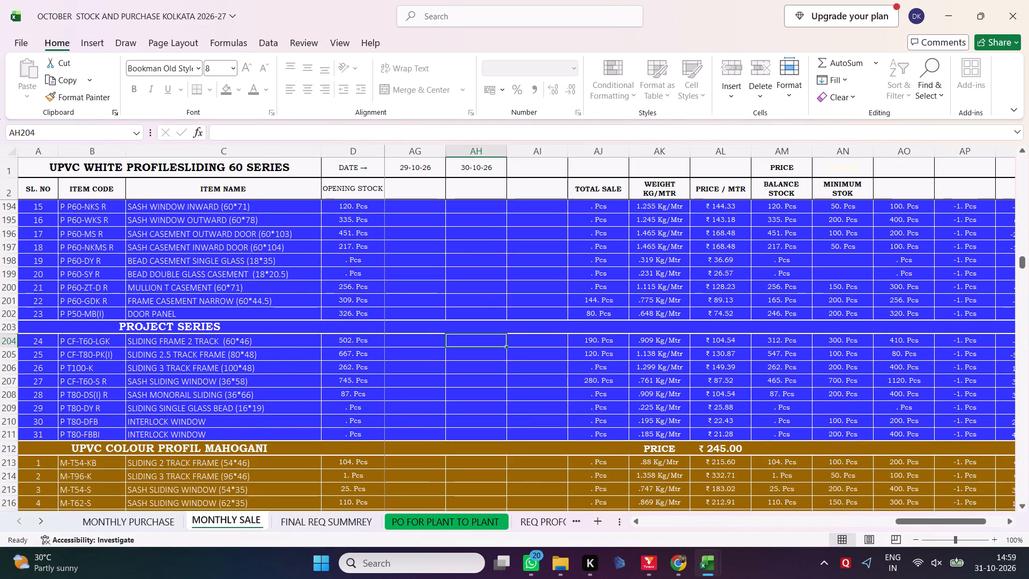
key(alt+Tab)
key(alt+Tab)
text(24)
key(Return)
Enter 64 as the 30-10-26 sale for the PRF project series P CF-T60-S sash sliding window (36*58), following the godown summary.
key(alt+Tab)
key(Down)
key(alt+Tab)
key(Down)
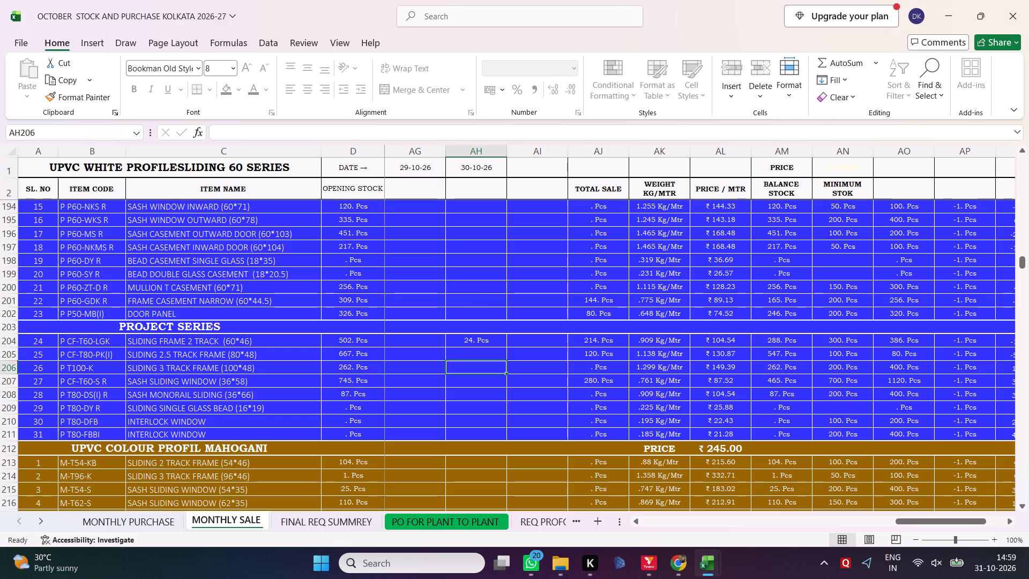
key(Down)
key(alt+Tab)
key(alt+Tab)
text(64)
key(Return)
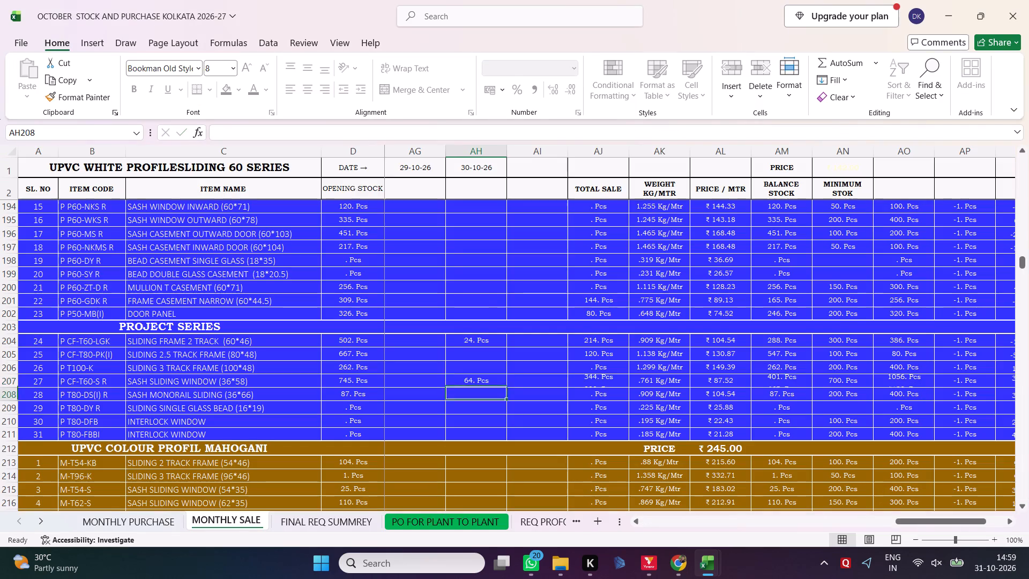
Enter 20 as the 30-10-26 sale for the PRF project series P T100-K sliding 3 track frame (100*48), following the godown summary.
key(alt+Tab)
key(Down)
key(alt+Tab)
key(Up)
key(Up)
key(alt+Tab)
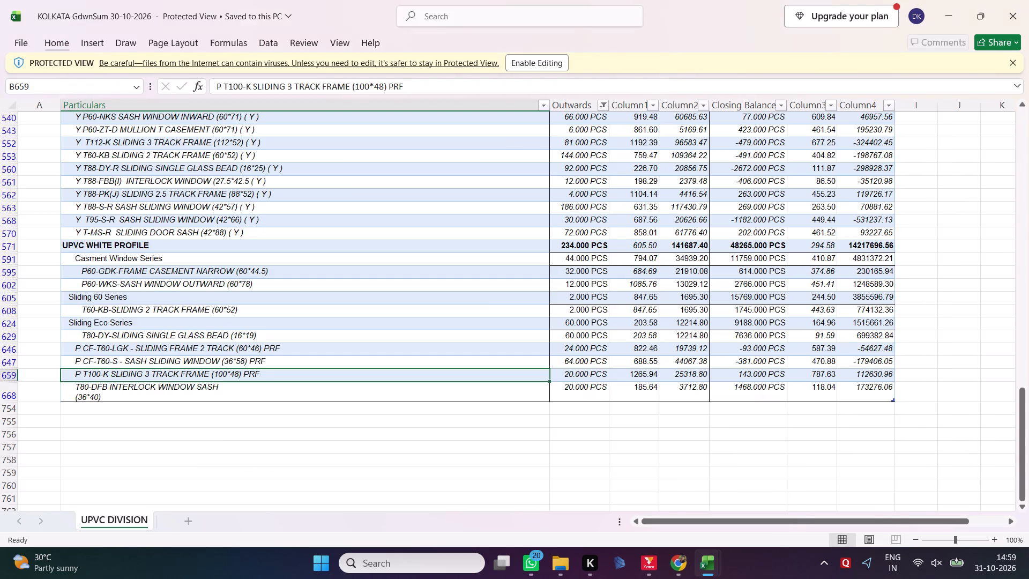
key(alt+Tab)
text(20)
key(Return)
Enter 20 as the 30-10-26 sale for the T80-DFB interlock window in the white profile's Project Series, following the godown summary.
key(alt+Tab)
key(Down)
key(alt+Tab)
key(Up)
key(Up)
key(Up)
key(Up)
key(Up)
key(Up)
key(Up)
key(Up)
key(Up)
key(Up)
key(Up)
key(Up)
key(Up)
key(Up)
key(Up)
key(Up)
key(Up)
key(Up)
key(Up)
key(Up)
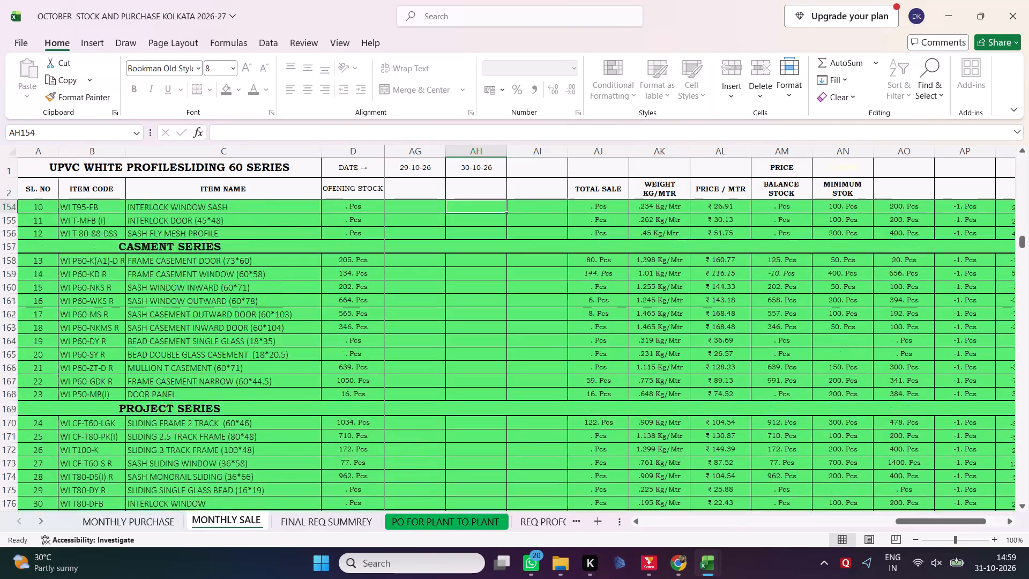
key(alt+Tab)
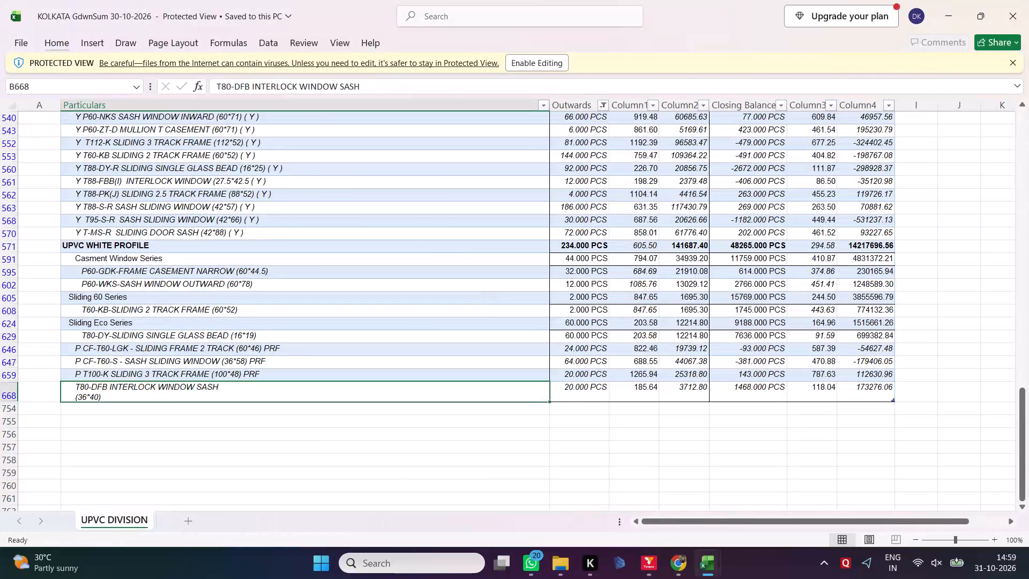
key(alt+Tab)
key(Up)
key(Up)
key(Up)
key(Up)
key(Up)
key(Up)
key(Up)
key(Up)
key(Up)
key(Up)
key(Up)
key(Up)
key(Up)
key(Up)
key(Up)
key(Up)
key(Up)
key(Up)
key(Up)
key(Up)
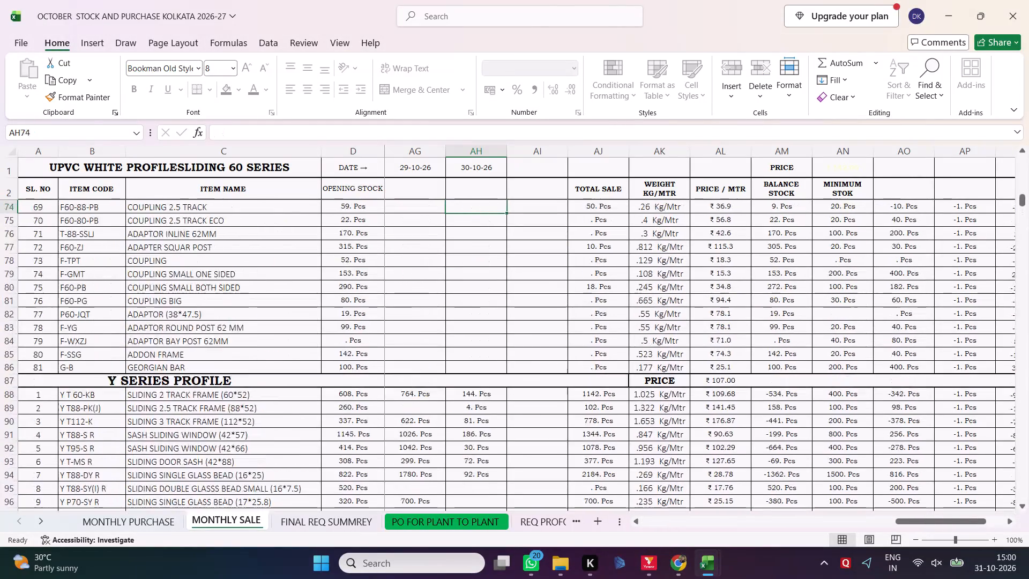
key(Up)
key(Up)
key(Up)
key(Up)
key(Up)
key(Up)
key(Up)
key(Up)
key(Up)
key(Up)
key(Up)
key(Up)
key(Up)
key(Up)
key(Up)
key(Up)
key(Up)
key(Up)
key(Up)
key(Up)
key(Down)
key(Down)
key(Down)
key(Down)
key(Down)
key(Down)
key(Down)
key(Down)
key(Down)
key(Down)
key(Down)
key(Down)
key(Down)
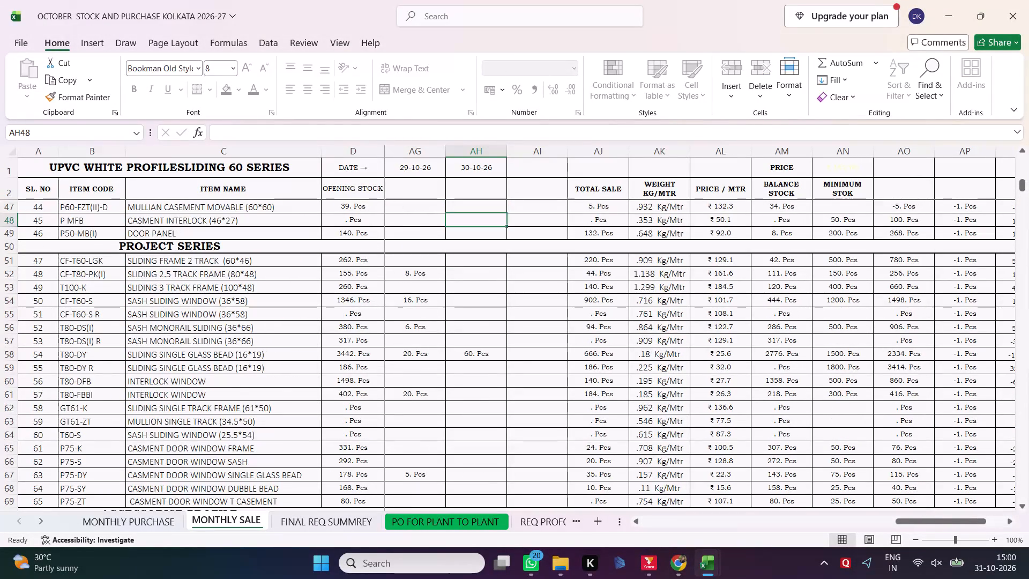
key(alt+Tab)
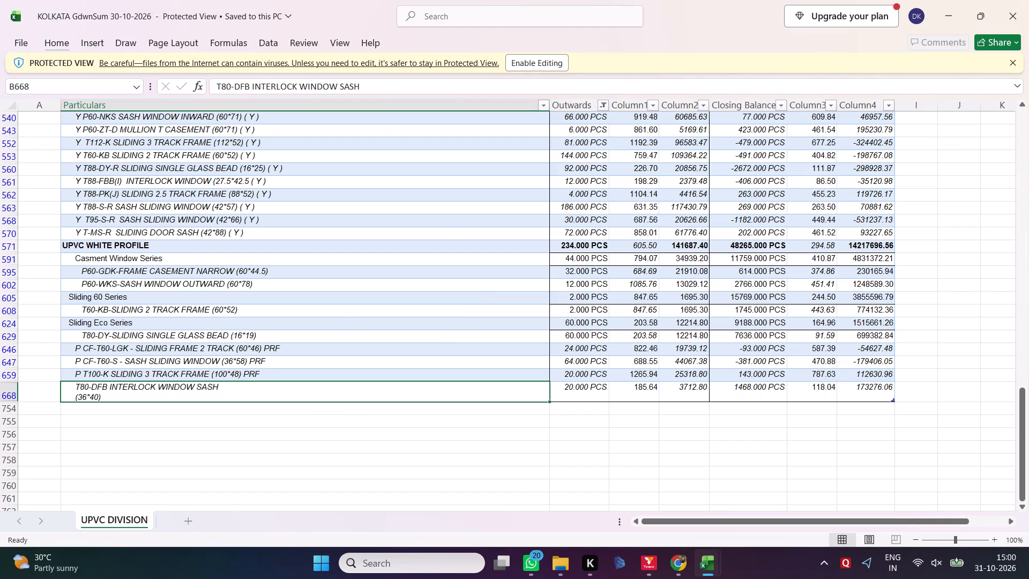
key(alt+Tab)
text(20)
key(Return)
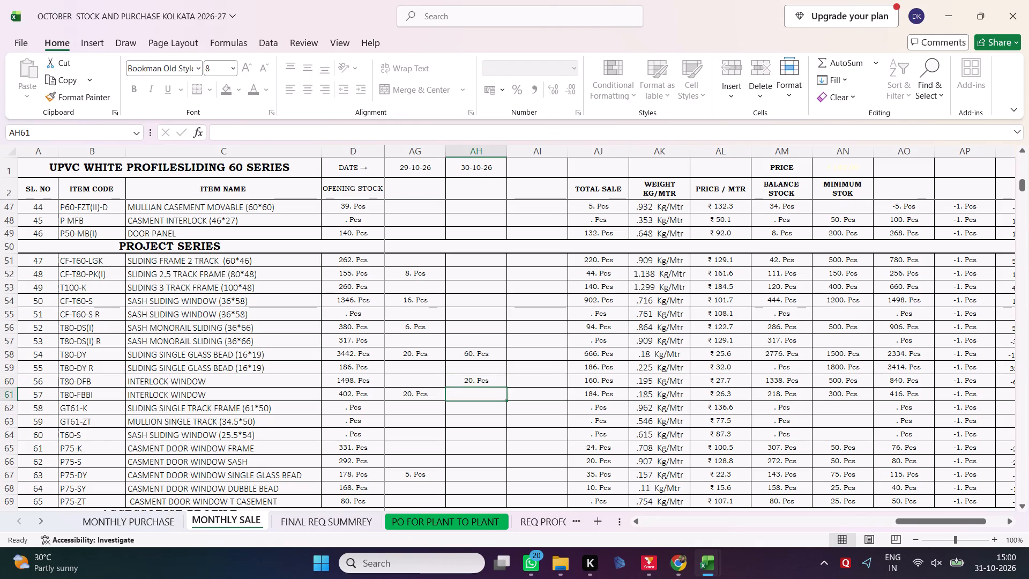
Save the October Kolkata stock and purchase workbook.
key(ctrl+s)
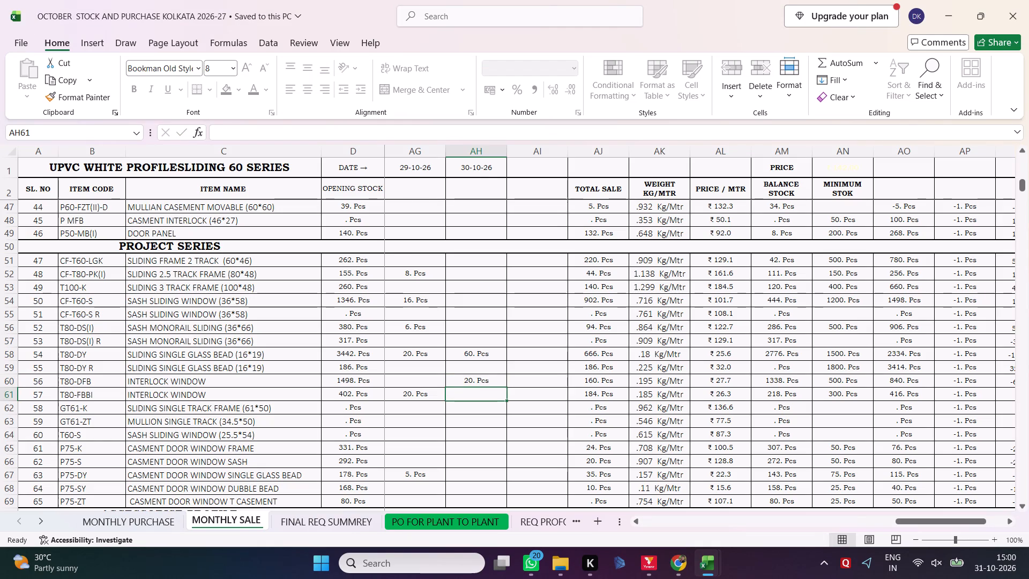
Close the KOLKATA GdwnSum 30-10-2026 workbook.
key(alt+Tab)
click(1028, 0)
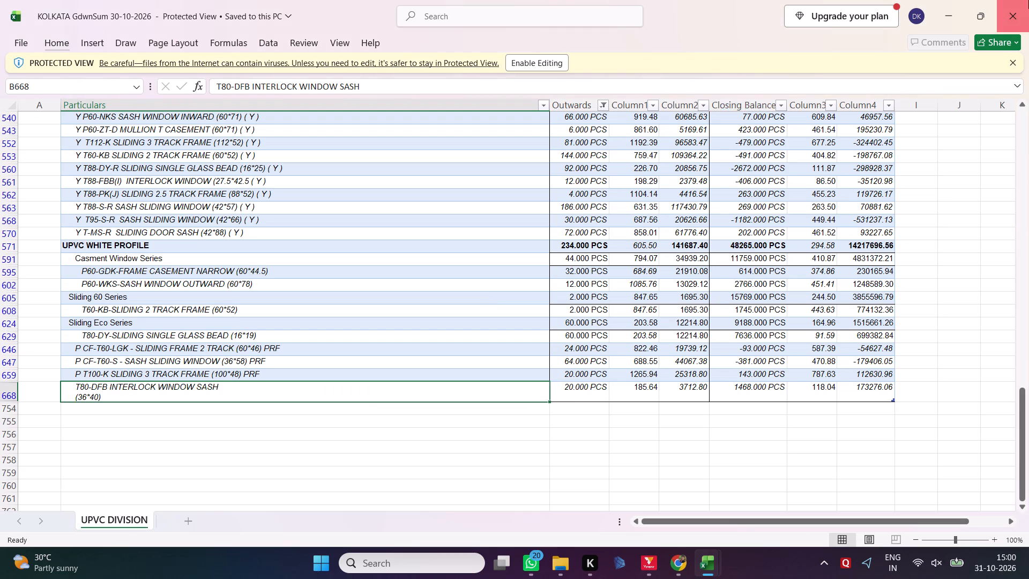
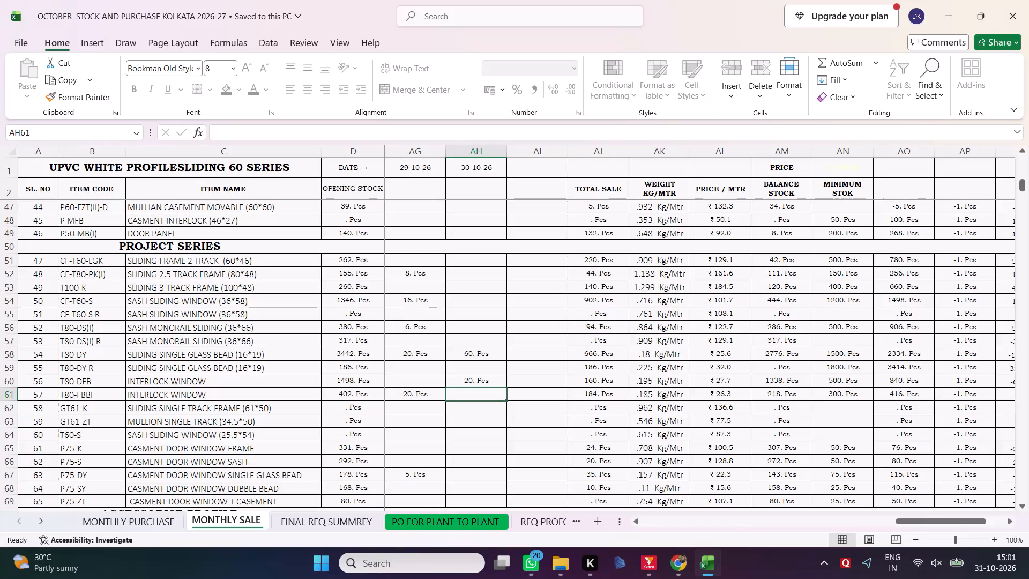
In the MONTHLY PURCHASE sheet, select the first empty bill-number header cell after the last CONVART column.
click(148, 526)
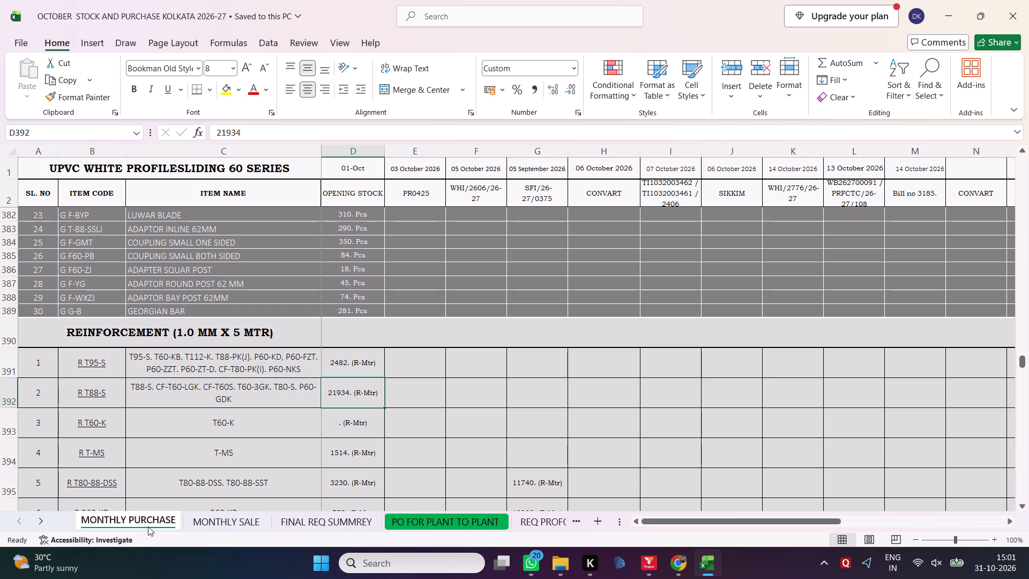
scroll(433, 336, left, 5)
scroll(433, 336, right, 1)
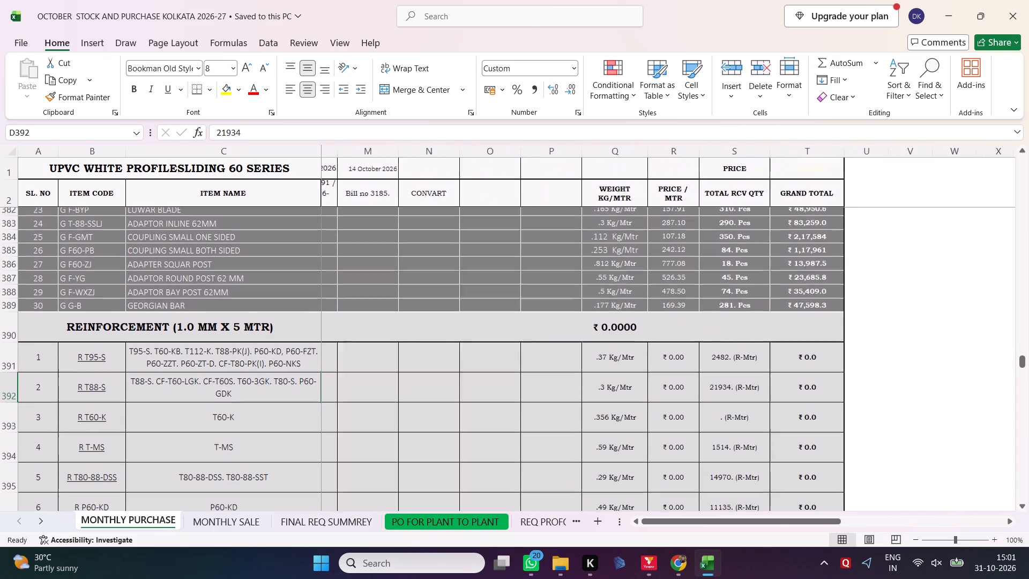
scroll(433, 336, right, 2)
scroll(433, 336, up, 2)
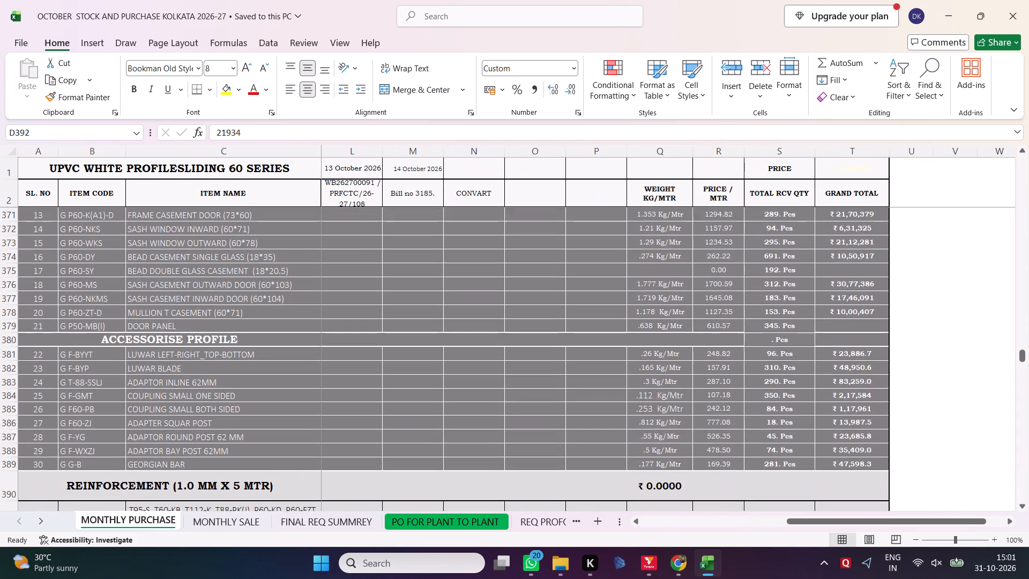
scroll(433, 336, up, 2)
click(529, 194)
Switch to File Explorer and open the OCTOBER CONTAINER folder.
key(alt+Tab)
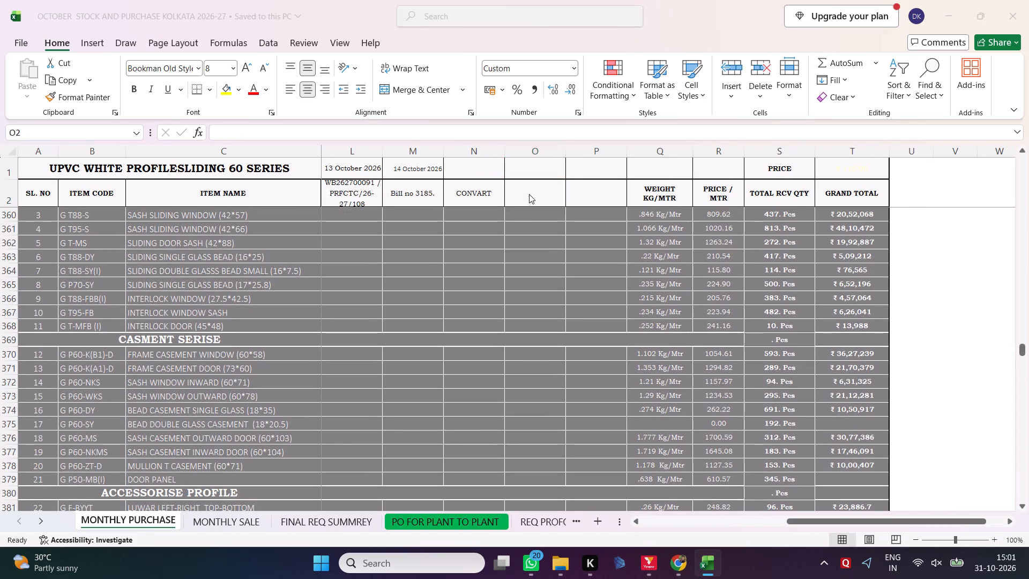
key(alt+Tab)
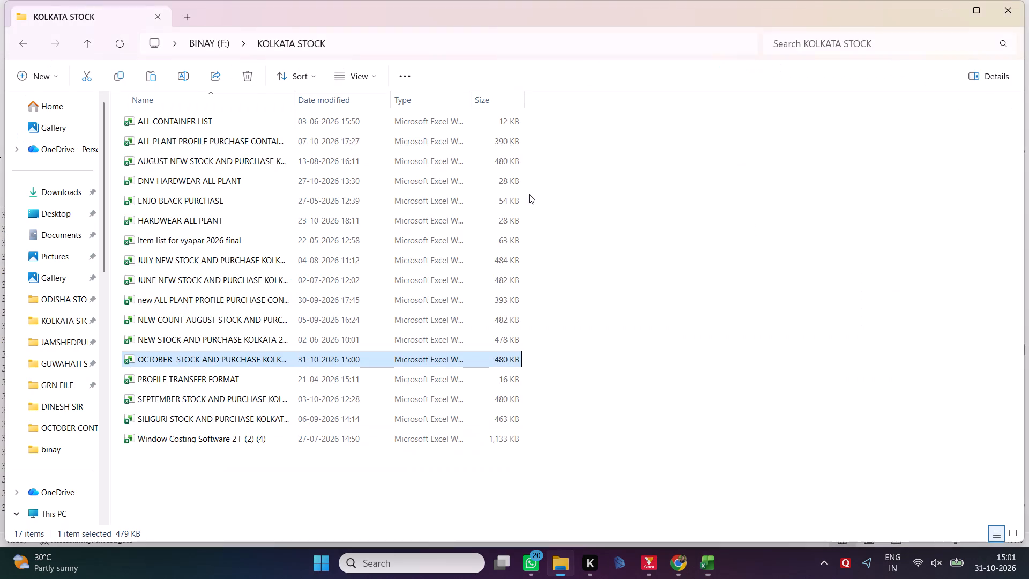
click(73, 429)
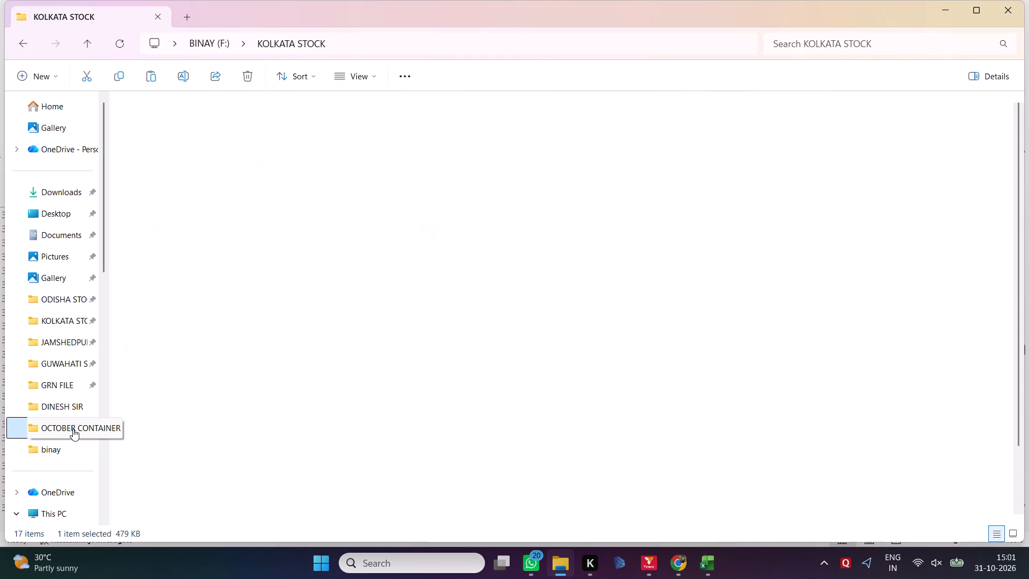
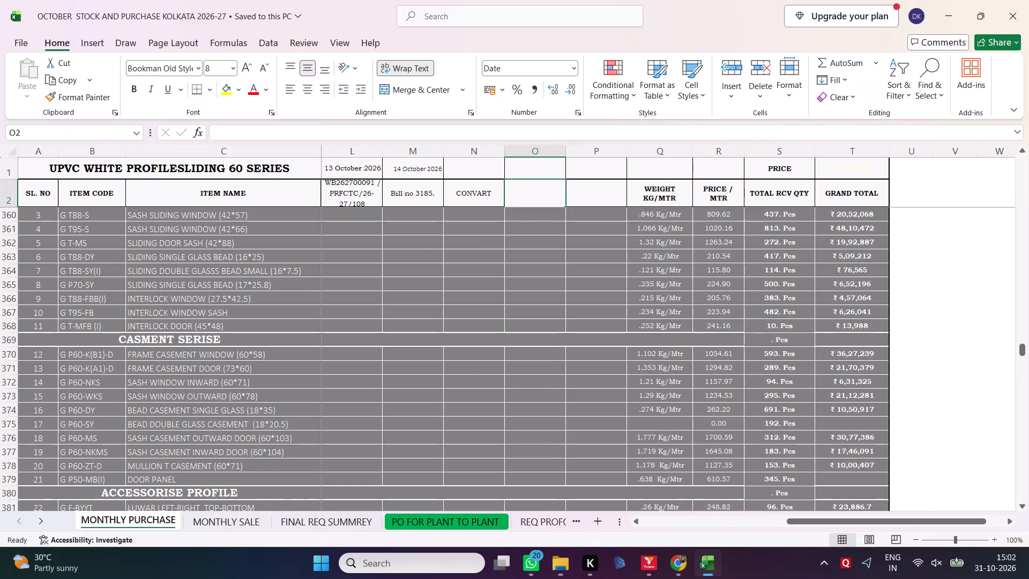
Open the proforma invoice PDF PI YD-26ZC301141 - 8.20 from the OCTOBER CONTAINER folder.
key(alt+Tab)
double_click(190, 321)
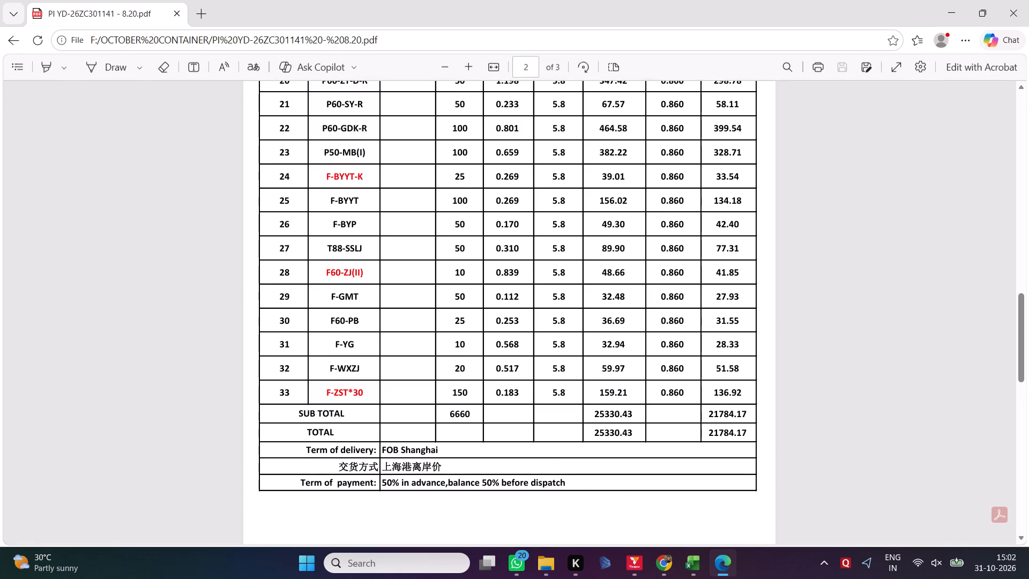
Copy invoice number YD-26ZC301141 from the PDF into the empty bill-number header O2 of the MONTHLY PURCHASE sheet in Excel.
scroll(451, 337, up, 10)
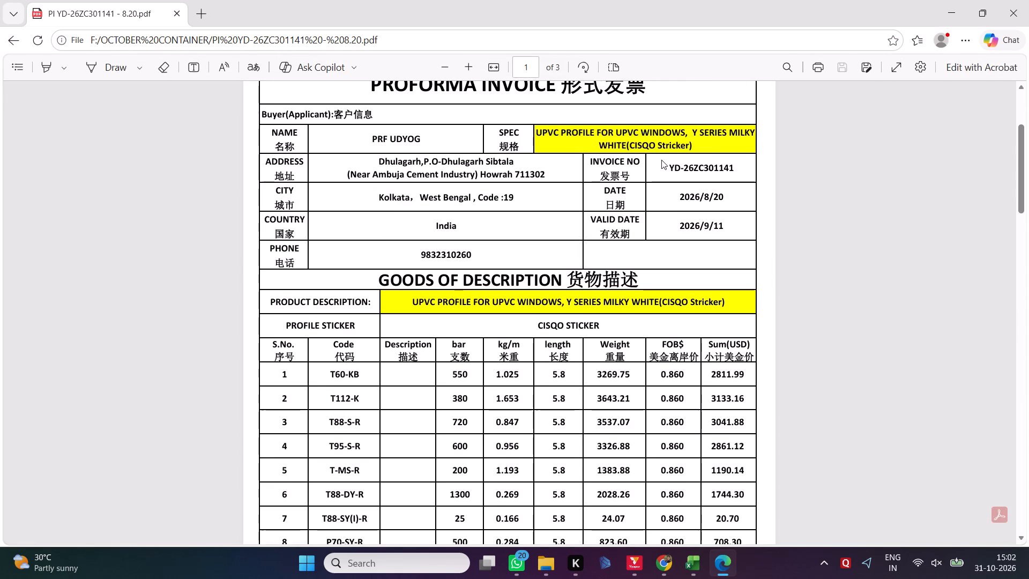
drag(669, 174, 701, 174)
drag(701, 174, 734, 171)
key(ctrl+c)
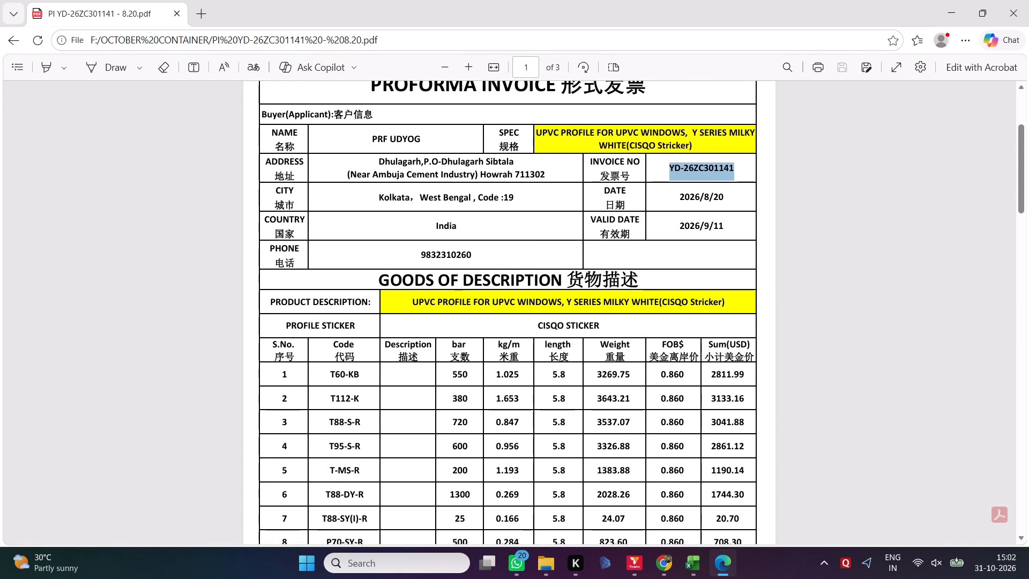
key(alt+Tab)
key(alt+Tab)
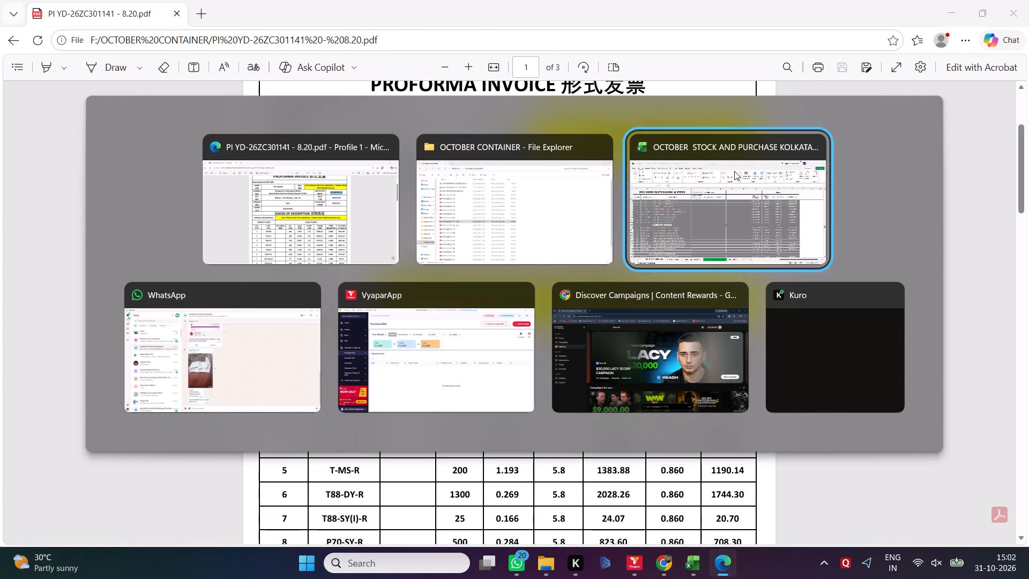
click(527, 201)
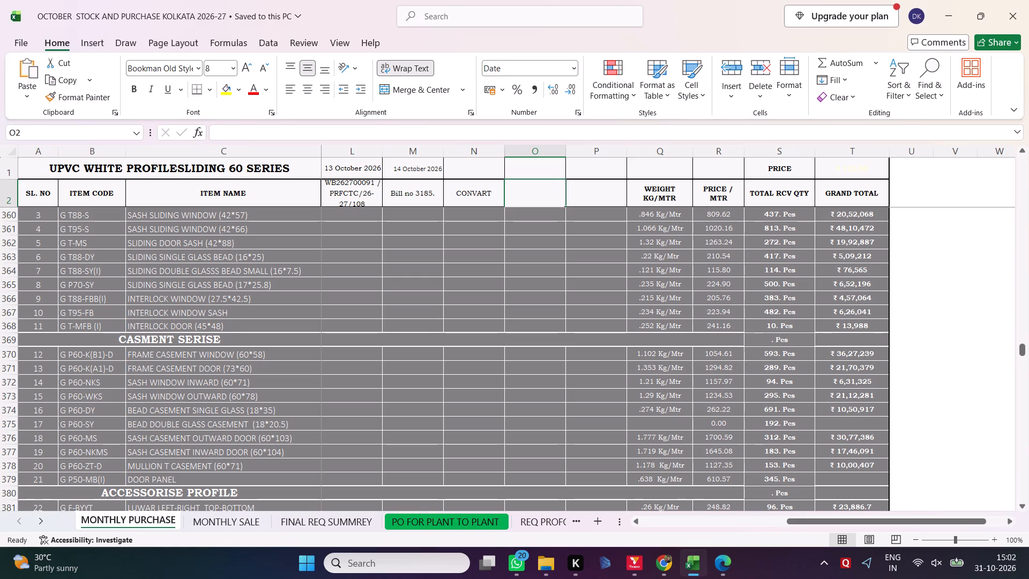
click(363, 138)
key(ctrl+v)
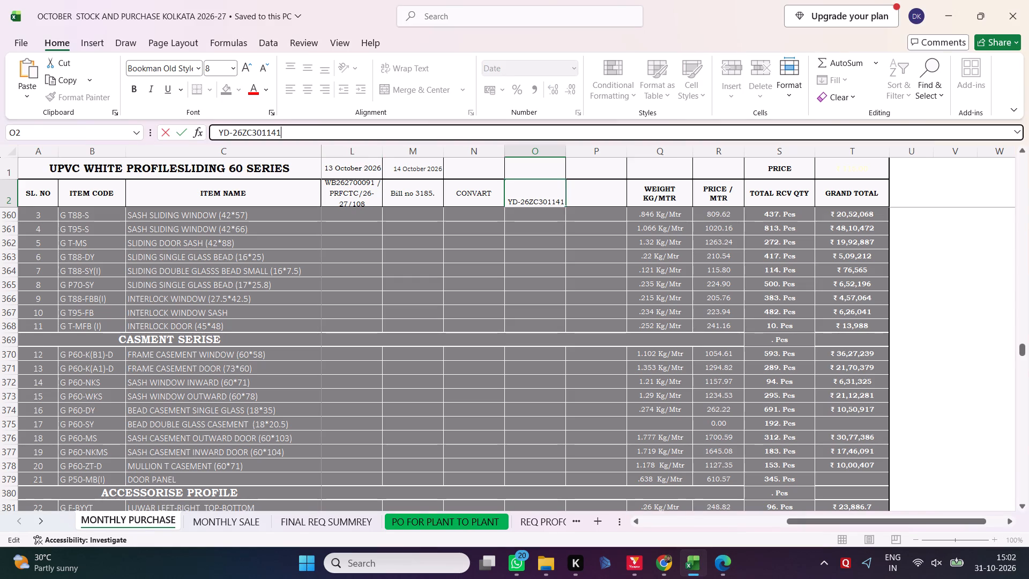
key(Return)
Enter the date 29-10 in the header cell above bill number YD-26ZC301141.
key(Up)
key(Up)
key(alt+Tab)
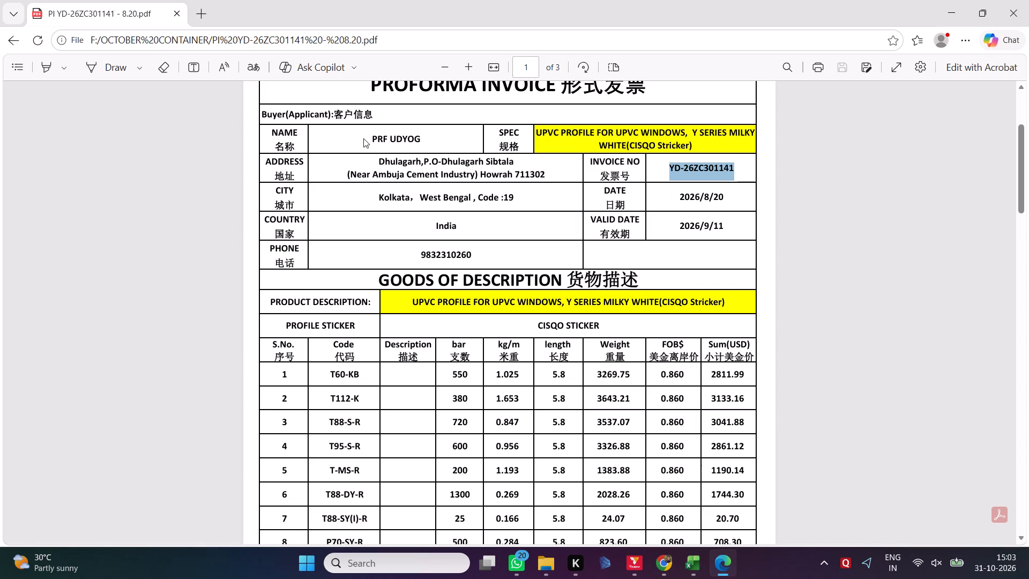
key(alt+Tab)
text(29-10)
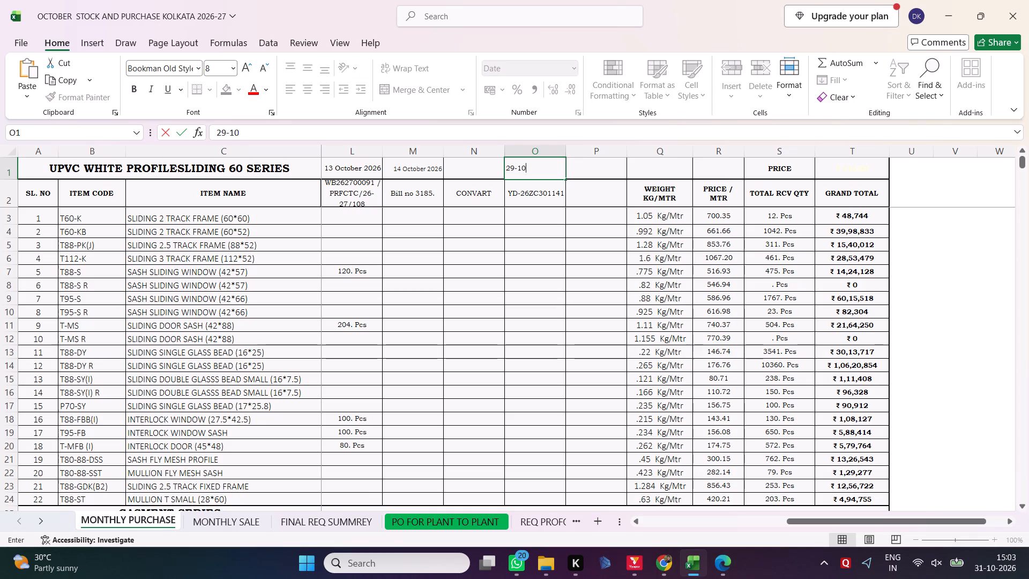
key(Return)
In the Y SERIES PROFILE section, enter the invoice quantity 550 for Y T 60-KB in the YD-26ZC301141 column.
key(alt+Tab)
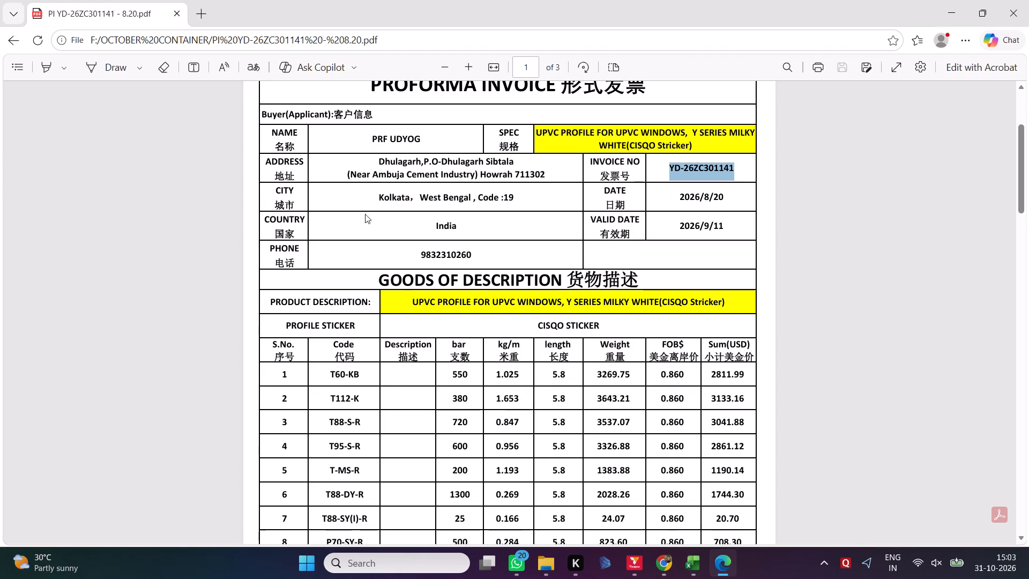
scroll(366, 333, down, 3)
key(alt+Tab)
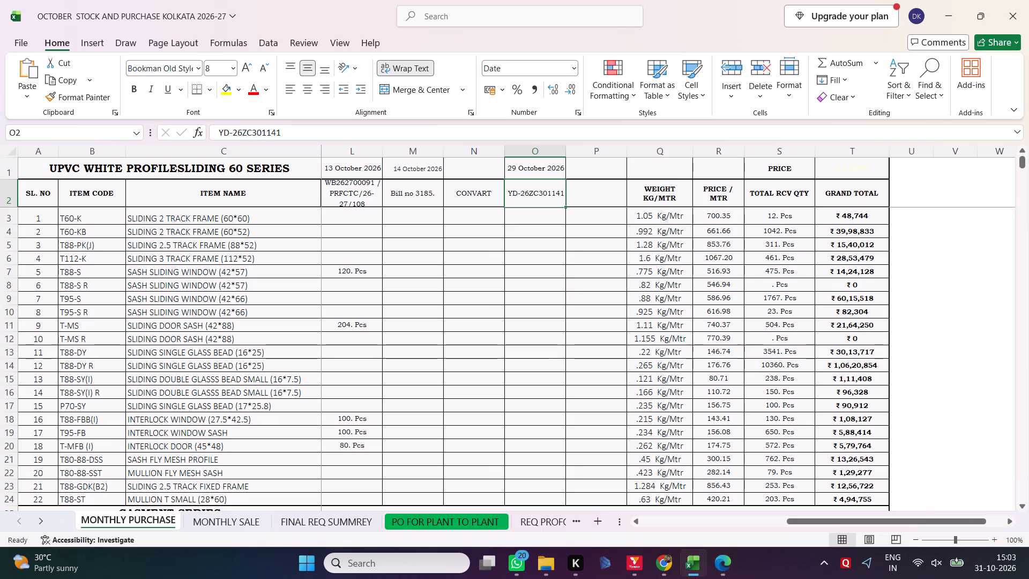
scroll(532, 359, left, 1)
scroll(532, 359, down, 6)
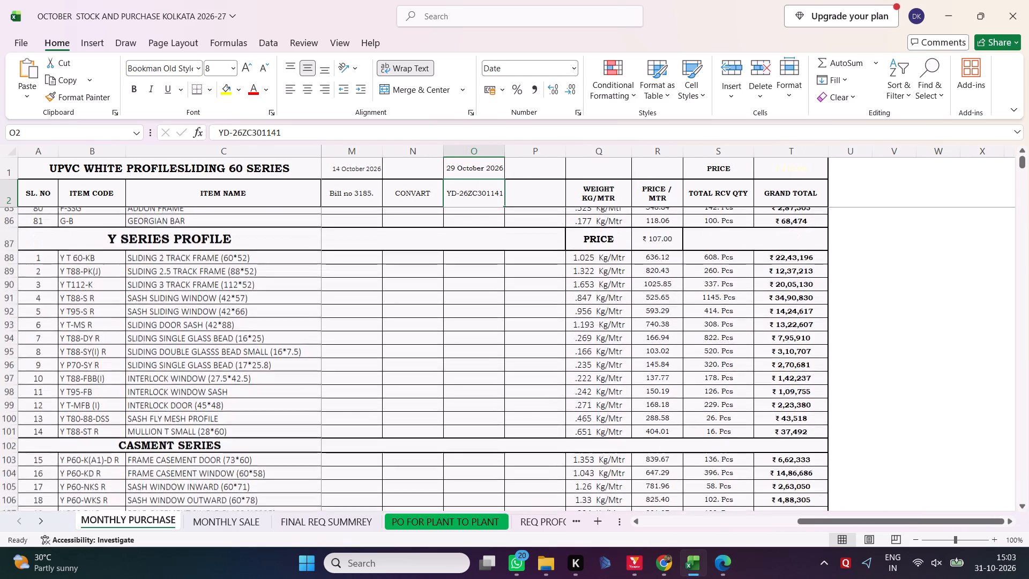
scroll(532, 359, down, 1)
click(481, 267)
key(alt+Tab)
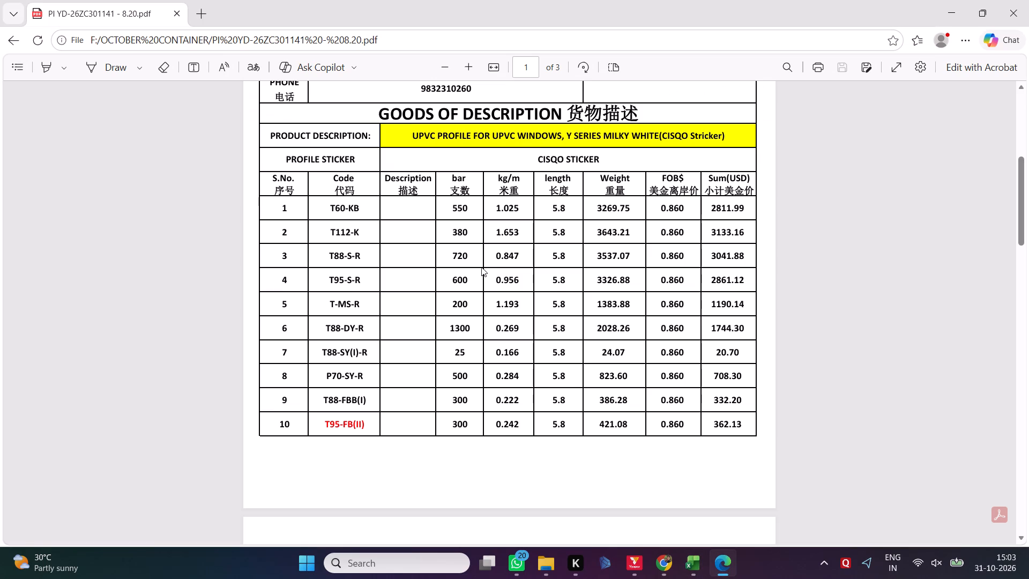
key(alt+Tab)
text(550)
key(Return)
Enter the invoice quantity 380 for Y T112-K in the YD-26ZC301141 column, leaving Y T88-PK(J) blank.
key(alt+Tab)
key(Down)
key(alt+Tab)
key(Down)
key(Down)
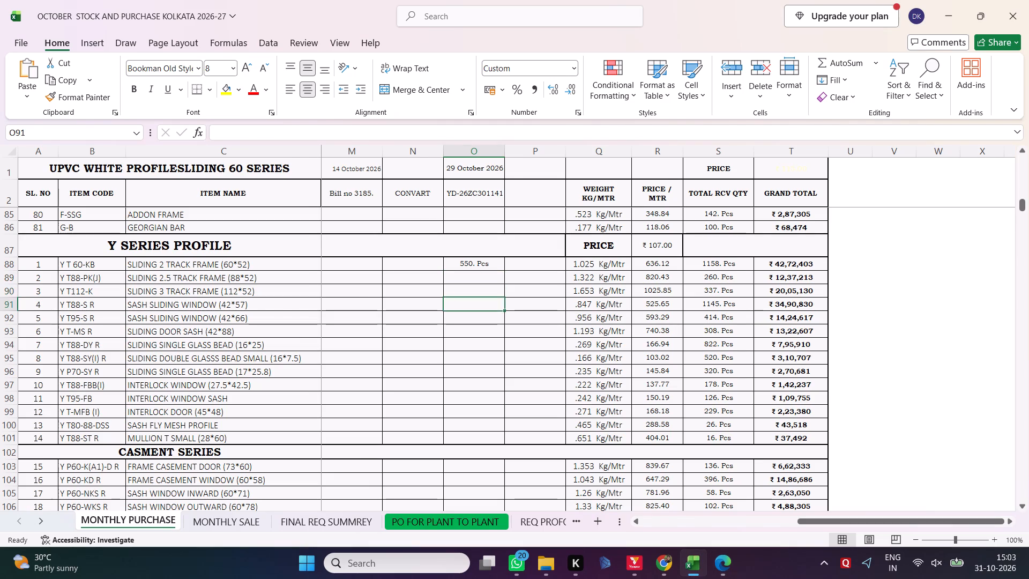
key(alt+Tab)
key(alt+Tab)
key(alt+Tab)
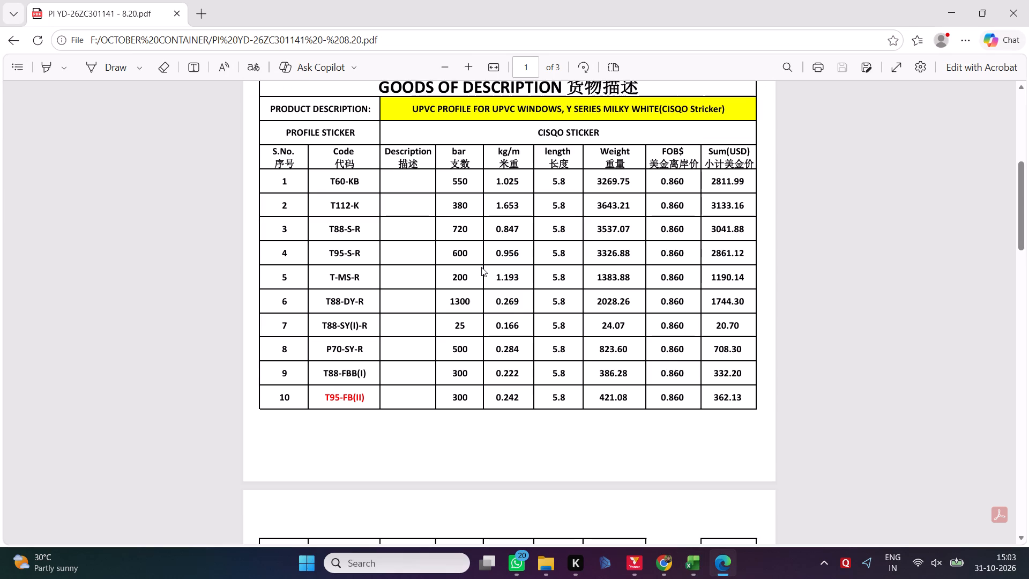
key(alt+Tab)
key(Up)
text(380)
key(Return)
Enter the invoice quantities 720 for Y T88-S R and 600 for Y T95-S R in the YD-26ZC301141 column.
key(alt+Tab)
key(alt+Tab)
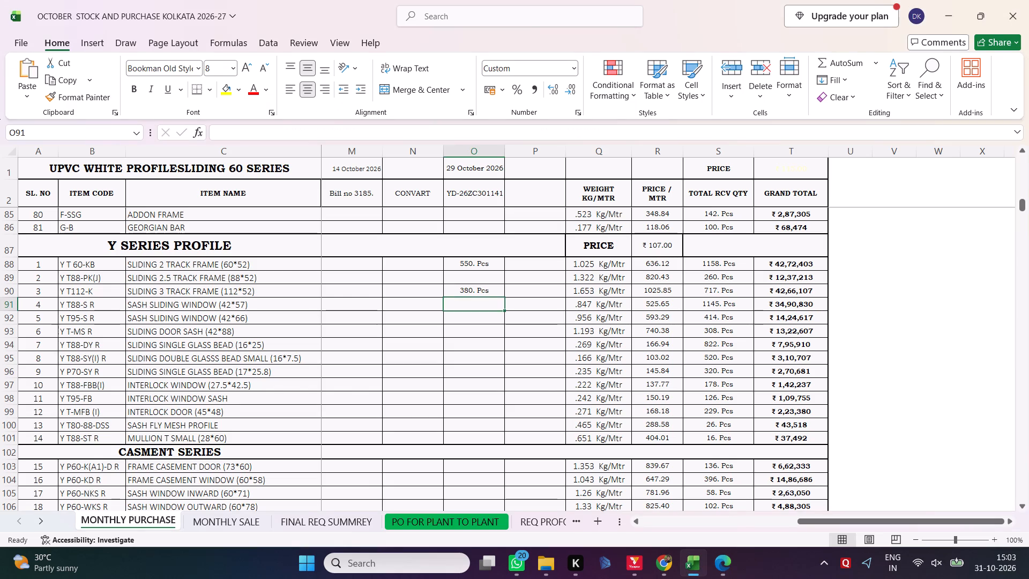
key(Down)
key(Up)
text(720)
key(Return)
key(alt+Tab)
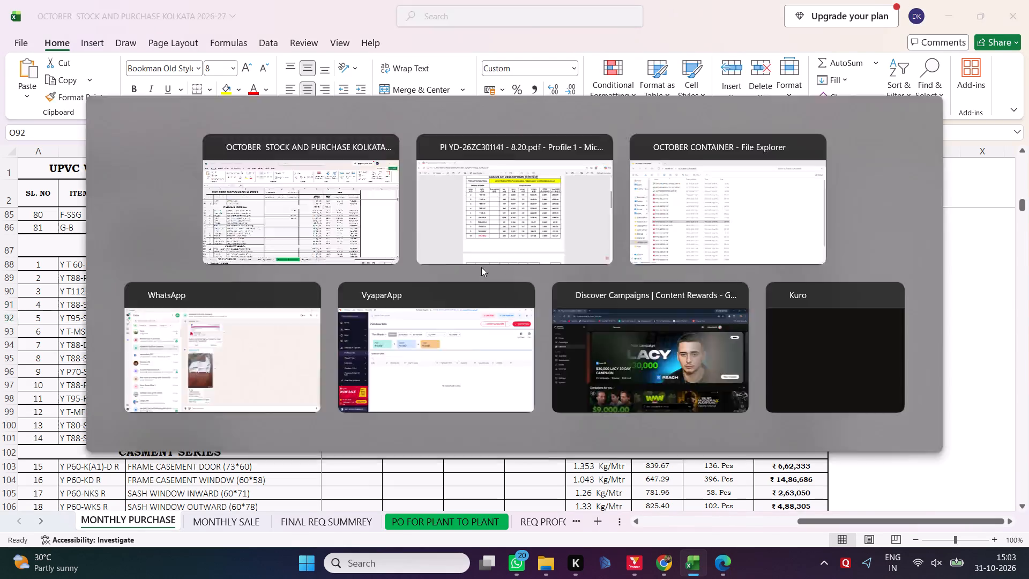
key(alt+Tab)
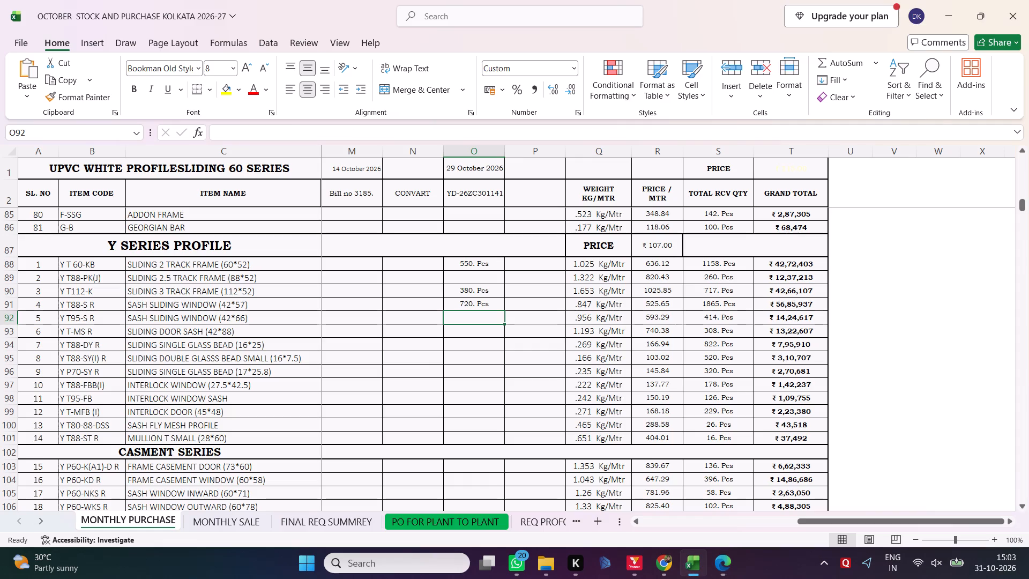
key(alt+Tab)
key(alt+Tab)
text(600)
key(Return)
Enter the invoice quantities 200 for Y T-MS R and 1300 for Y T88-DY R in the YD-26ZC301141 column.
key(alt+Tab)
key(alt+Tab)
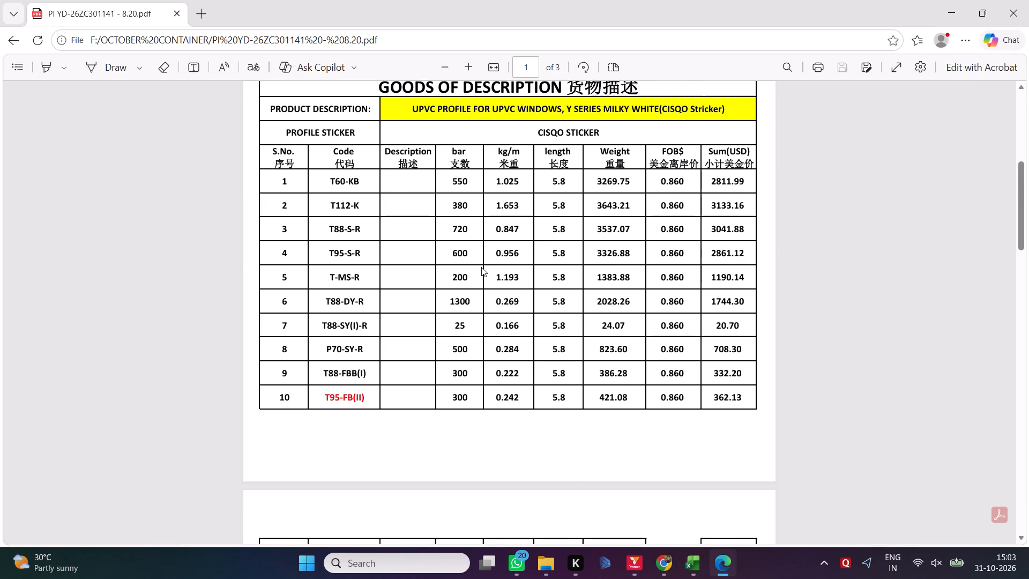
key(alt+Tab)
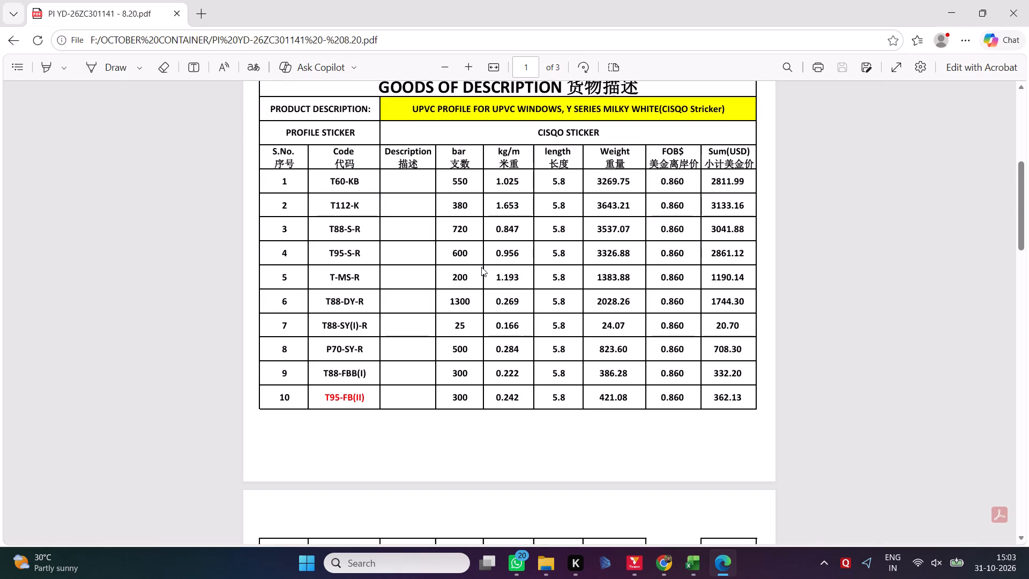
key(alt+Tab)
text(200)
key(Return)
key(alt+Tab)
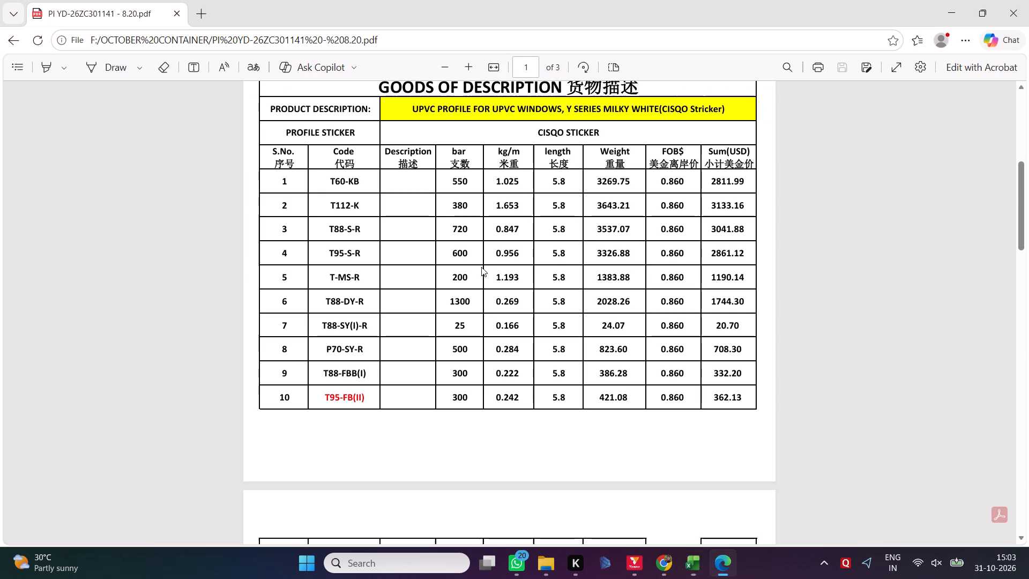
key(alt+Tab)
text(1300)
key(Return)
Enter the invoice quantities 25 for Y T88-SY(I) R and 500 for Y P70-SY R in the YD-26ZC301141 column.
key(alt+Tab)
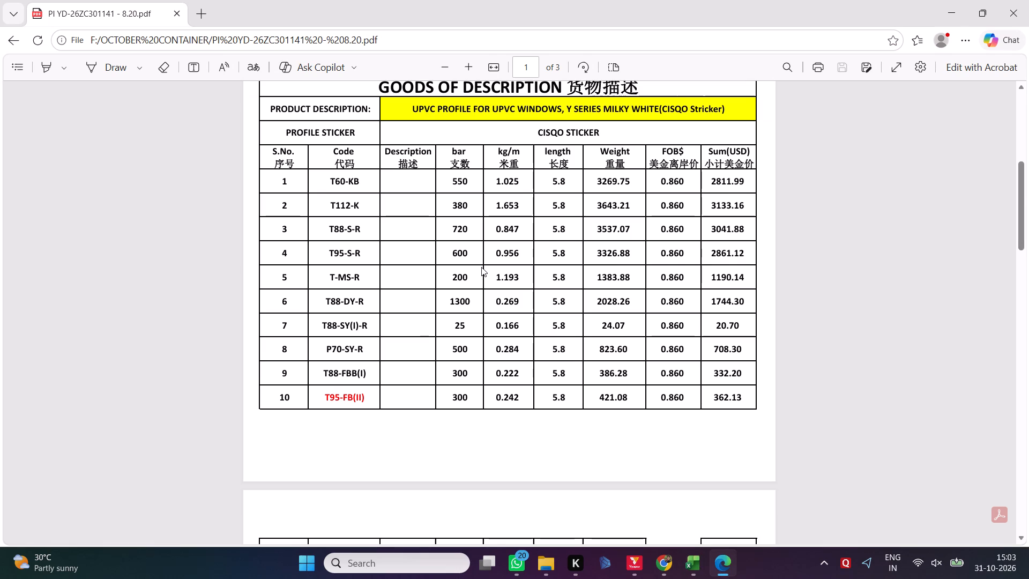
key(alt+Tab)
key(alt+Tab)
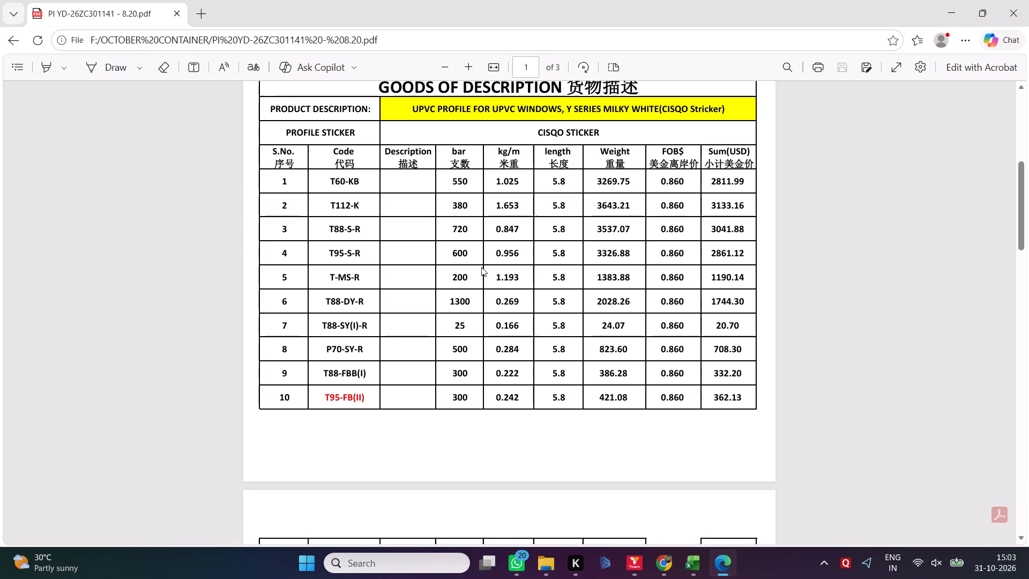
key(alt+Tab)
text(25)
key(Return)
key(alt+Tab)
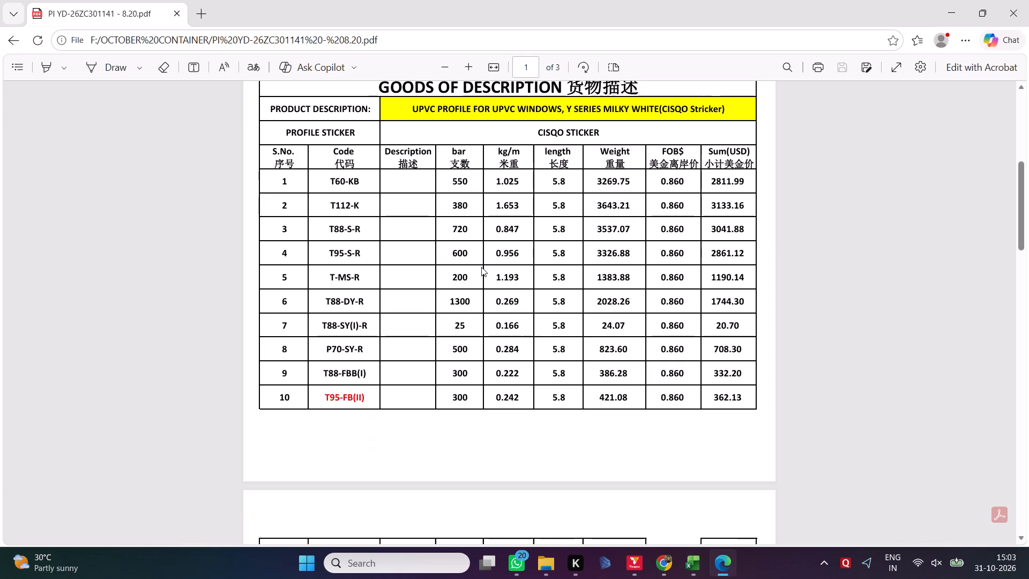
key(alt+Tab)
key(alt+Tab)
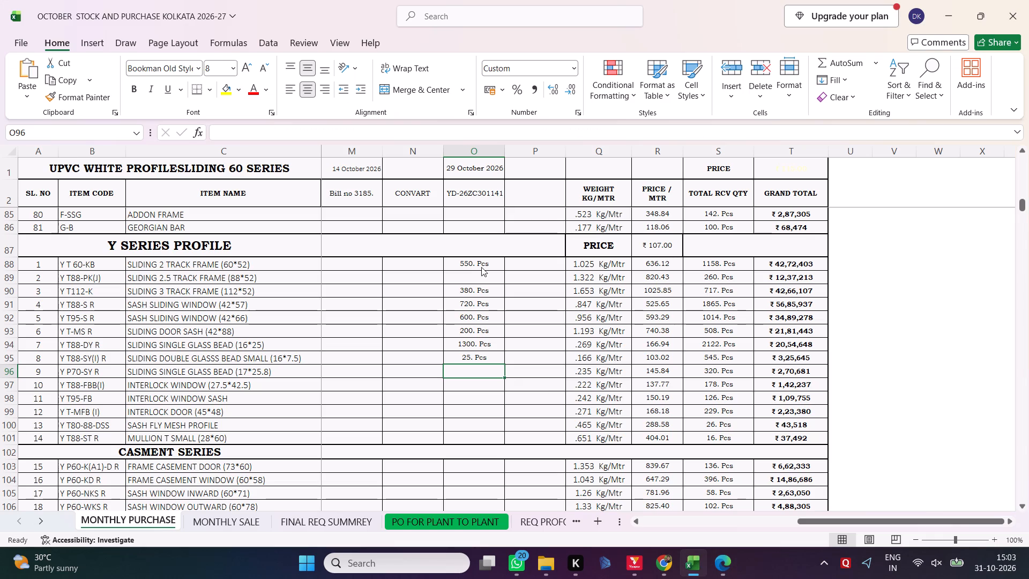
key(alt+Tab)
text(500)
key(Return)
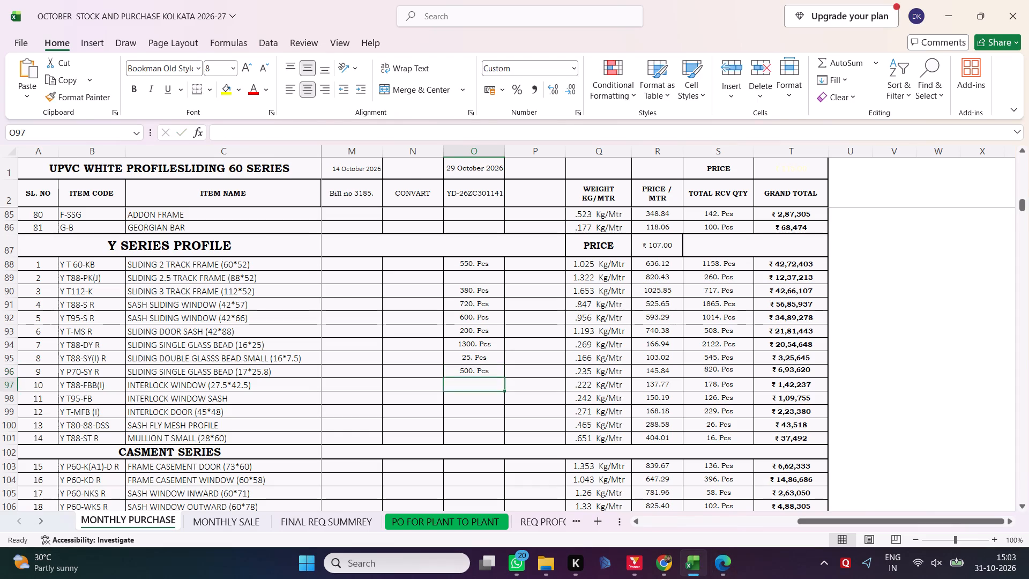
Enter the invoice quantity 300 for both interlock windows, Y T88-FBB(I) and Y T95-FB, in the YD-26ZC301141 column.
key(alt+Tab)
key(alt+Tab)
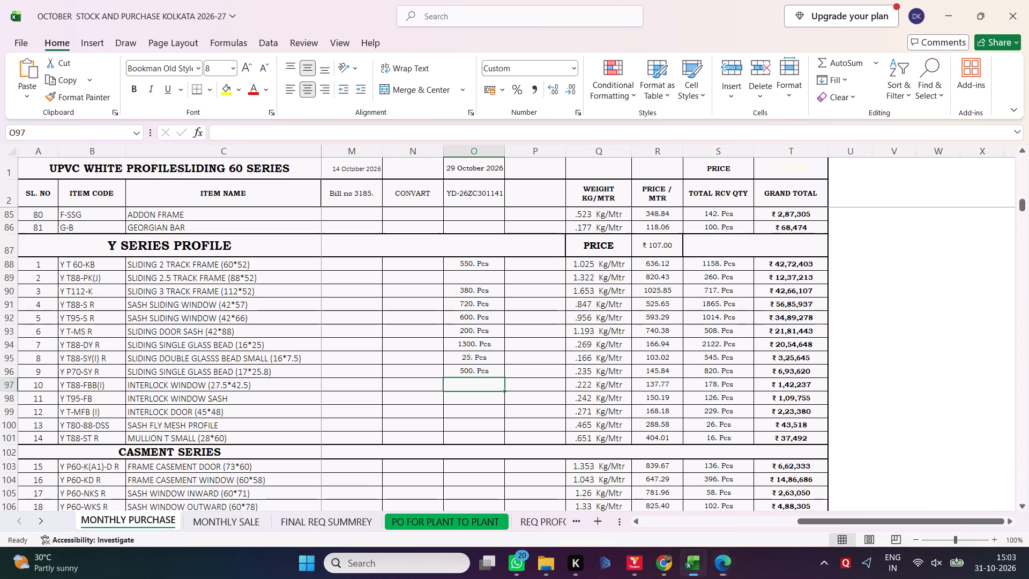
key(alt+Tab)
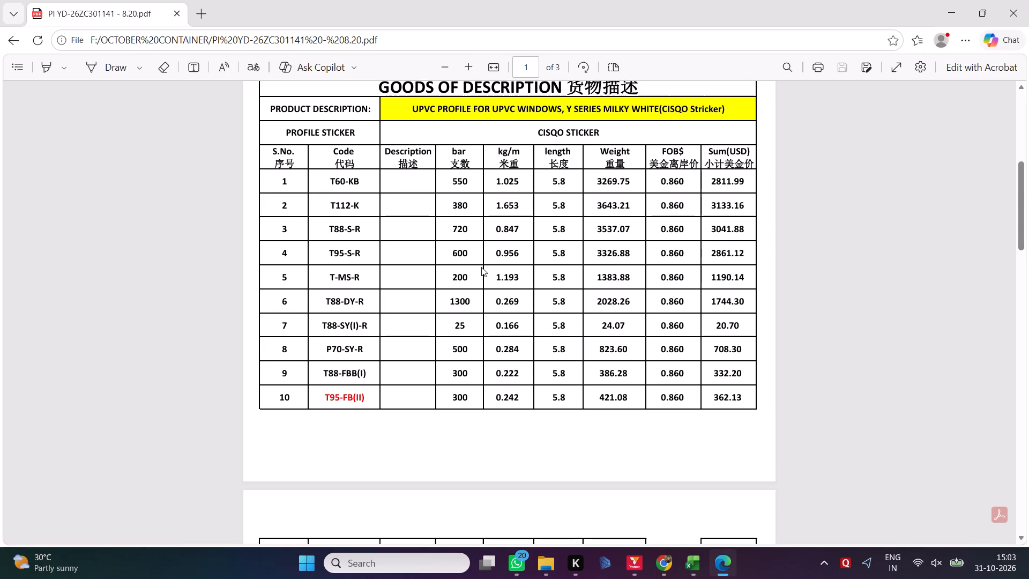
key(alt+Tab)
text(300)
key(Return)
key(alt+Tab)
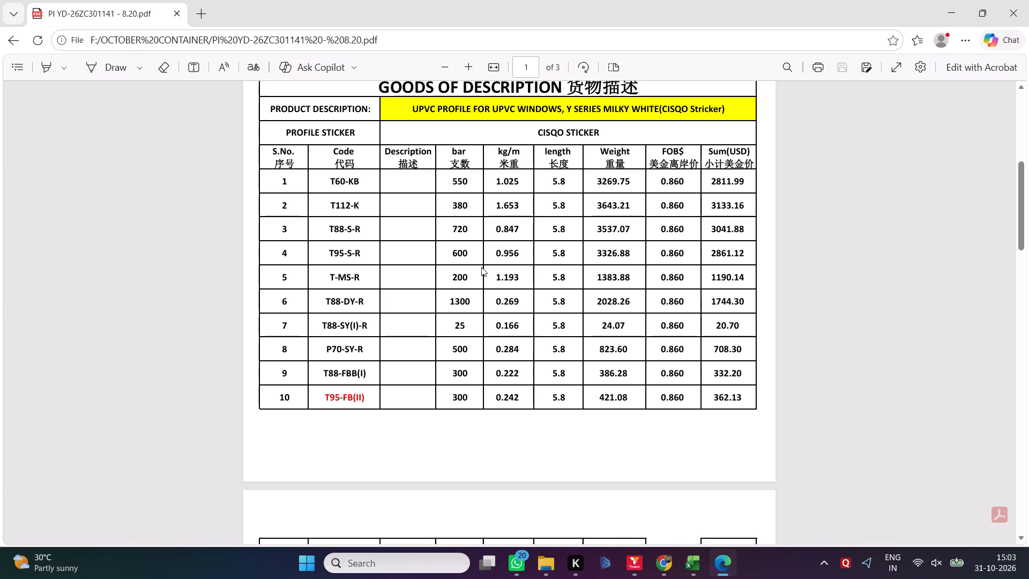
key(alt+Tab)
key(alt+Tab)
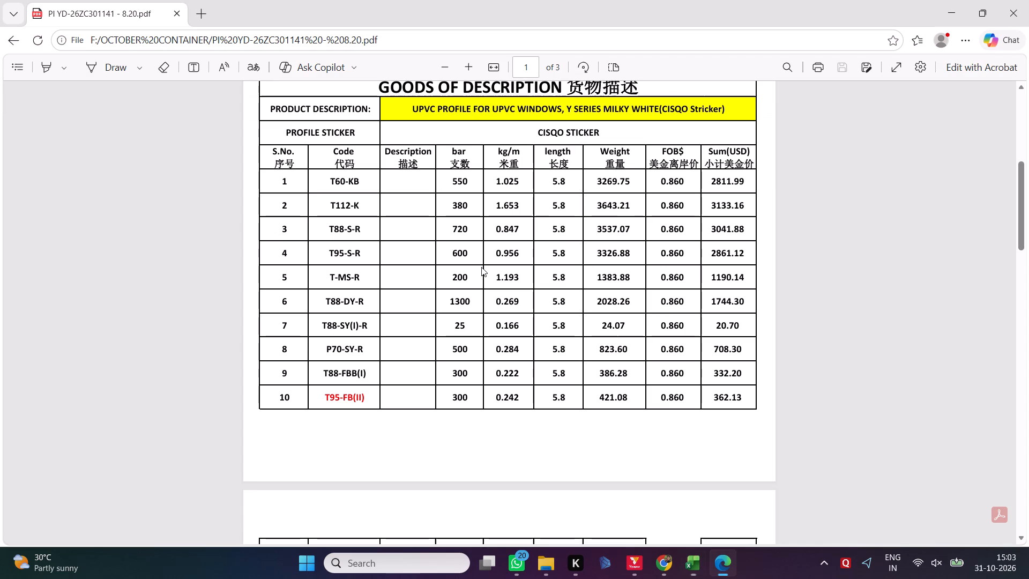
key(alt+Tab)
text(300)
key(Return)
Enter the invoice quantity 75 from the PDF's second page for Y T-MFB (I), the interlock door.
key(alt+Tab)
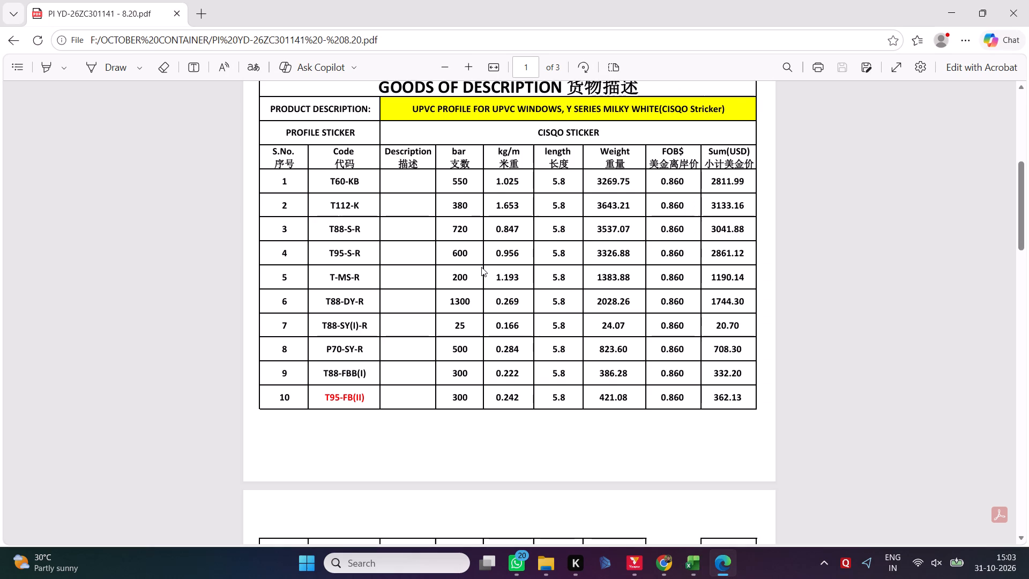
scroll(481, 267, down, 6)
key(alt+Tab)
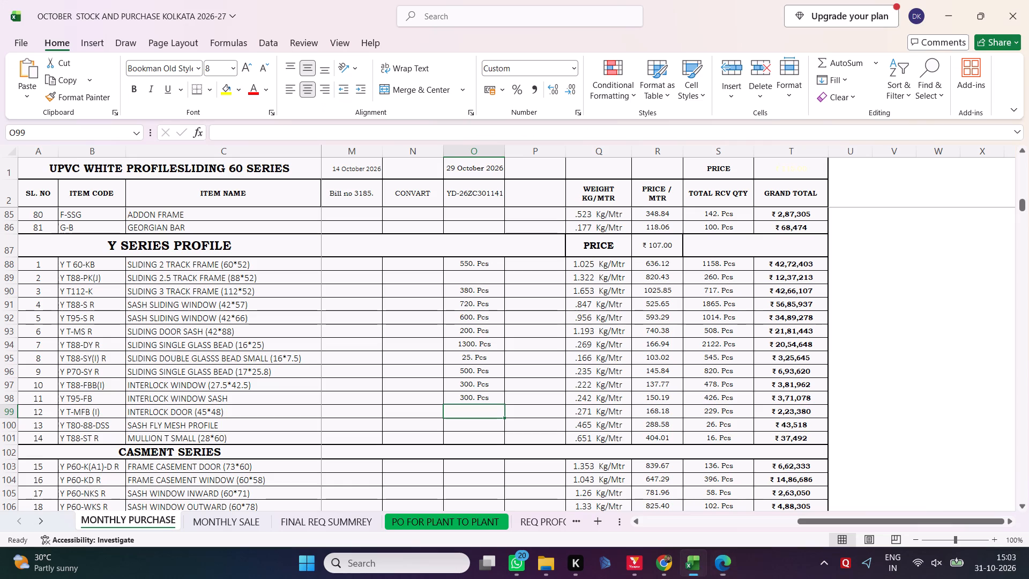
text(75)
key(Return)
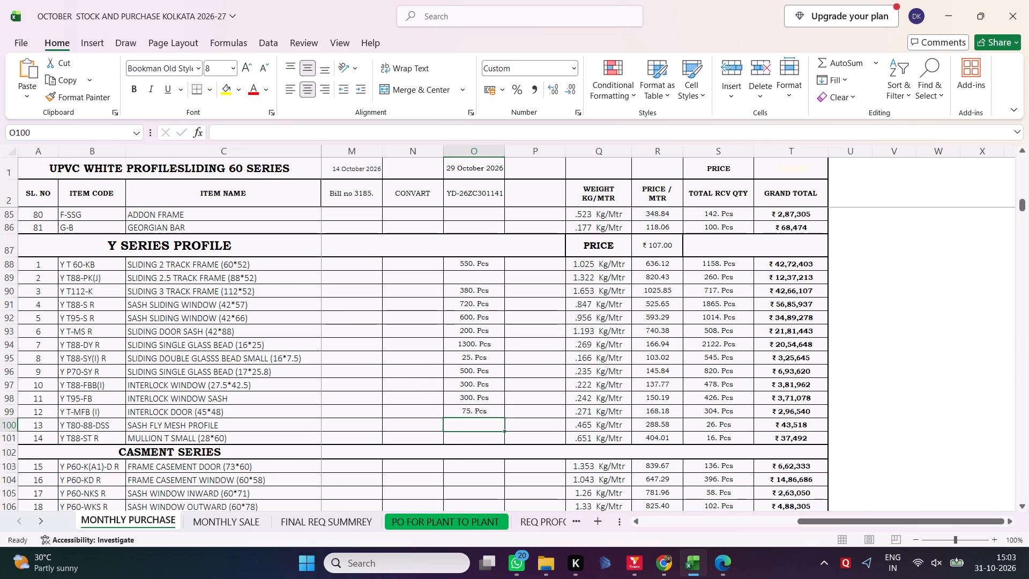
Enter the invoice quantity 50 for Y T88-ST R, the small mullion, in the YD-26ZC301141 column.
key(alt+Tab)
key(alt+Tab)
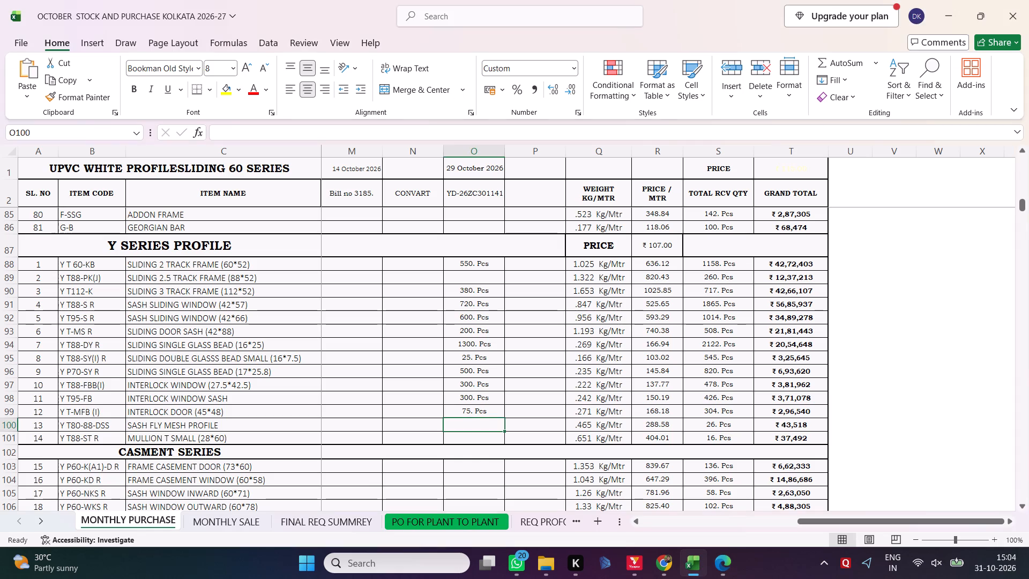
key(Down)
key(alt+Tab)
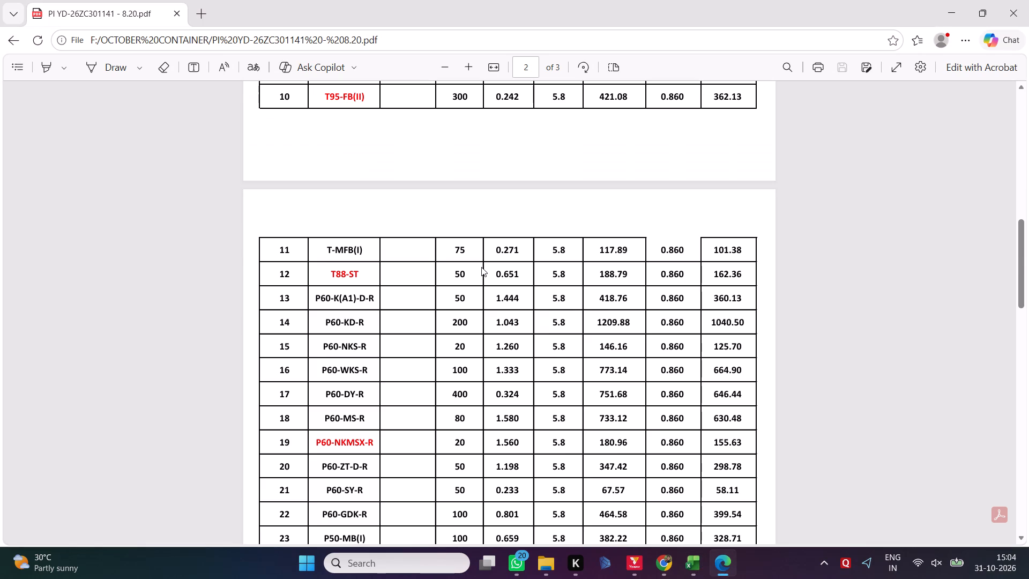
key(alt+Tab)
text(50)
key(Return)
Enter the invoice quantities 50 for Y P60-K(A1)-D R and 200 for Y P60-KD R, the casement frames, in the YD-26ZC301141 column.
key(alt+Tab)
key(alt+Tab)
key(Down)
key(Down)
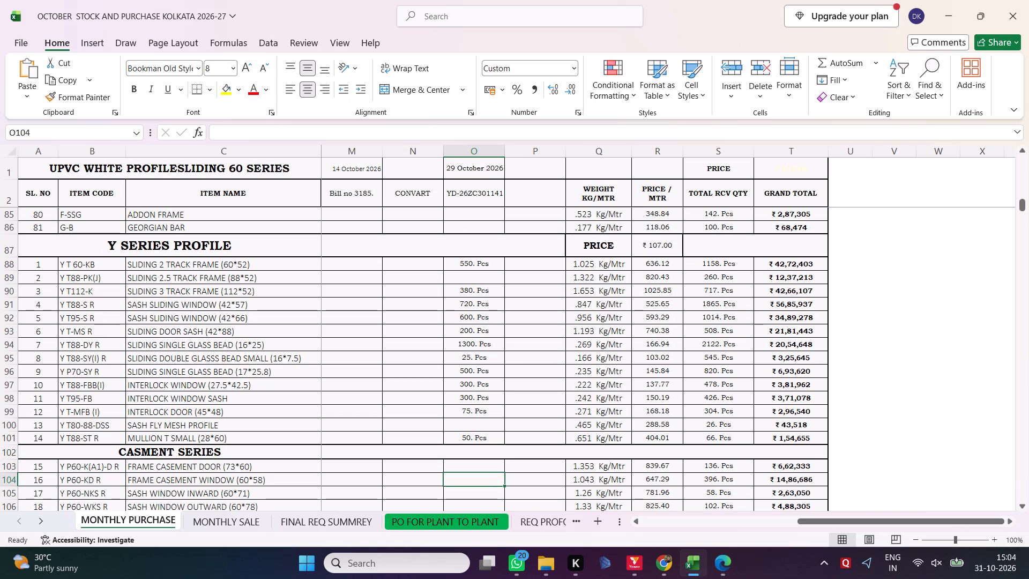
key(Up)
key(alt+Tab)
key(alt+Tab)
text(50)
key(Return)
key(alt+Tab)
key(alt+Tab)
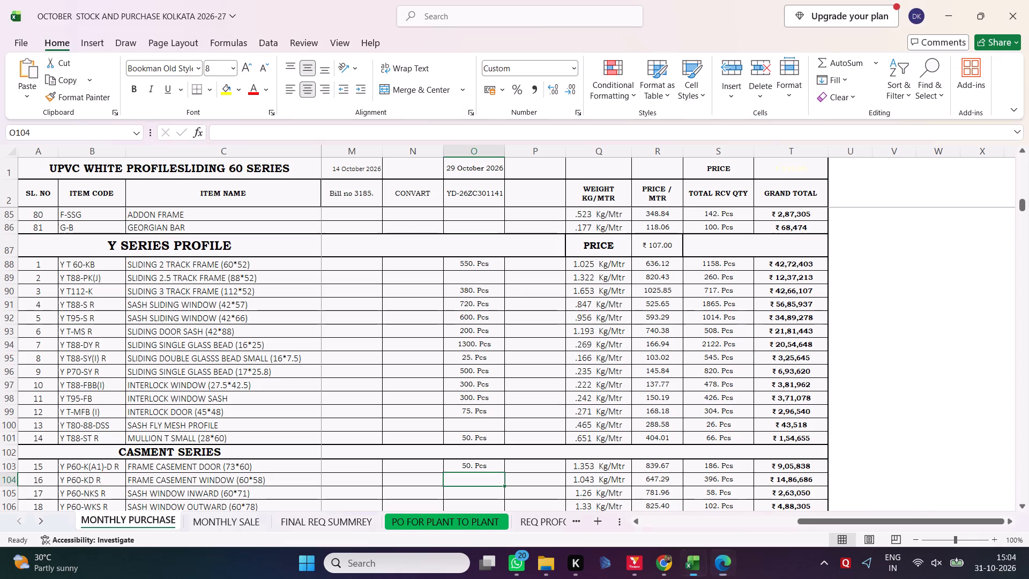
text(2000)
key(BackSpace)
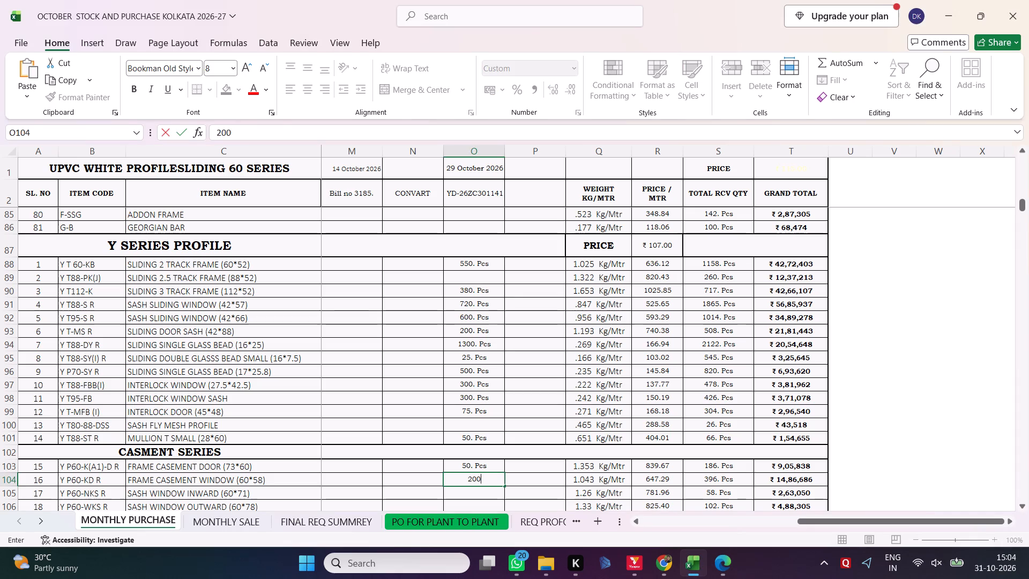
key(Return)
Enter the invoice quantities 20 for Y P60-NKS R and 100 for Y P60-WKS R in the YD-26ZC301141 column.
key(alt+Tab)
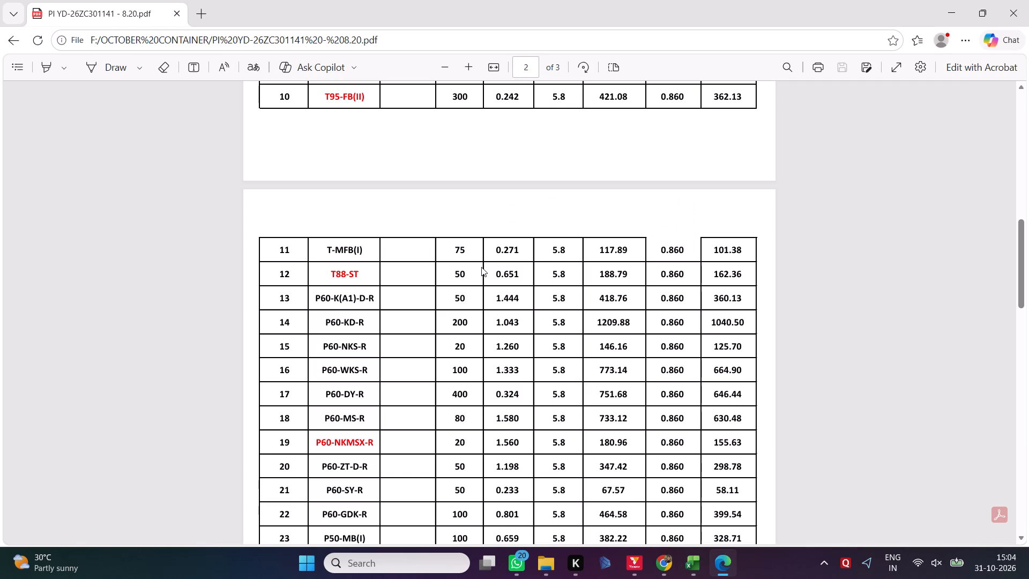
key(alt+Tab)
key(alt+Tab)
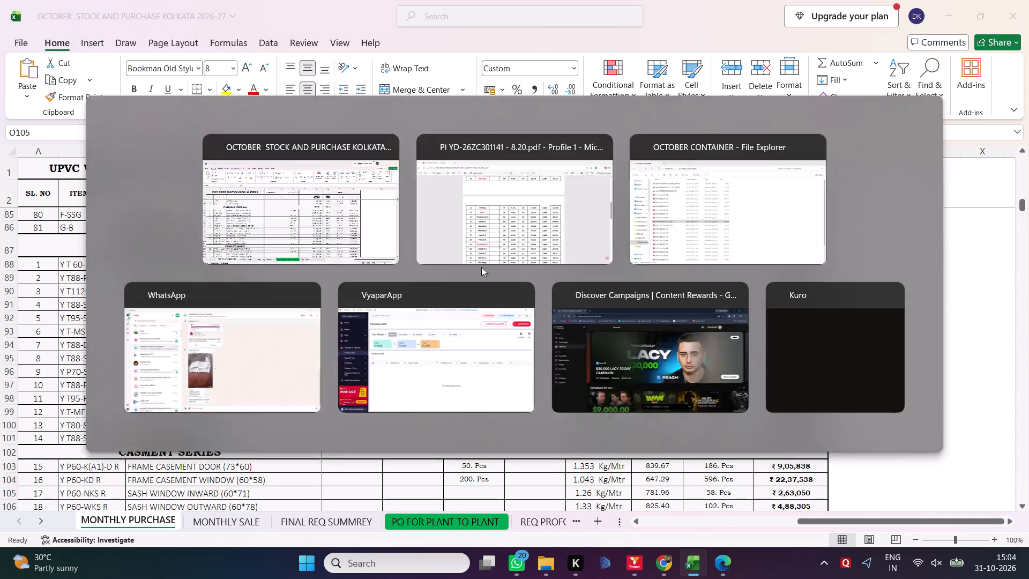
key(alt+Tab)
text(20)
key(Return)
key(alt+Tab)
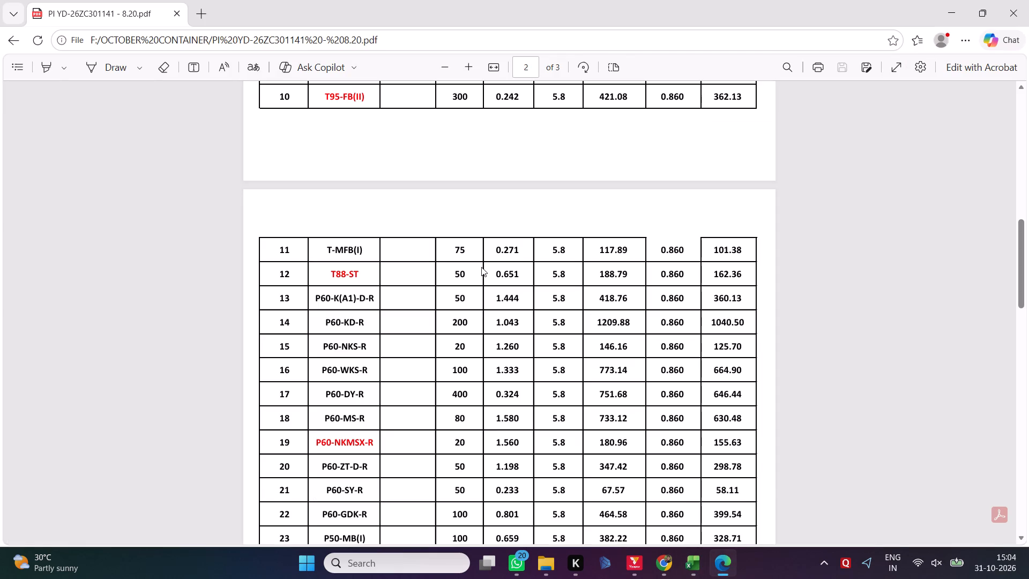
key(alt+Tab)
key(alt+Tab)
key(alt+Tab)
text(100)
key(Return)
Enter the invoice quantities 400 for Y P60-DY R and 80 for Y P60-MS R in the YD-26ZC301141 column.
key(alt+Tab)
key(alt+Tab)
key(alt+Tab)
key(alt+Tab)
text(400)
key(Return)
key(alt+Tab)
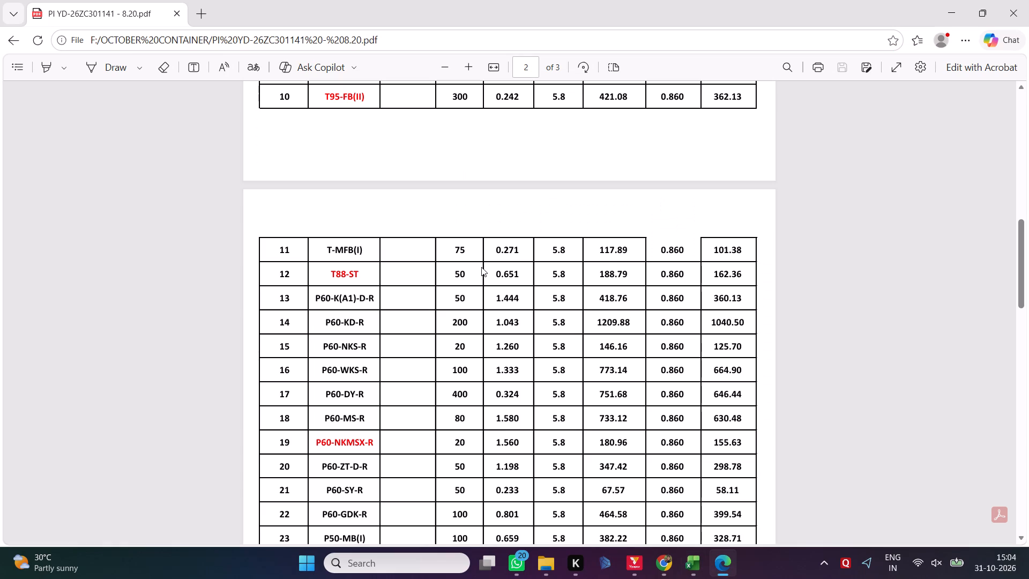
key(alt+Tab)
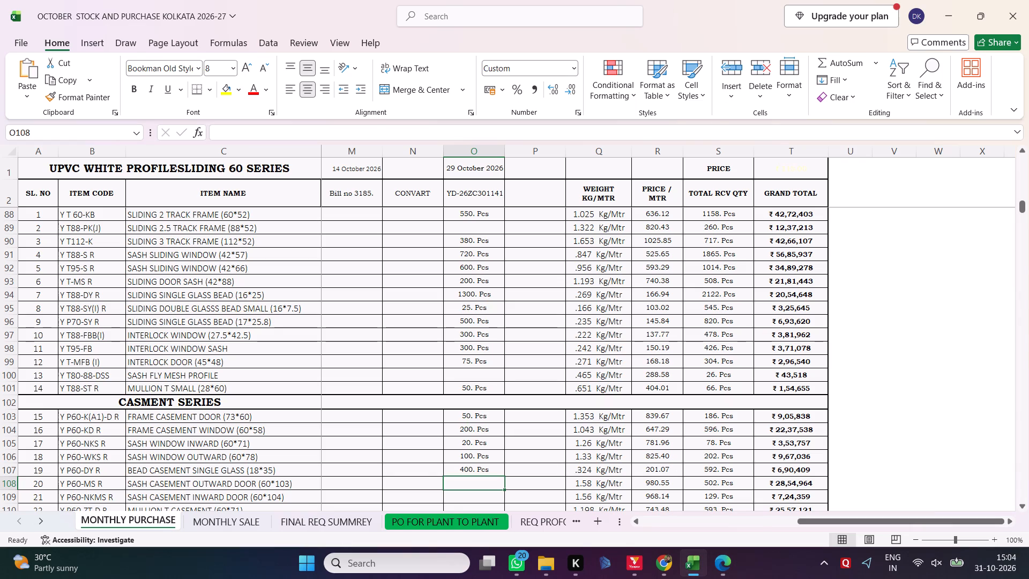
key(alt+Tab)
key(alt+Tab)
text(80)
key(Return)
Enter the quantity 20 for both Y P60-NKMS R and Y P60-ZT-D R in the YD-26ZC301141 column.
key(alt+Tab)
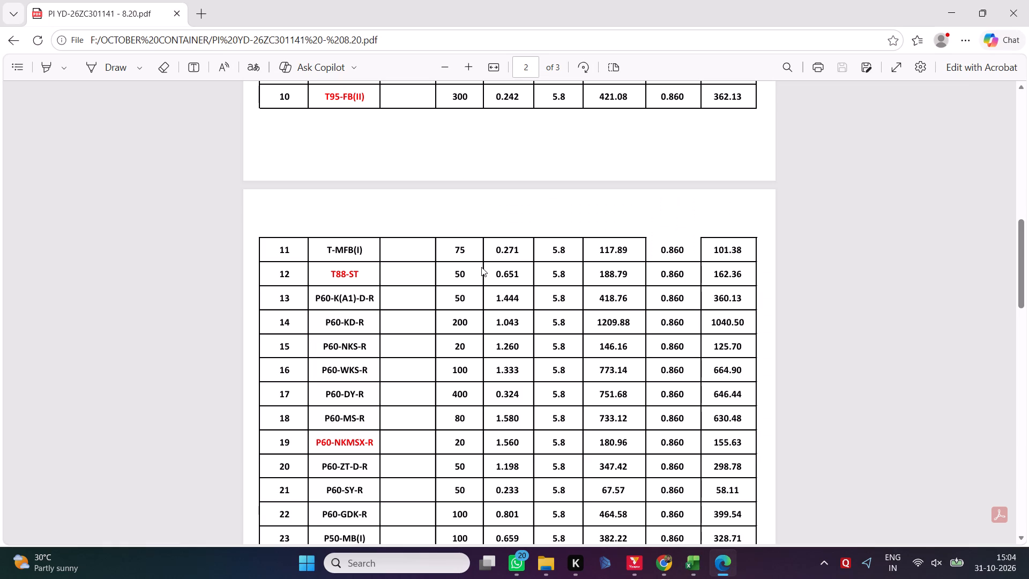
key(alt+Tab)
key(alt+Tab)
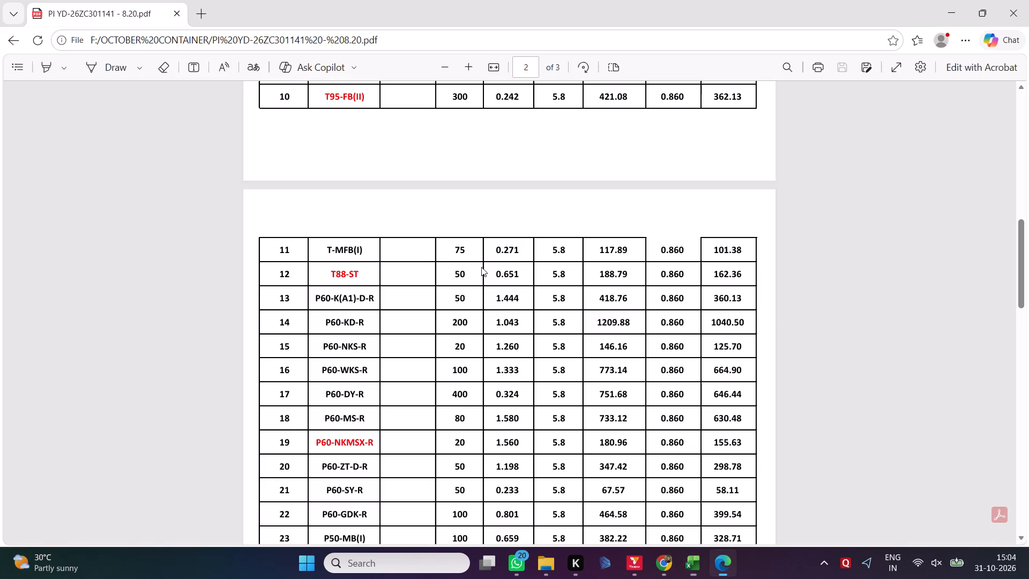
key(alt+Tab)
text(20)
key(Return)
key(alt+Tab)
key(alt+Tab)
key(alt+Tab)
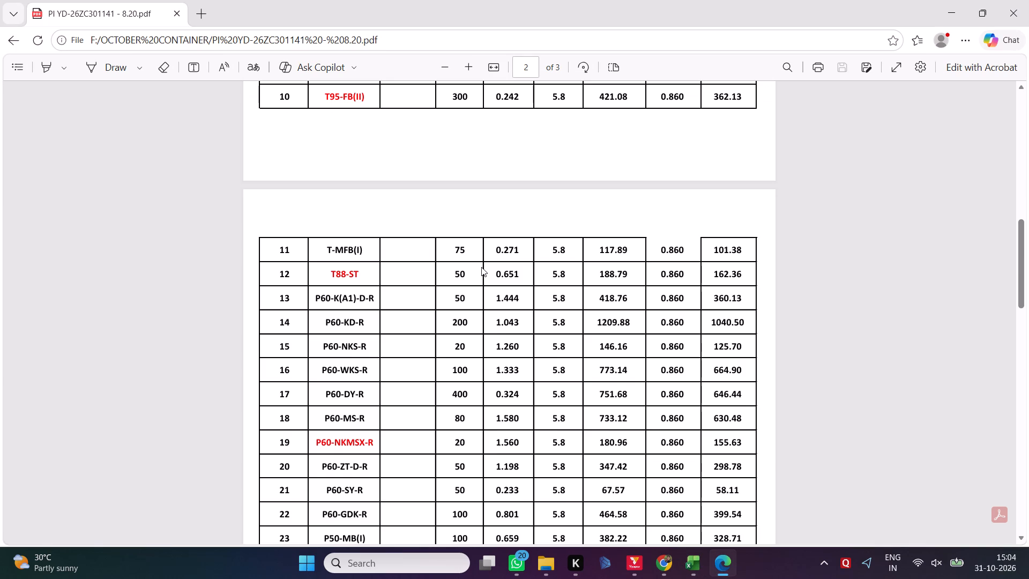
key(alt+Tab)
text(20)
key(Return)
Enter the invoice quantities 50 for Y P60-SY R and 100 for Y P60-GDK R in the YD-26ZC301141 column.
key(alt+Tab)
key(alt+Tab)
key(alt+Tab)
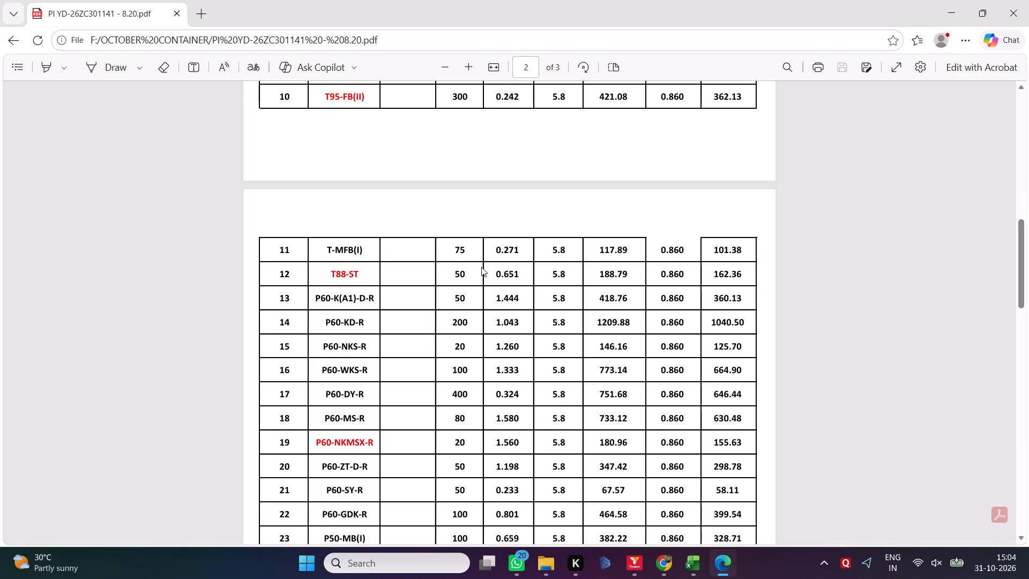
key(alt+Tab)
key(alt+Tab)
key(alt+Tab)
text(50)
key(Return)
key(alt+Tab)
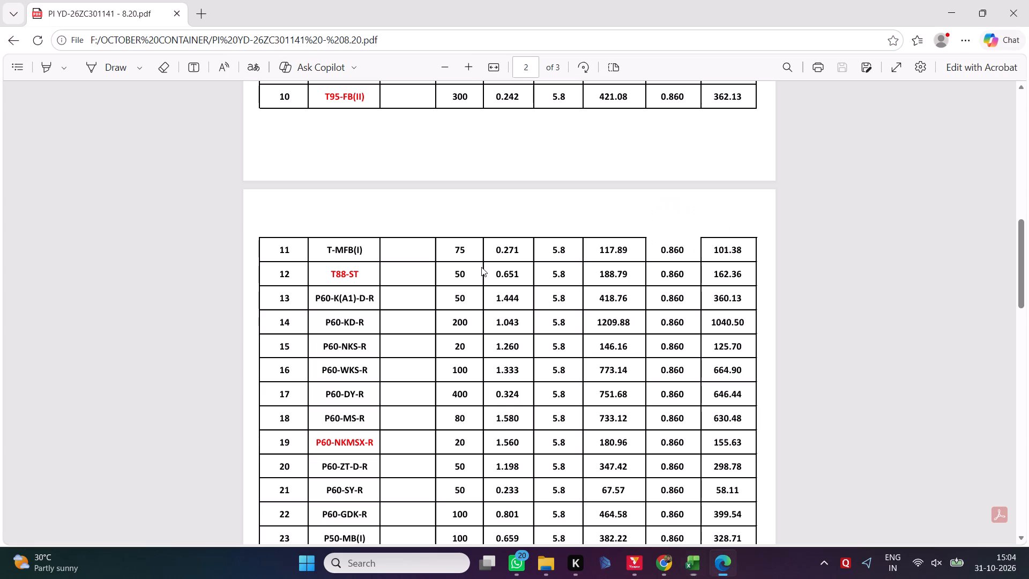
key(alt+Tab)
key(alt+Tab)
key(alt+Tab)
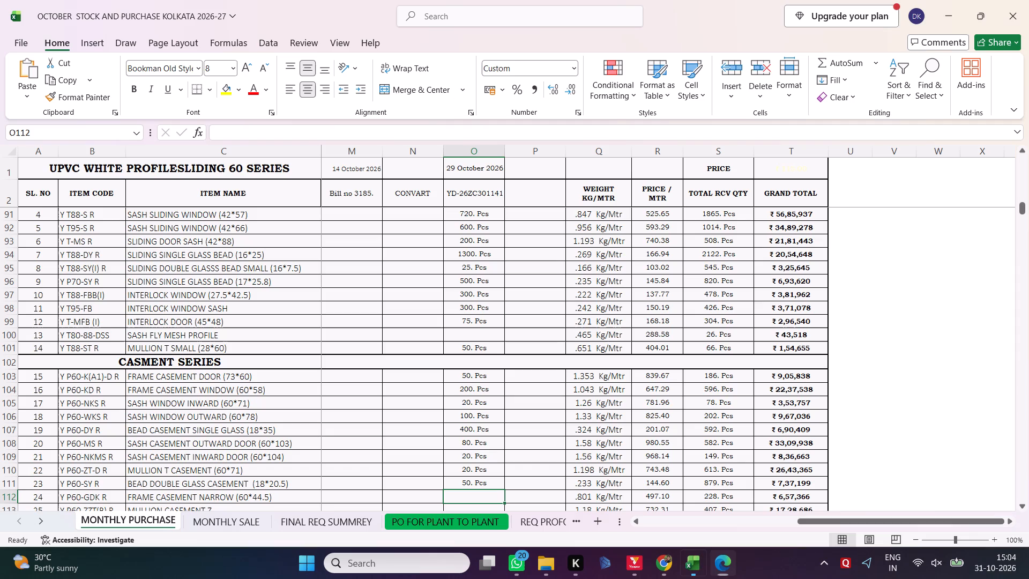
text(100)
key(Return)
Enter the invoice quantity 100 for Y P50-MB(I), the door panel, in the YD-26ZC301141 column.
key(alt+Tab)
scroll(481, 267, down, 2)
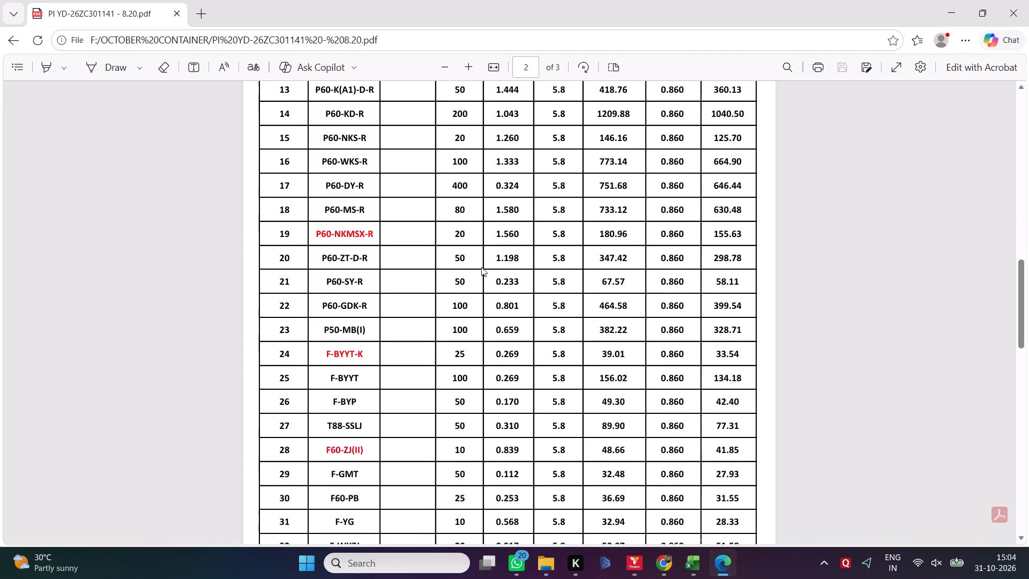
scroll(481, 267, down, 3)
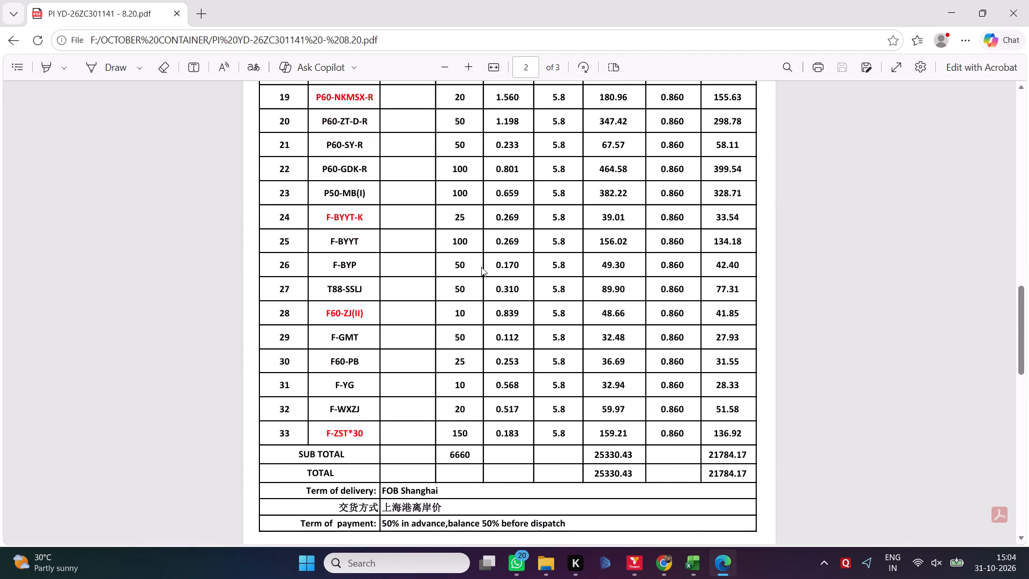
key(alt+Tab)
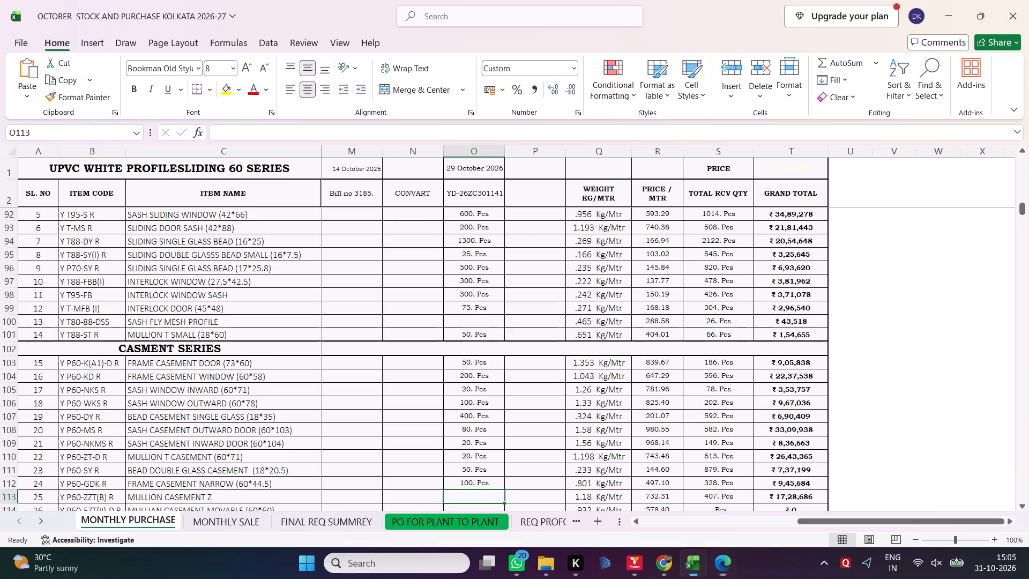
key(Down)
key(Down)
key(Down)
key(Up)
key(alt+Tab)
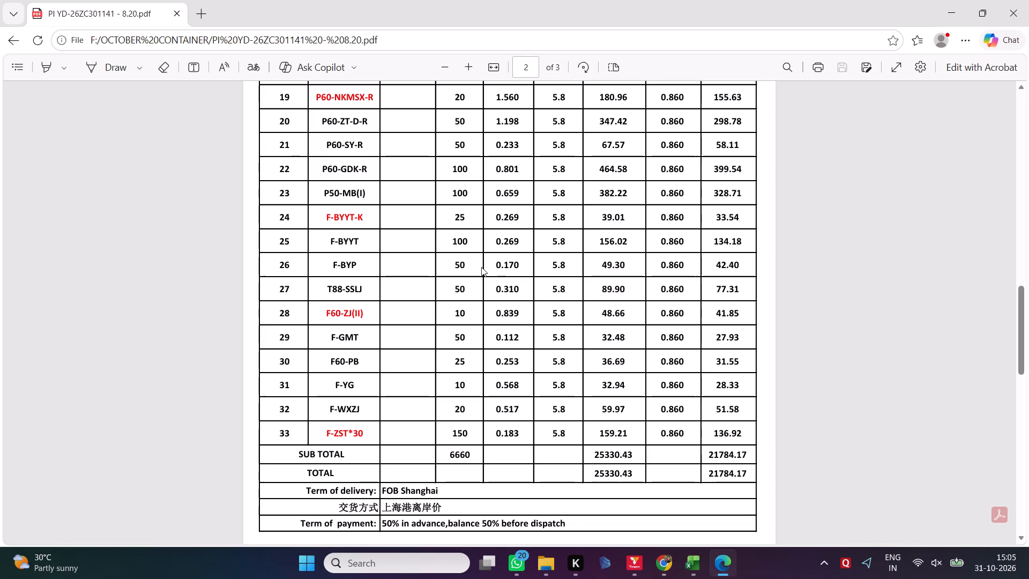
key(alt+Tab)
text(100)
key(Return)
Enter 25, the invoice quantity of F-BYYT-K, in the YD-26ZC301141 column.
key(alt+Tab)
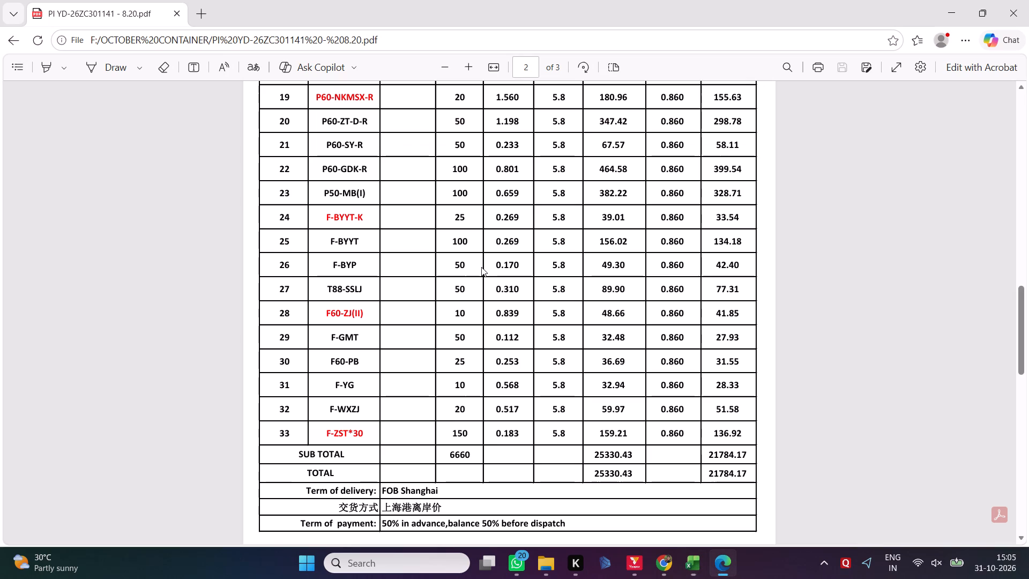
key(alt+Tab)
key(Down)
key(Down)
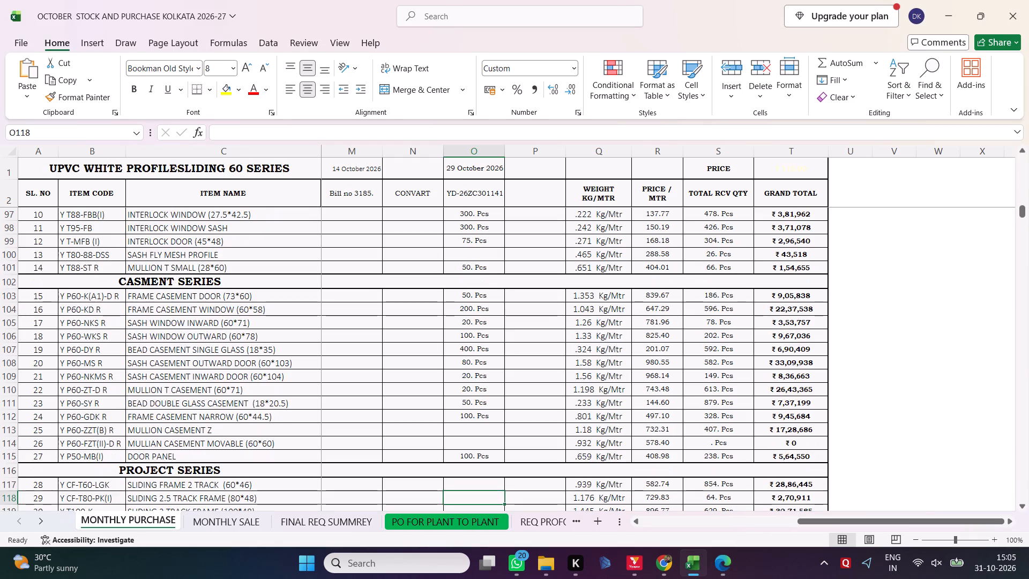
key(Up)
key(Down)
key(alt+Tab)
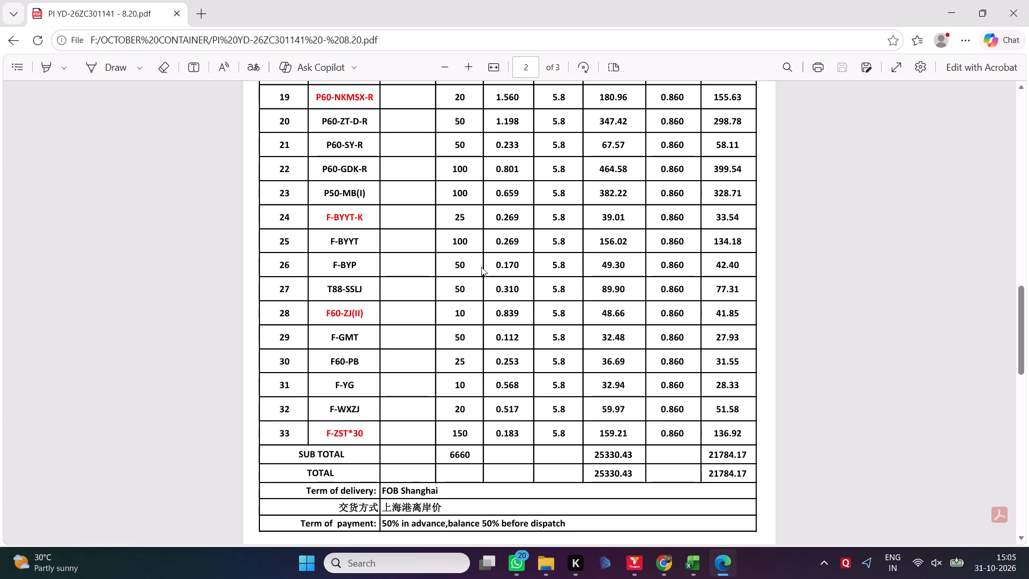
key(alt+Tab)
key(Down)
key(Down)
key(Down)
key(Down)
key(Down)
key(Down)
key(Down)
key(Down)
key(Down)
key(Down)
key(Down)
key(Down)
key(Down)
key(Down)
key(Down)
key(Down)
key(Down)
key(Down)
key(Down)
key(Down)
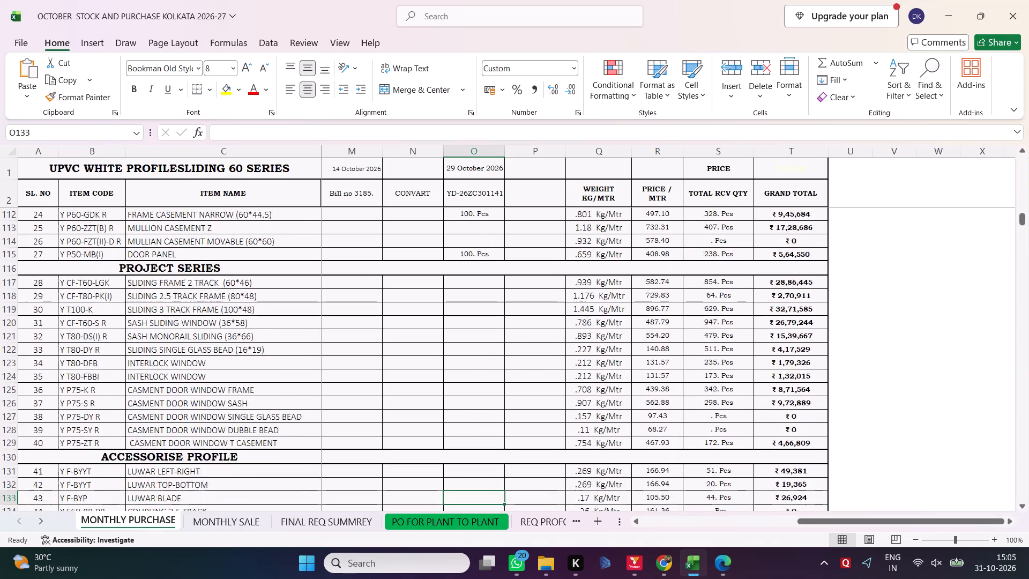
key(Up)
key(Up)
key(Up)
key(Up)
key(Up)
key(Up)
key(Up)
key(Up)
key(Up)
key(Up)
key(Up)
key(Up)
key(Up)
key(Up)
key(Up)
key(alt+Tab)
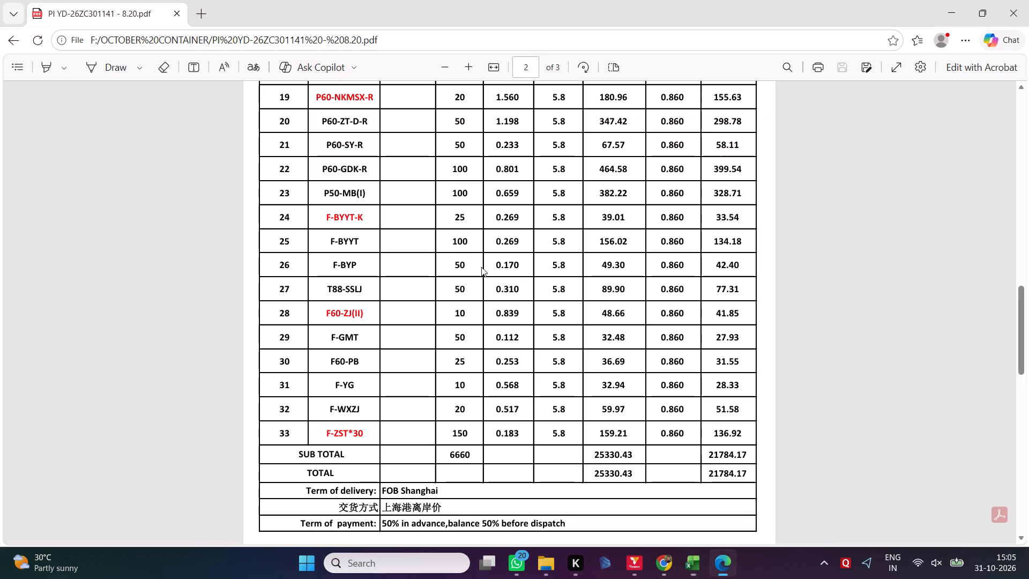
key(alt+Tab)
text(25)
key(Return)
key(alt+Tab)
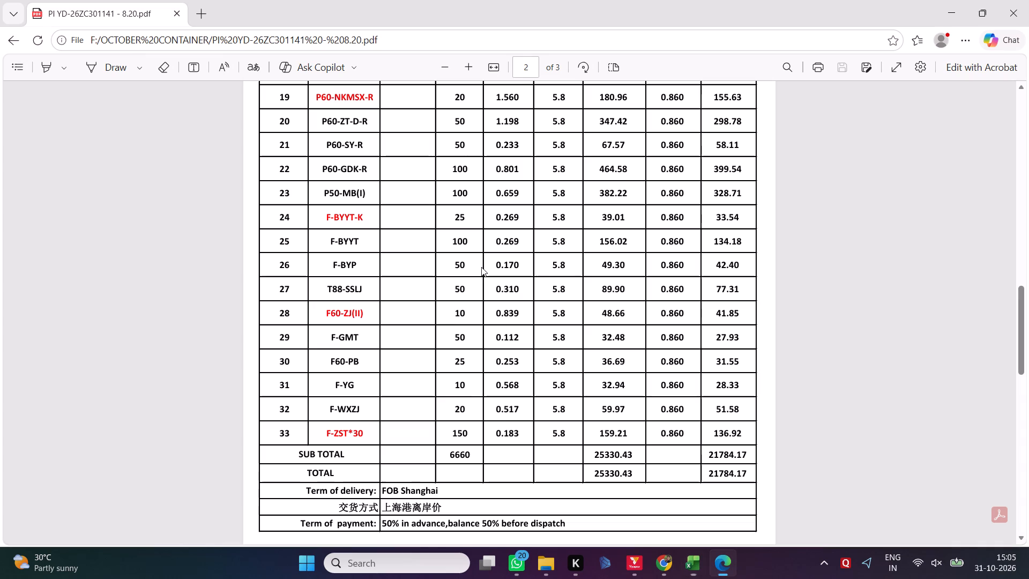
Enter the invoice quantities 100 for Y F-BYYT, the luwar top-bottom, and 50 for Y F-BYP in the YD-26ZC301141 column.
key(alt+Tab)
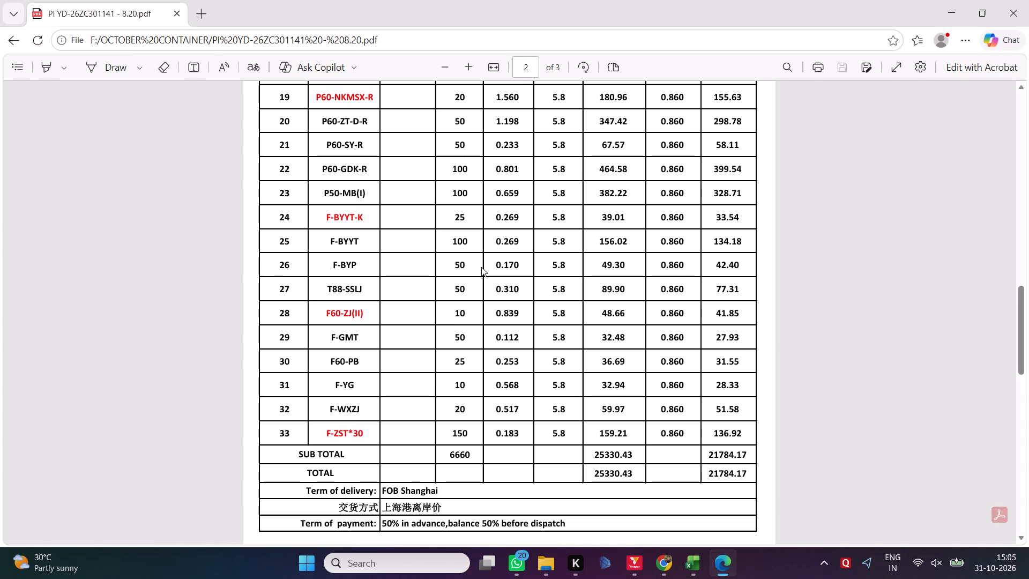
text(100)
key(Return)
key(alt+Tab)
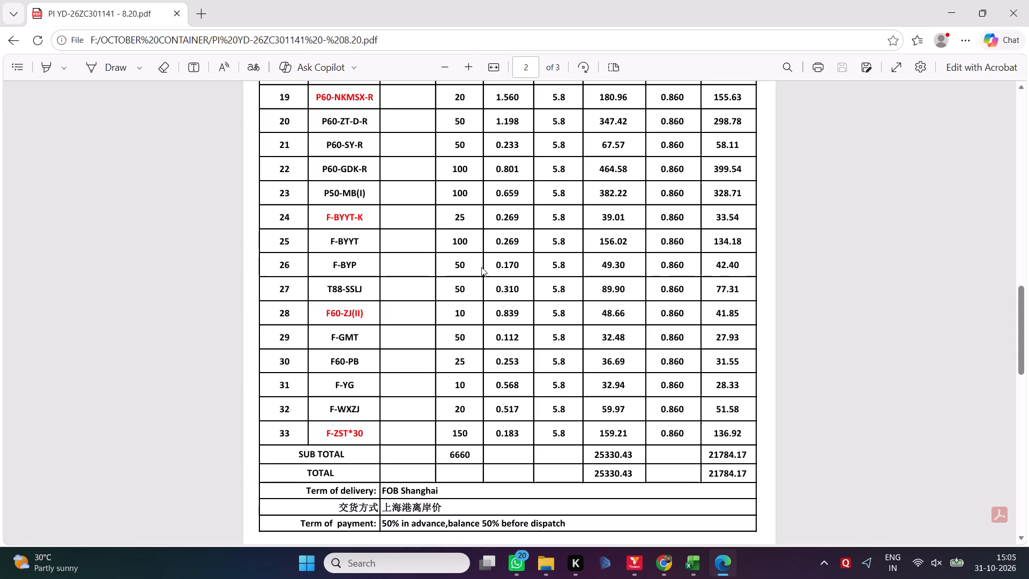
key(alt+Tab)
text(50)
key(Return)
Enter the invoice quantities 50 for Y T-88-SSLJ and 10 for Y F60-ZJ in the YD-26ZC301141 column.
key(alt+Tab)
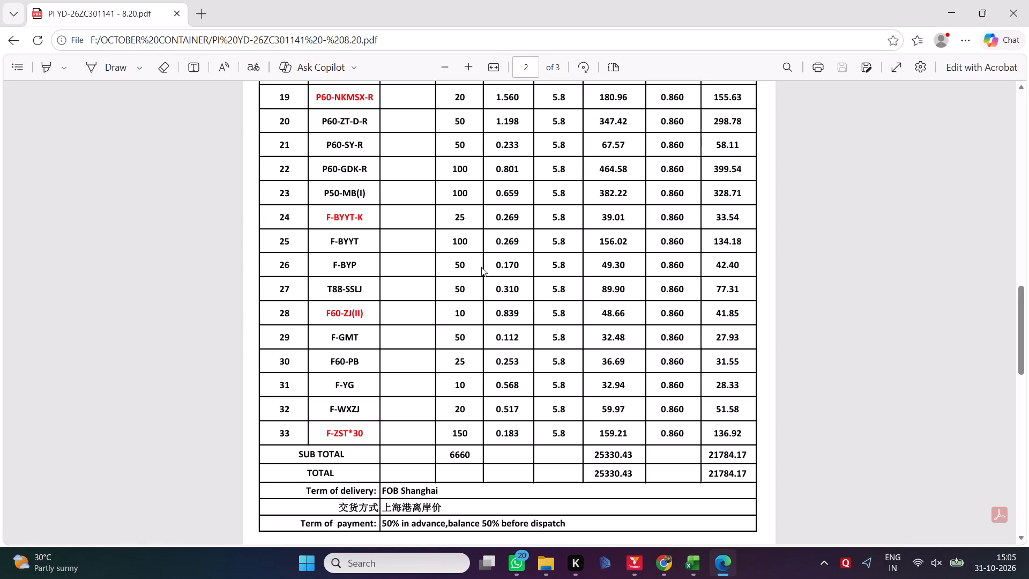
key(alt+Tab)
key(Down)
key(Down)
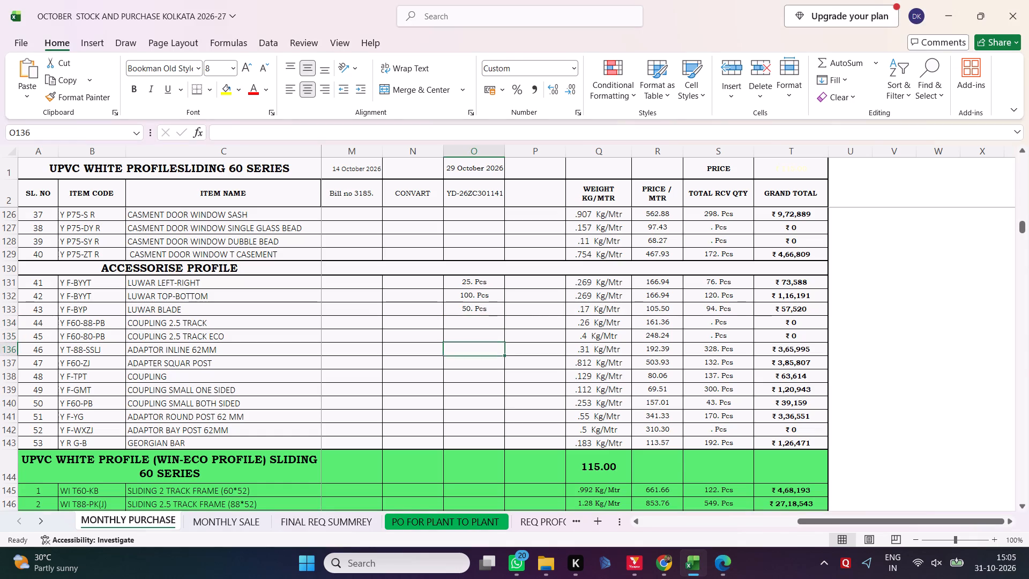
key(alt+Tab)
key(alt+Tab)
text(50)
key(Return)
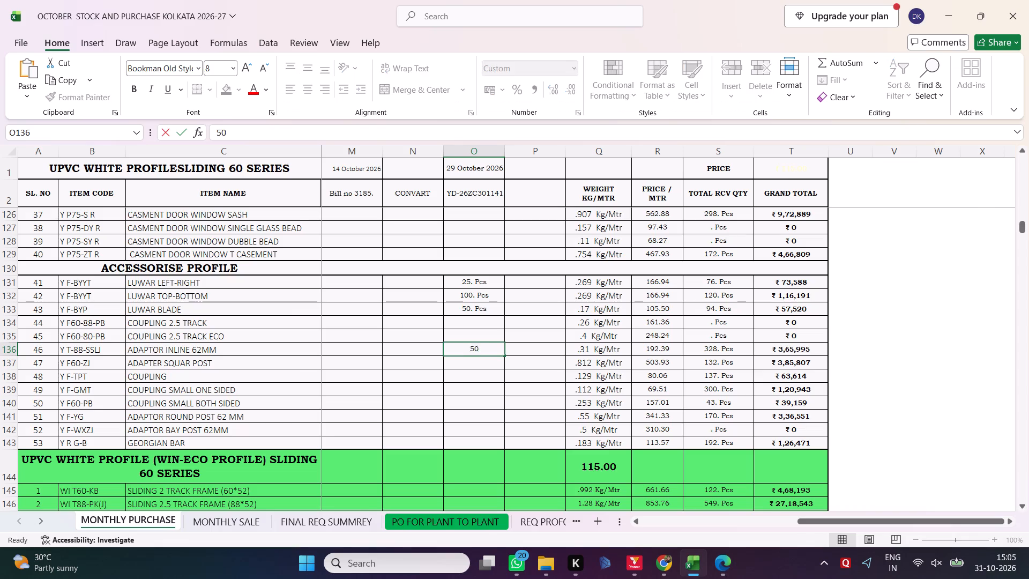
key(alt+Tab)
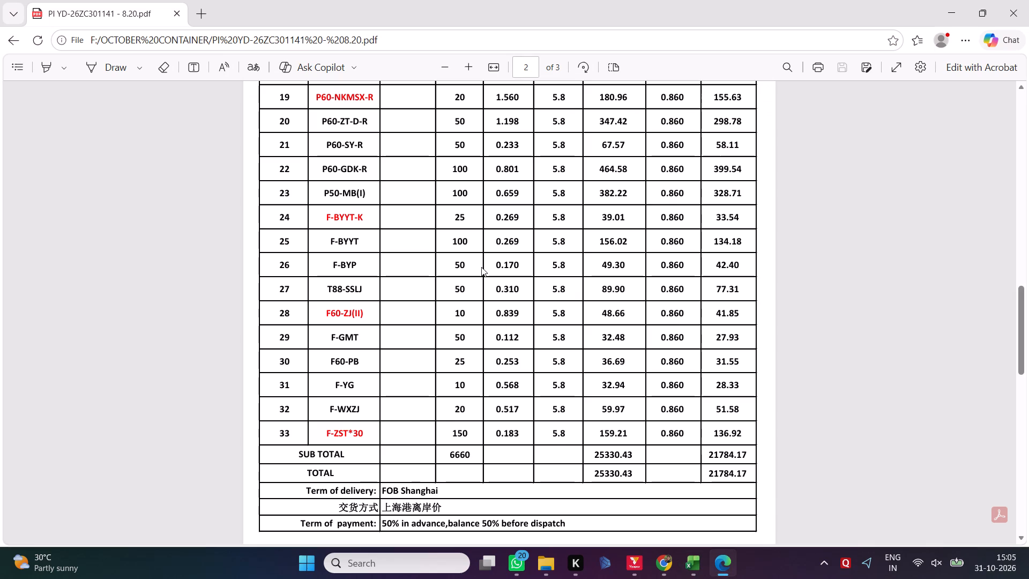
key(alt+Tab)
key(alt+Tab)
key(alt+Tab)
text(10)
key(Return)
Enter the invoice quantities 50 for Y F-GMT and 25 for Y F60-PB in the YD-26ZC301141 column.
key(alt+Tab)
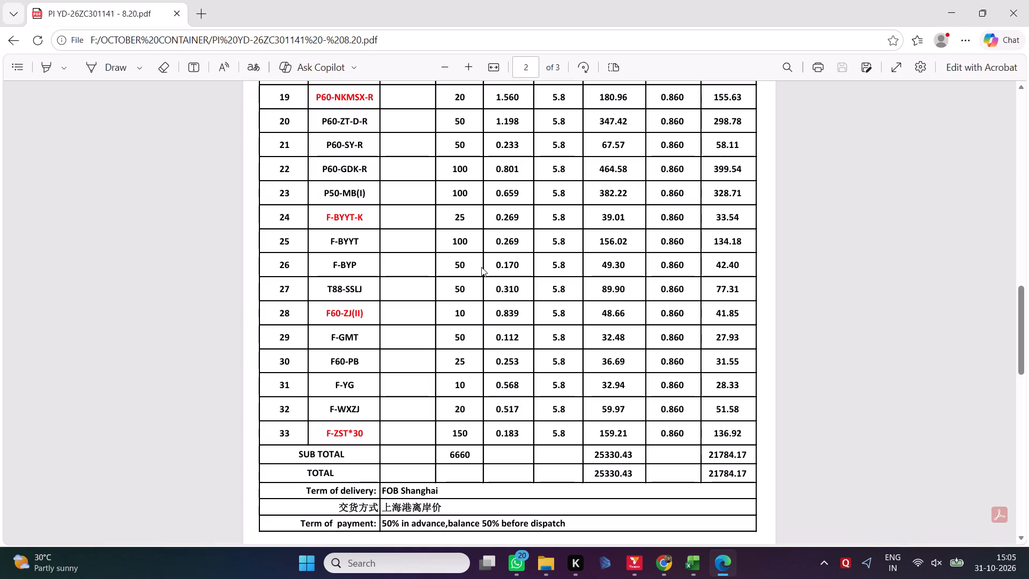
key(alt+Tab)
key(Down)
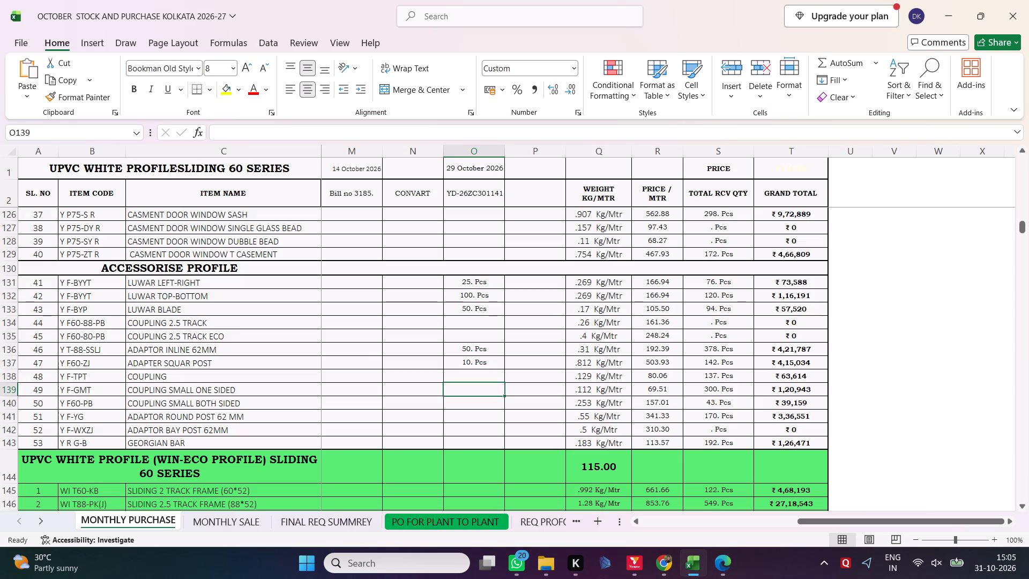
text(50)
key(Return)
key(alt+Tab)
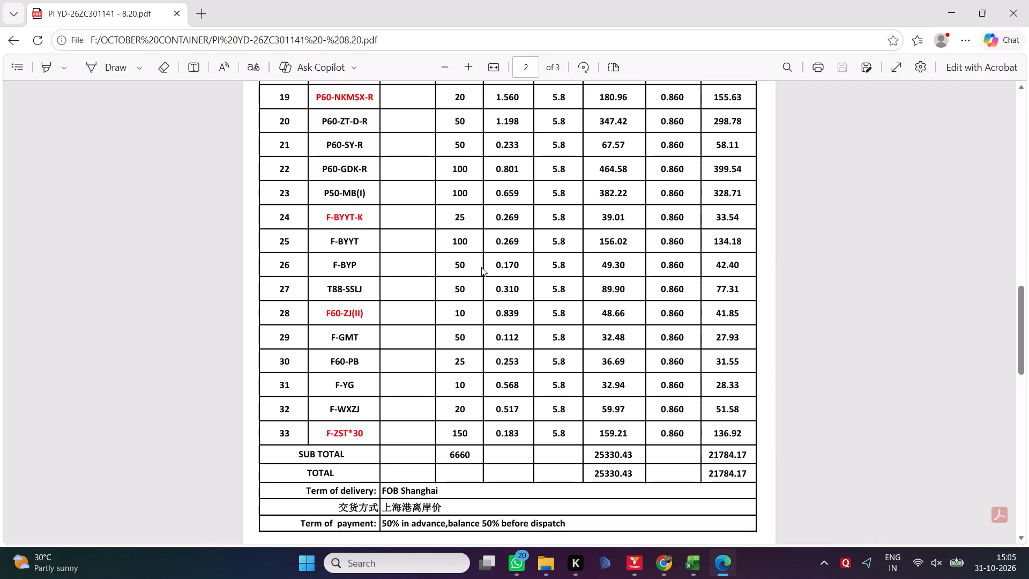
key(alt+Tab)
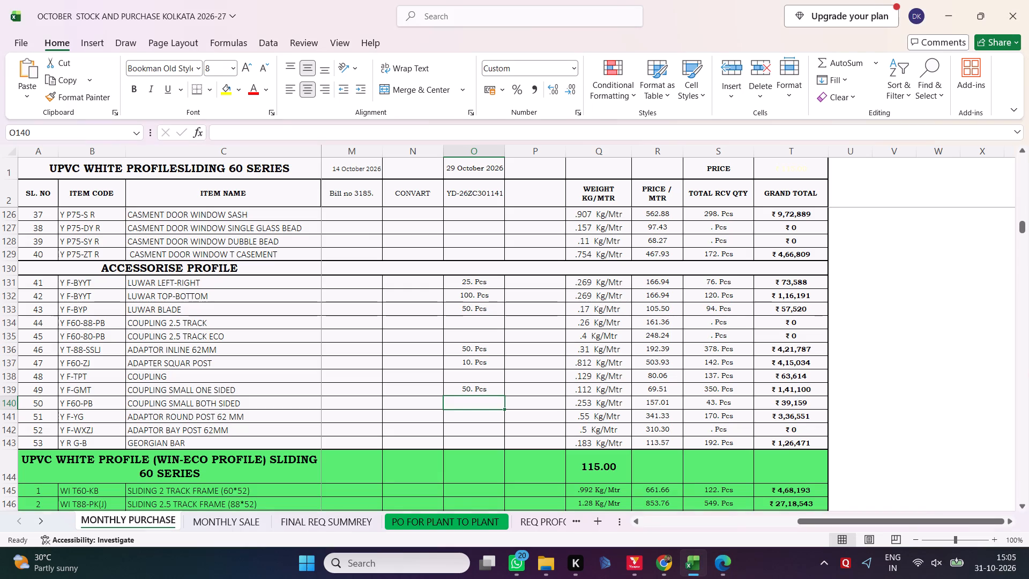
key(alt+Tab)
key(alt+Tab)
text(25)
key(Return)
Enter the invoice quantities 10 for Y F-YG and 20 for Y F-WXZJ in the YD-26ZC301141 column.
key(alt+Tab)
key(alt+Tab)
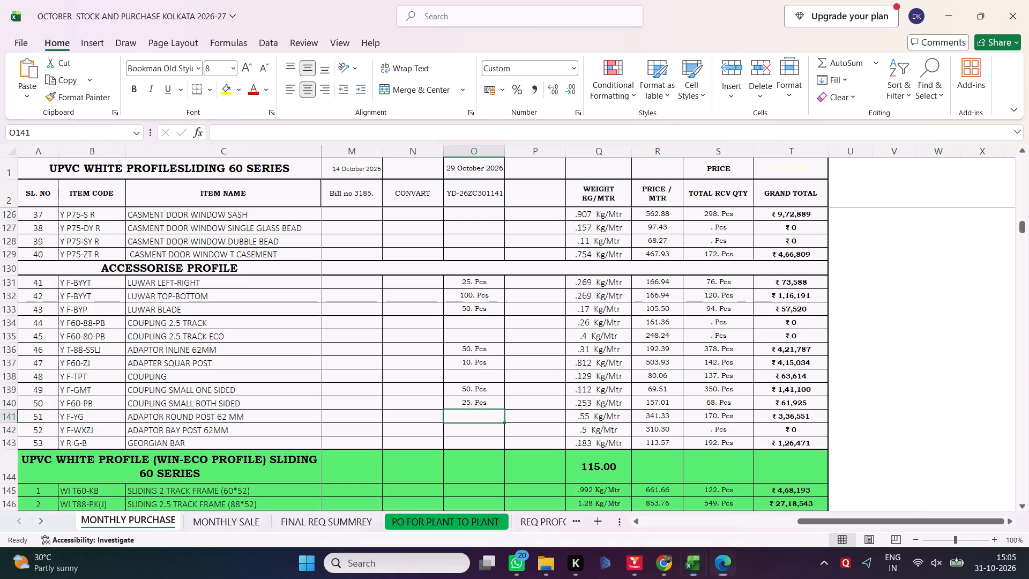
key(alt+Tab)
key(alt+Tab)
text(10)
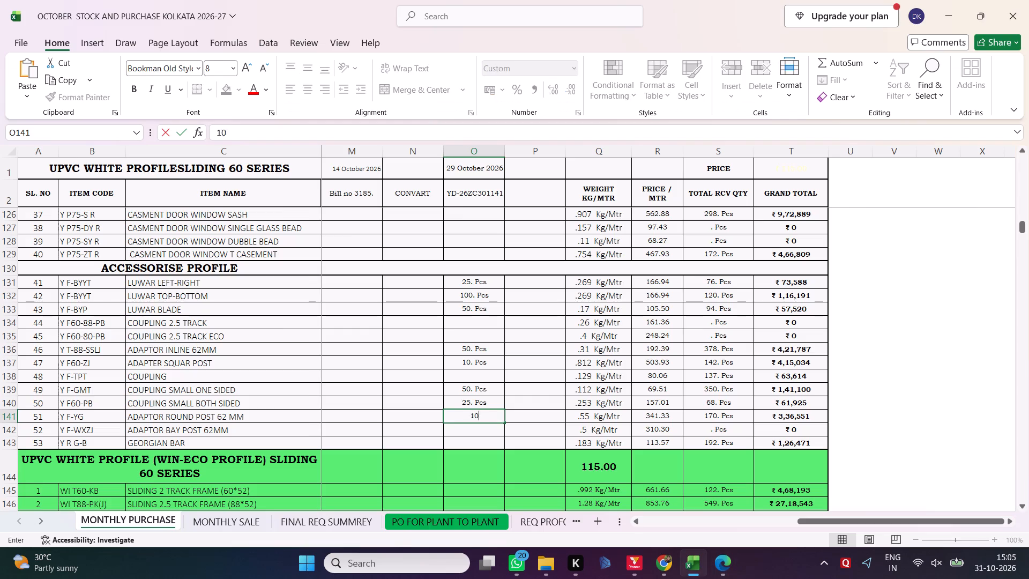
key(Return)
key(alt+Tab)
key(alt+Tab)
text(20)
key(Return)
Enter the invoice quantity 150 for Y R G-B, the Georgian bar, in the YD-26ZC301141 column and save the workbook.
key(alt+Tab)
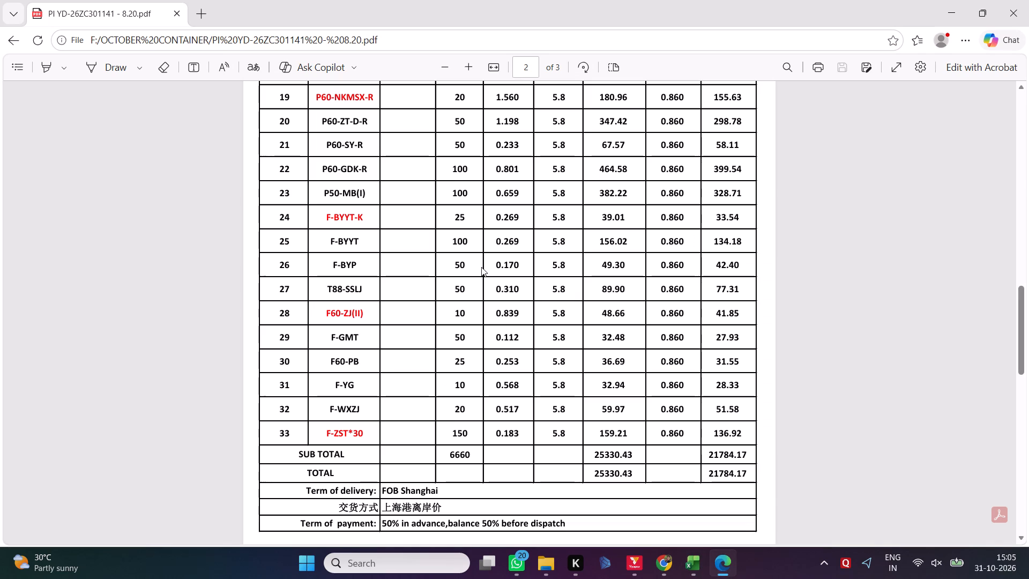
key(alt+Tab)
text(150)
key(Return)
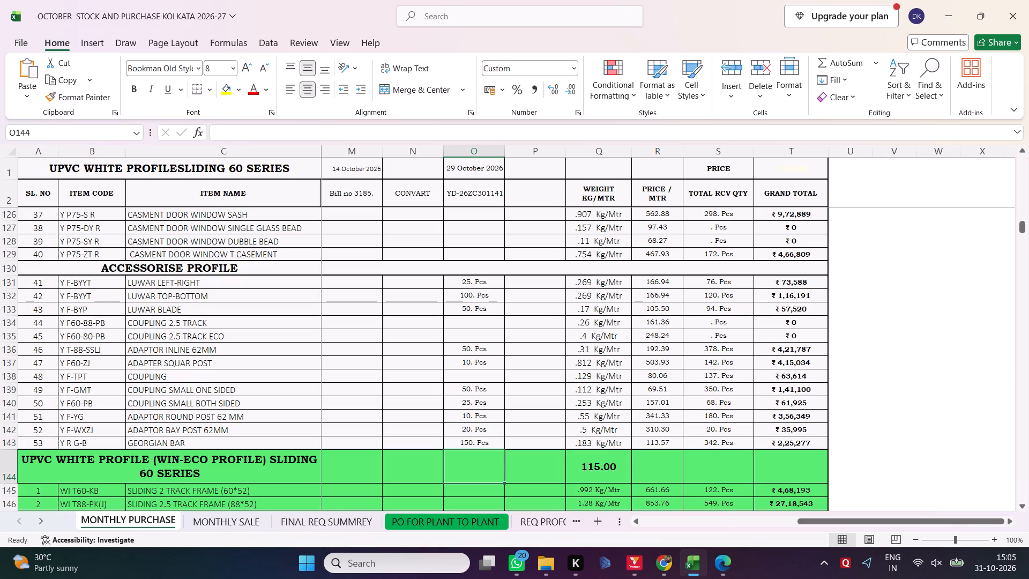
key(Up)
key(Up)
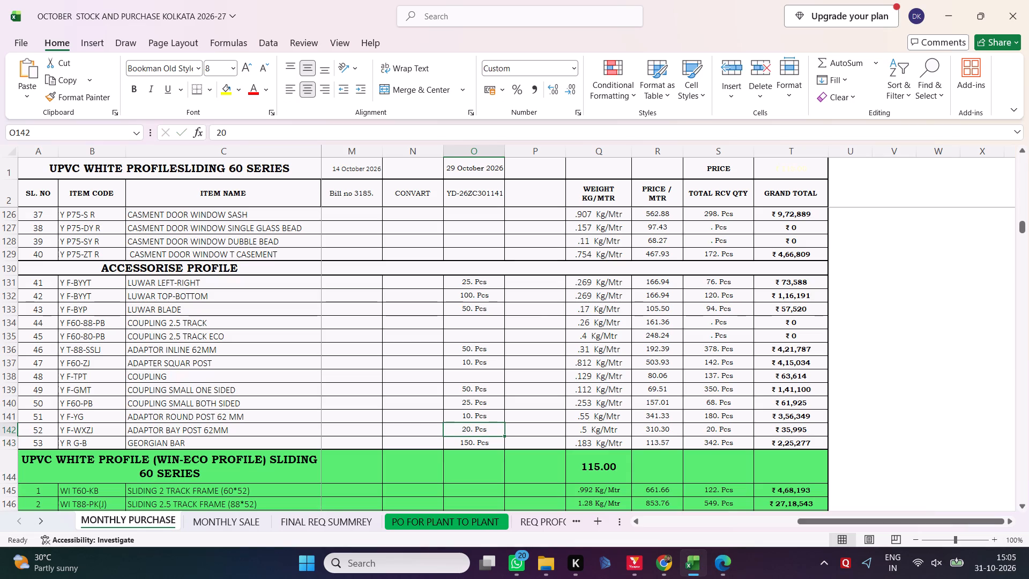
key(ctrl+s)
Close the YD-26ZC301141 invoice and open the PDF PI YD-26ZC301142 - 8.20 from the OCTOBER CONTAINER folder.
scroll(481, 267, up, 18)
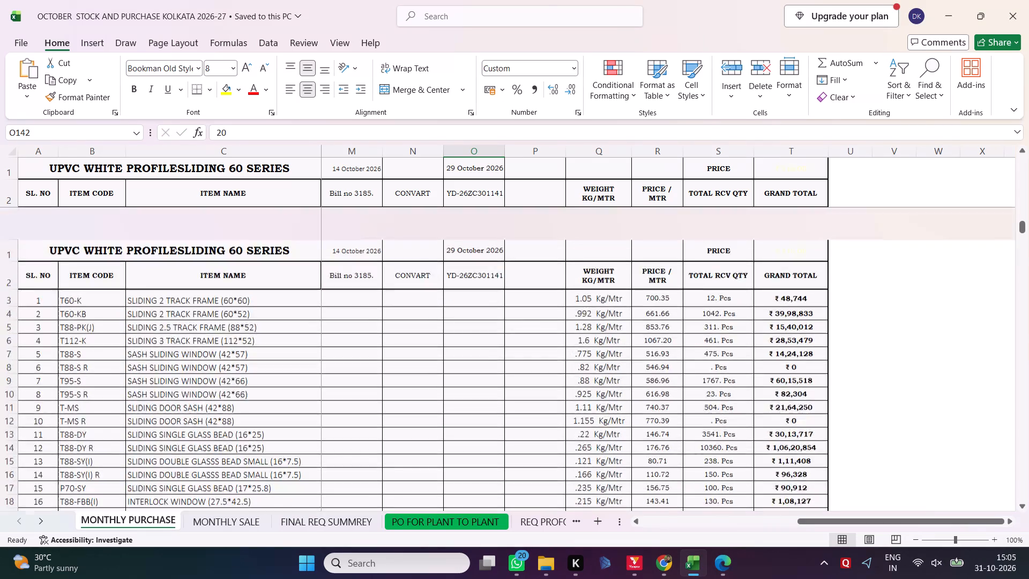
key(alt+Tab)
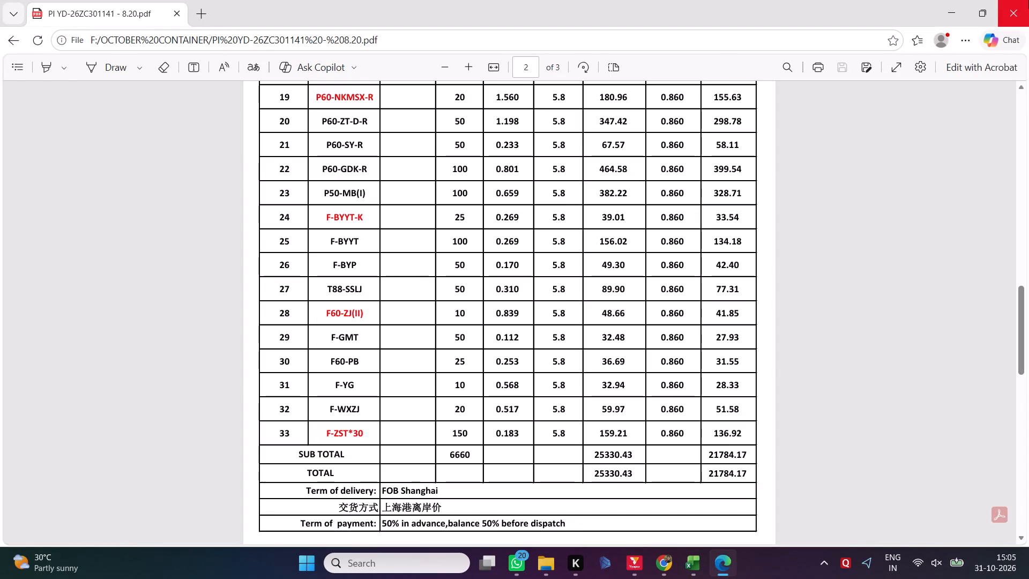
click(1028, 0)
key(alt+Tab)
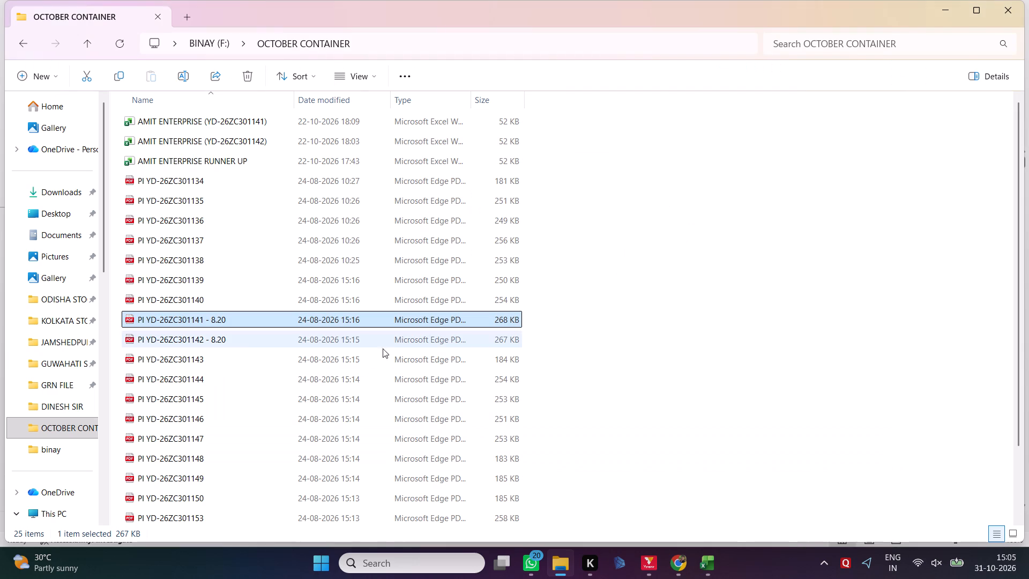
double_click(262, 343)
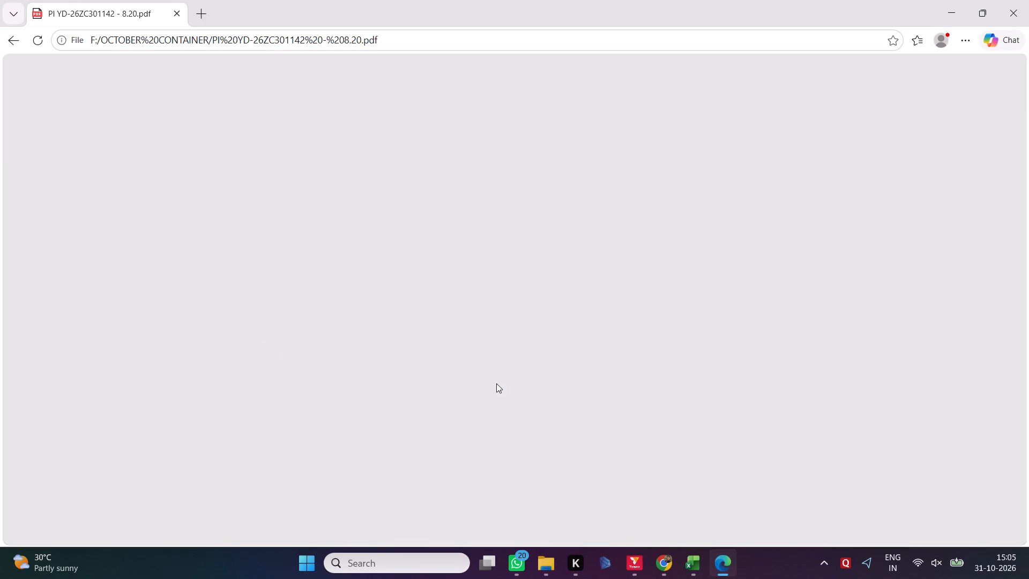
Copy the invoice number YD-26ZC301142 from the proforma invoice into the empty purchase column header beside YD-26ZC301141.
scroll(494, 382, up, 9)
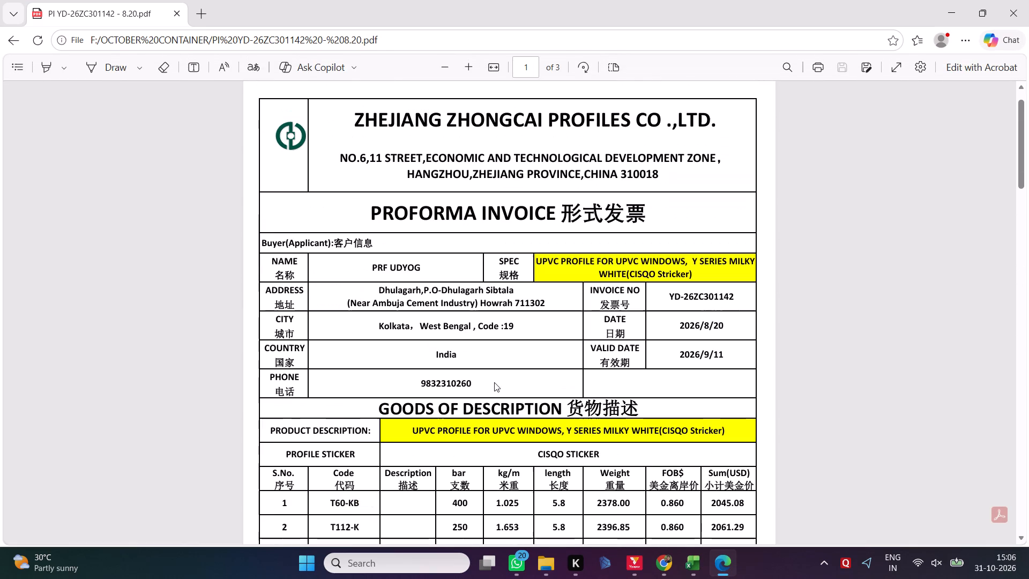
scroll(494, 382, down, 1)
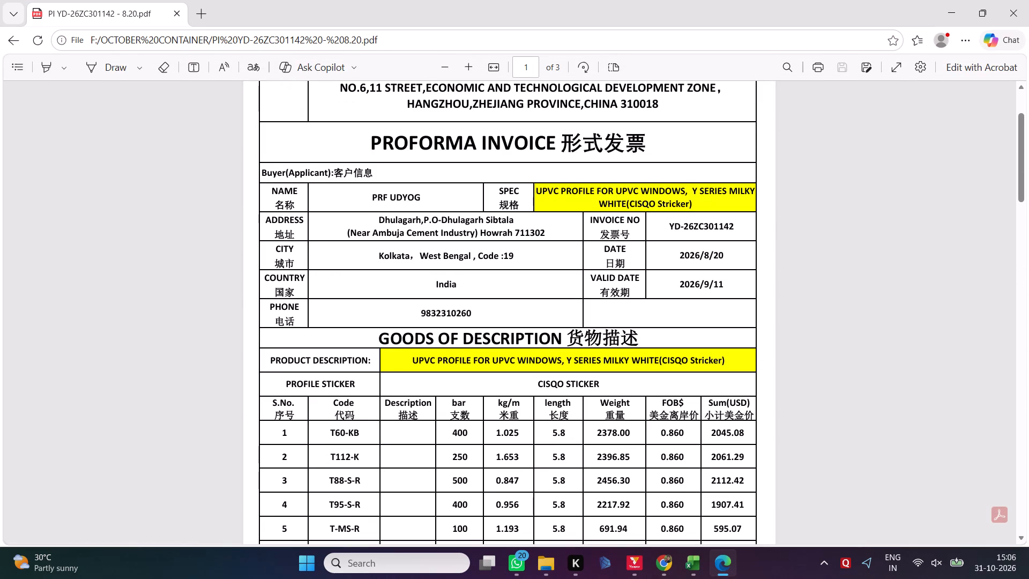
drag(668, 226, 742, 231)
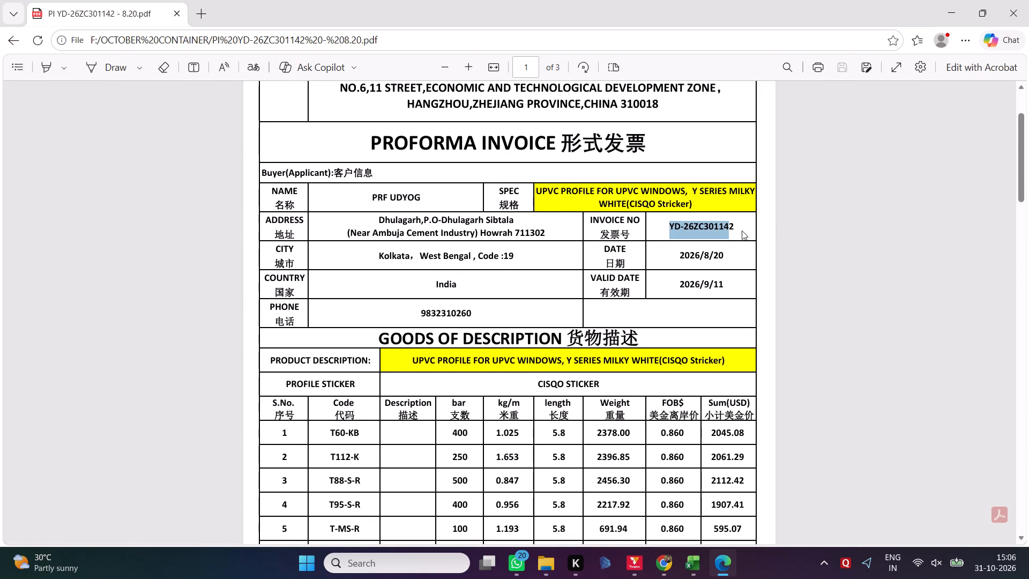
drag(734, 226, 666, 226)
drag(666, 226, 663, 226)
key(ctrl+c)
key(alt+Tab)
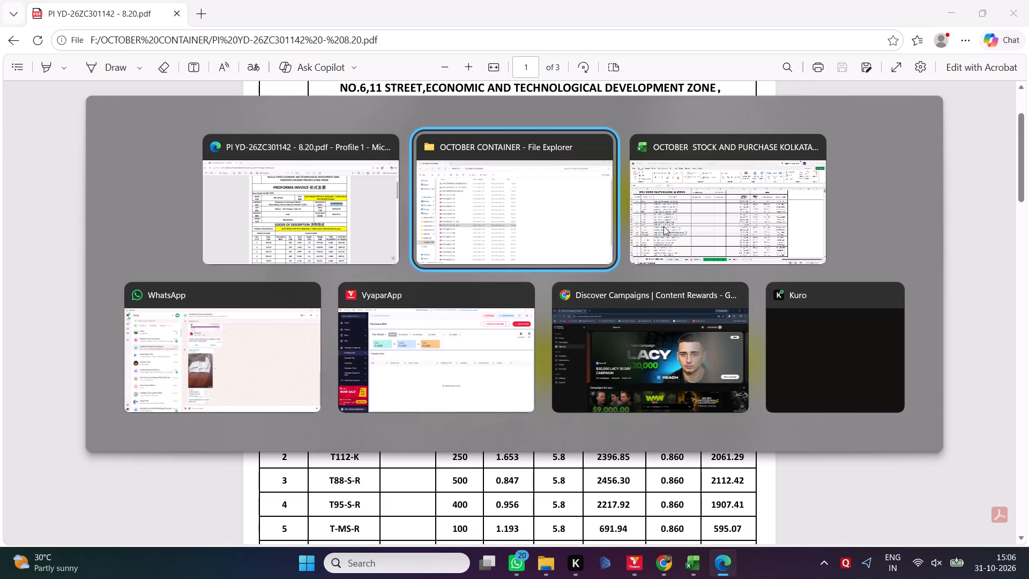
key(alt+Tab)
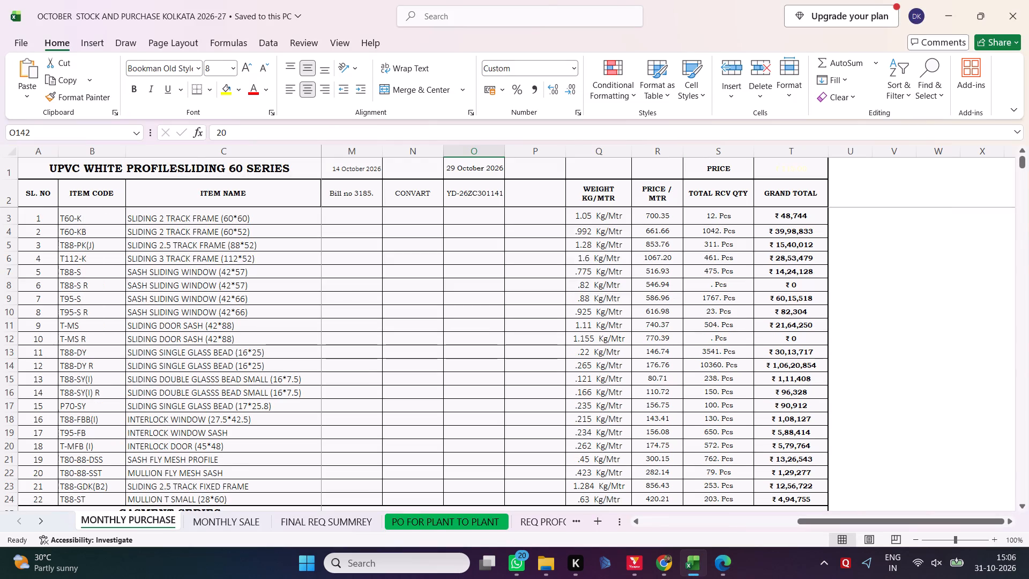
click(527, 191)
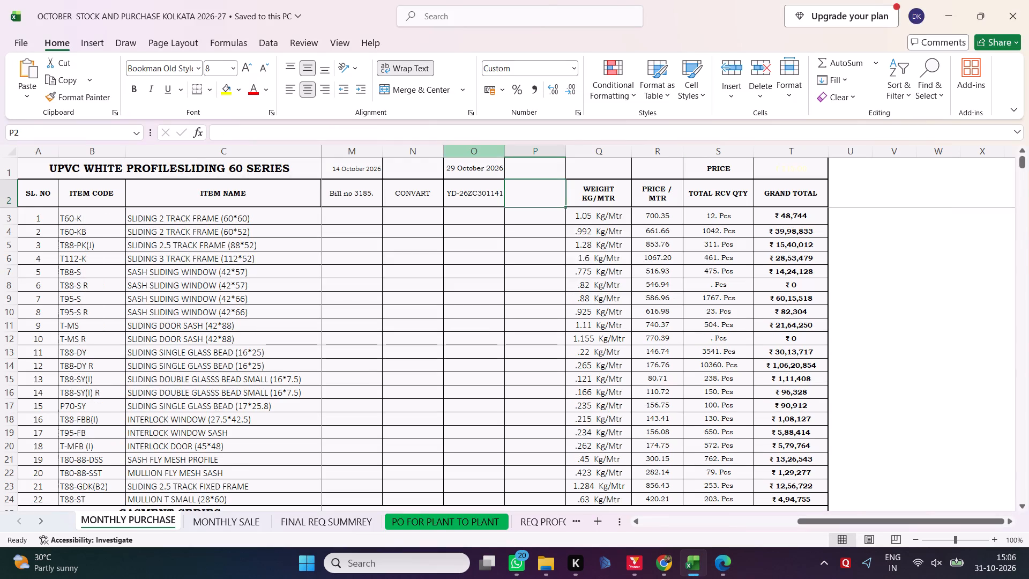
click(401, 129)
key(ctrl+v)
key(Return)
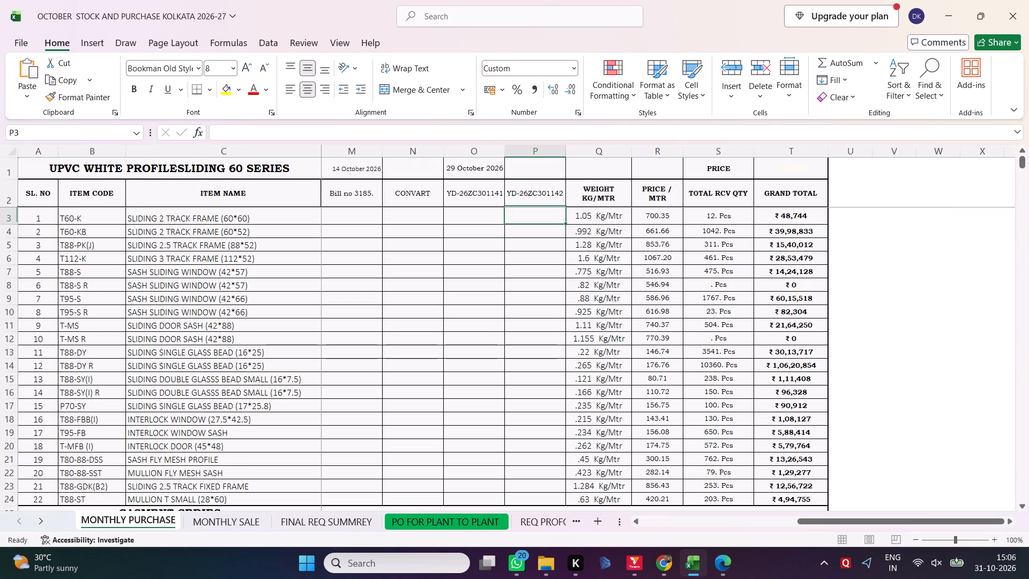
Enter the date 29-10 above the YD-26ZC301142 column header.
key(Up)
key(Up)
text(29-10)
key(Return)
Enter 400, the invoice quantity of T60-KB, for Y T 60-KB in the Y series section of the YD-26ZC301142 column.
key(alt+Tab)
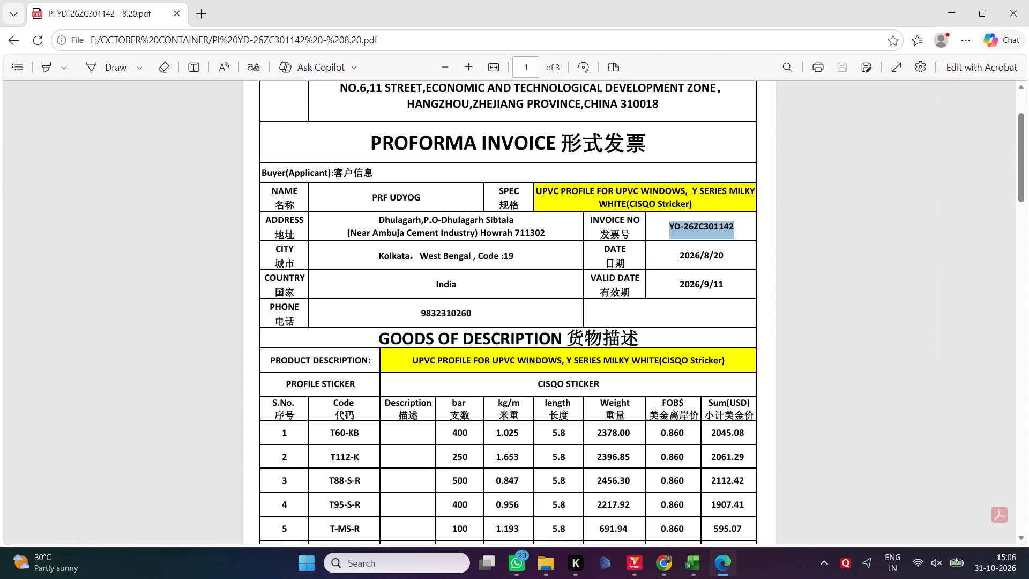
scroll(415, 291, down, 3)
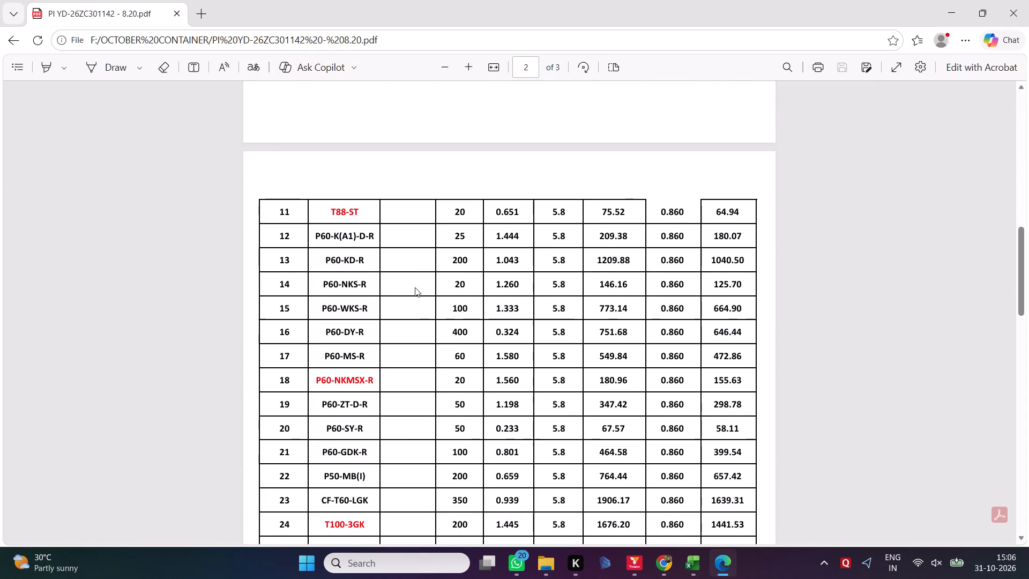
scroll(413, 301, up, 4)
key(alt+Tab)
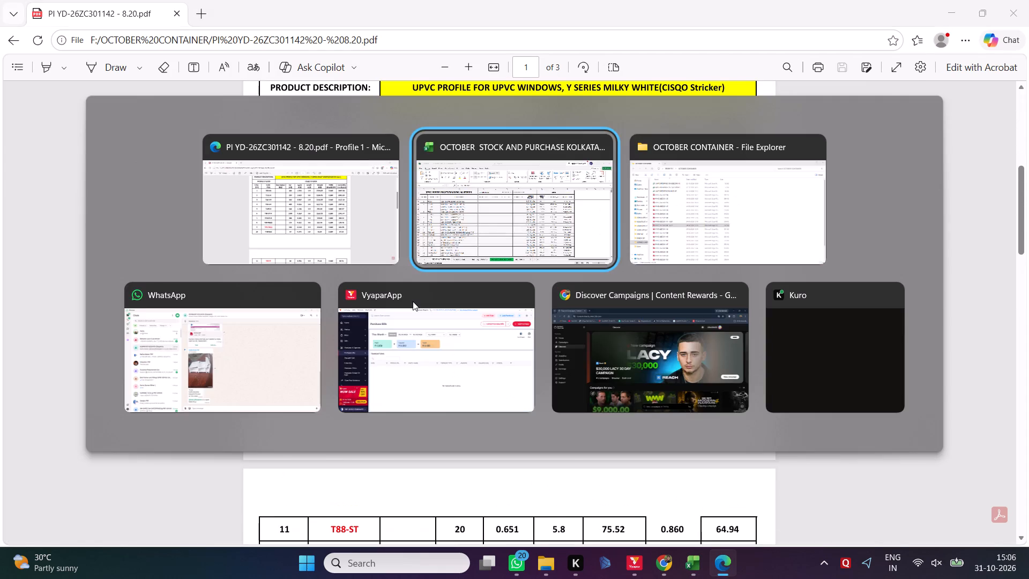
key(Down)
key(Down)
key(Down)
key(Down)
key(Down)
key(Down)
key(Down)
key(Down)
key(Down)
key(Down)
key(Down)
key(Down)
key(Down)
key(Down)
key(Down)
key(Down)
key(Down)
key(Down)
key(Down)
key(Down)
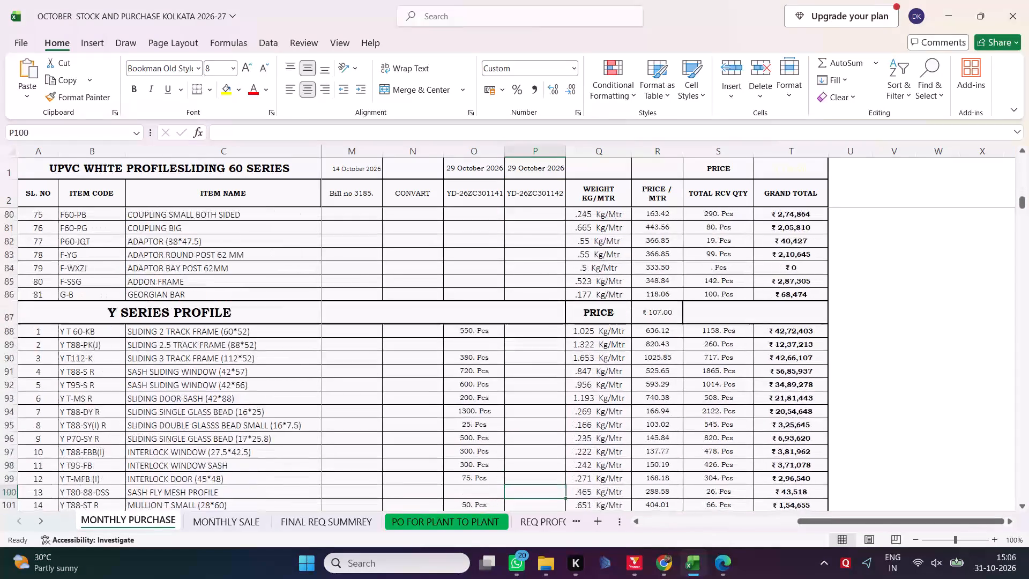
key(Up)
key(Up)
key(Up)
key(Up)
key(Up)
key(Up)
key(Up)
key(Up)
key(Up)
key(Up)
key(Up)
key(Up)
key(Up)
key(alt+Tab)
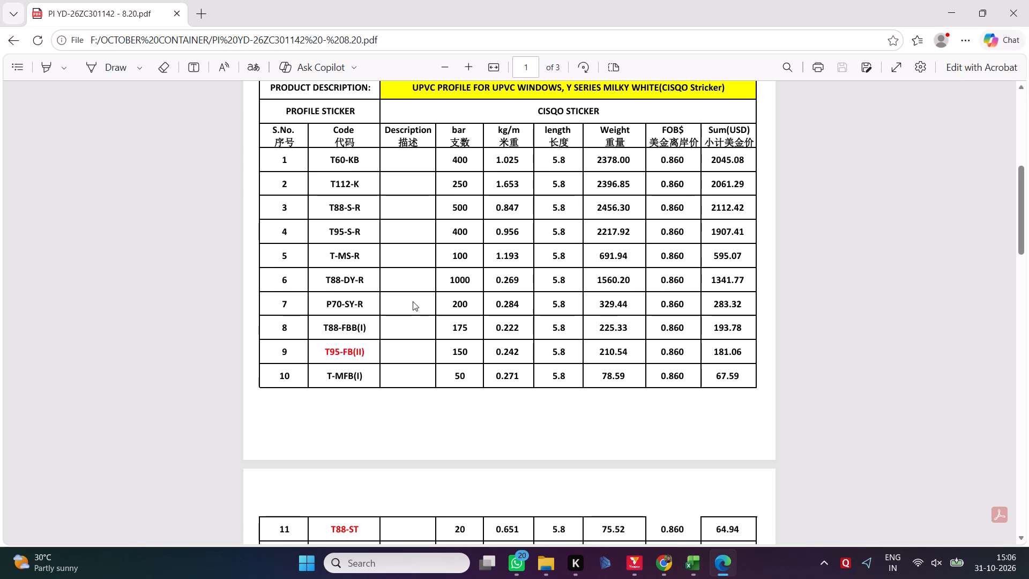
key(alt+Tab)
text(400)
key(Return)
Enter the invoice quantities 250 for Y T112-K and 500 for Y T88-S R in the YD-26ZC301142 column.
key(alt+Tab)
key(alt+Tab)
key(Down)
key(alt+Tab)
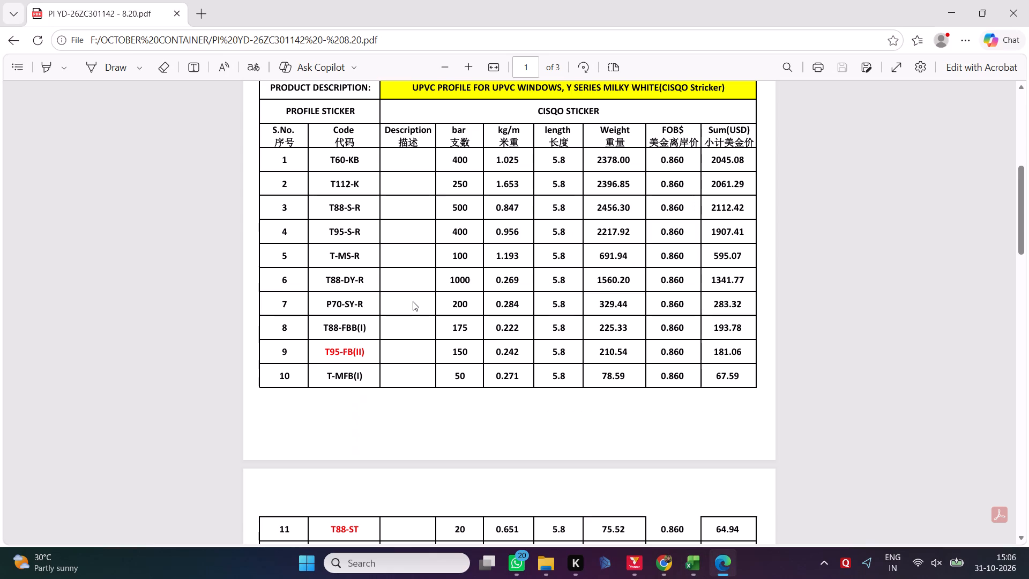
key(alt+Tab)
text(250)
key(Return)
key(alt+Tab)
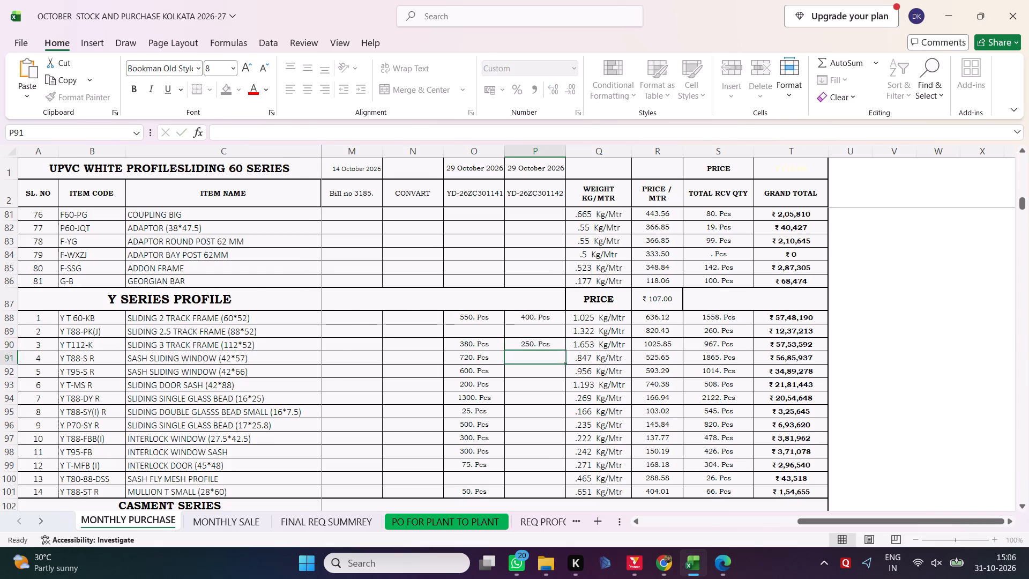
key(alt+Tab)
key(alt+Tab)
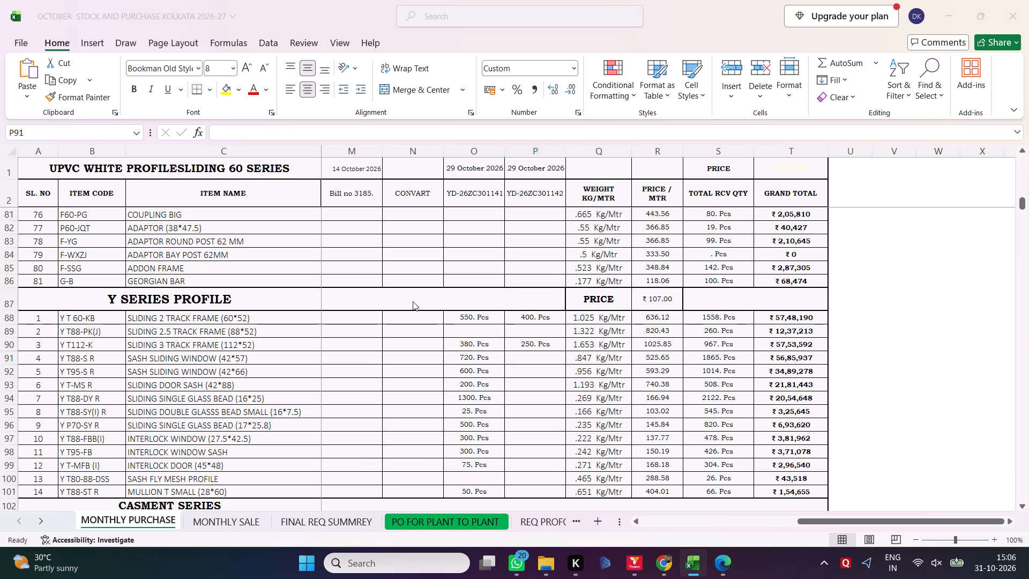
key(alt+Tab)
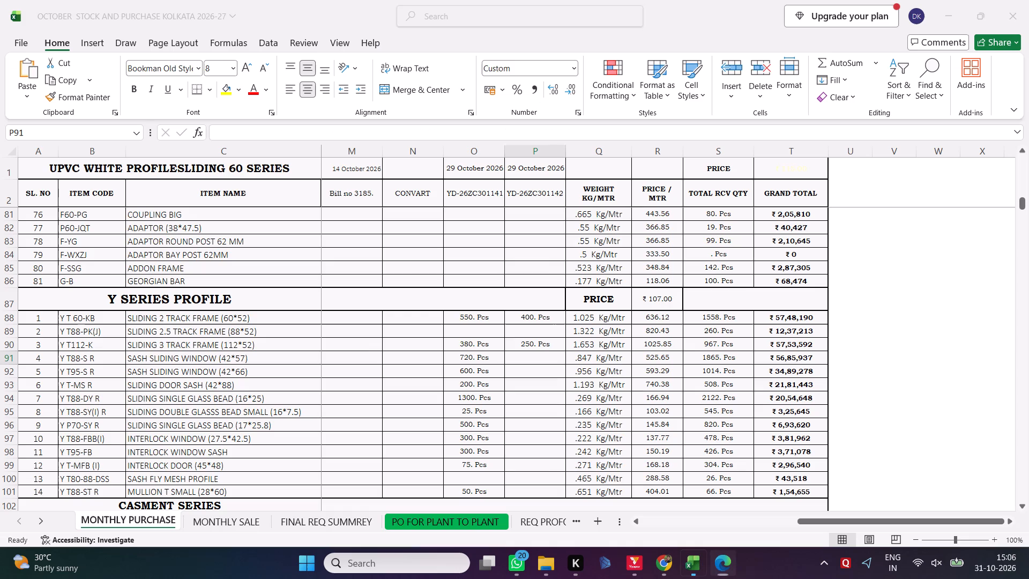
text(500)
key(Return)
Enter the invoice quantities 400 for Y T95-S R and 100 for Y T-MS R in the YD-26ZC301142 column.
key(alt+Tab)
key(alt+Tab)
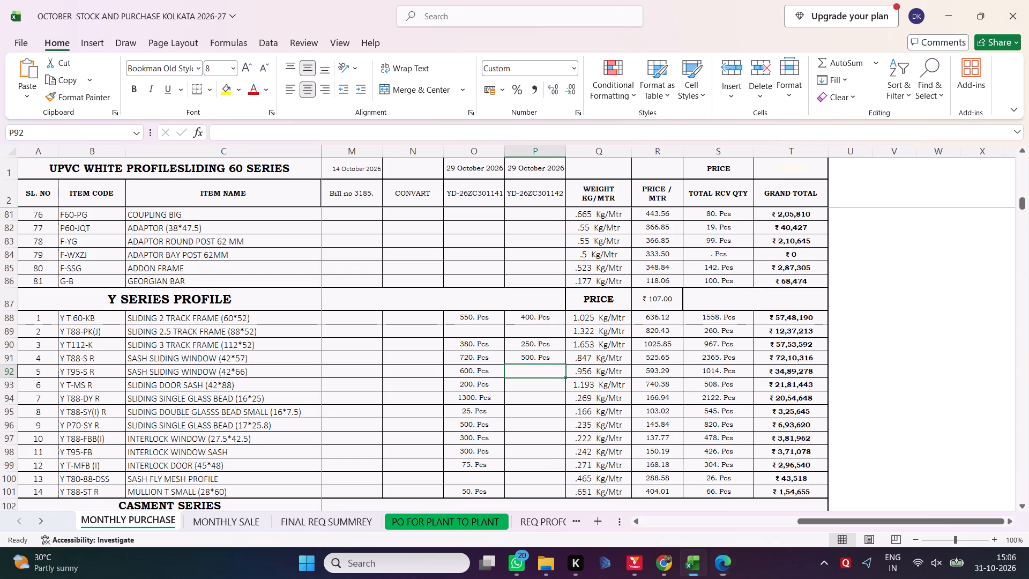
text(400)
key(Return)
key(alt+Tab)
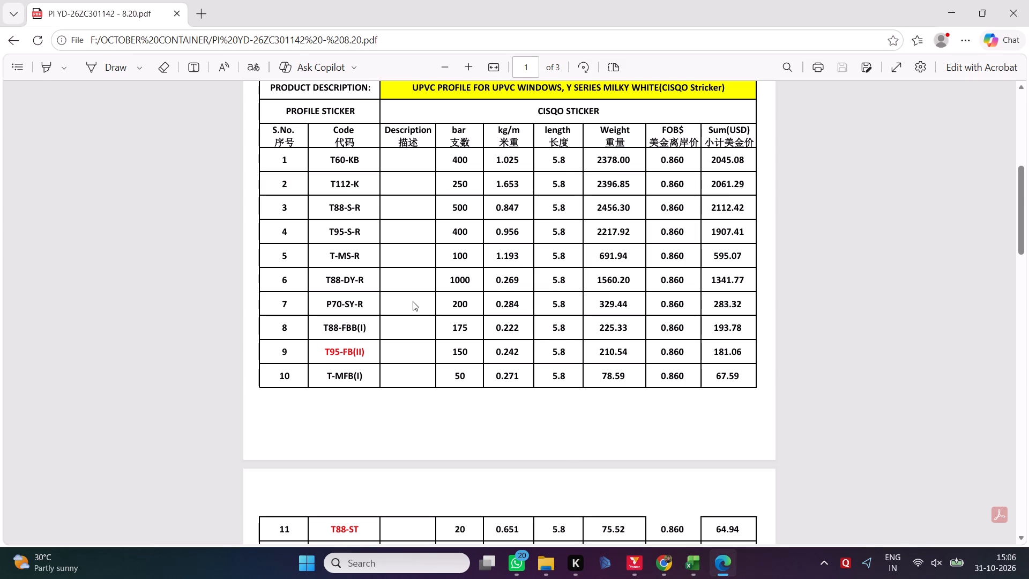
key(alt+Tab)
text(100)
key(Return)
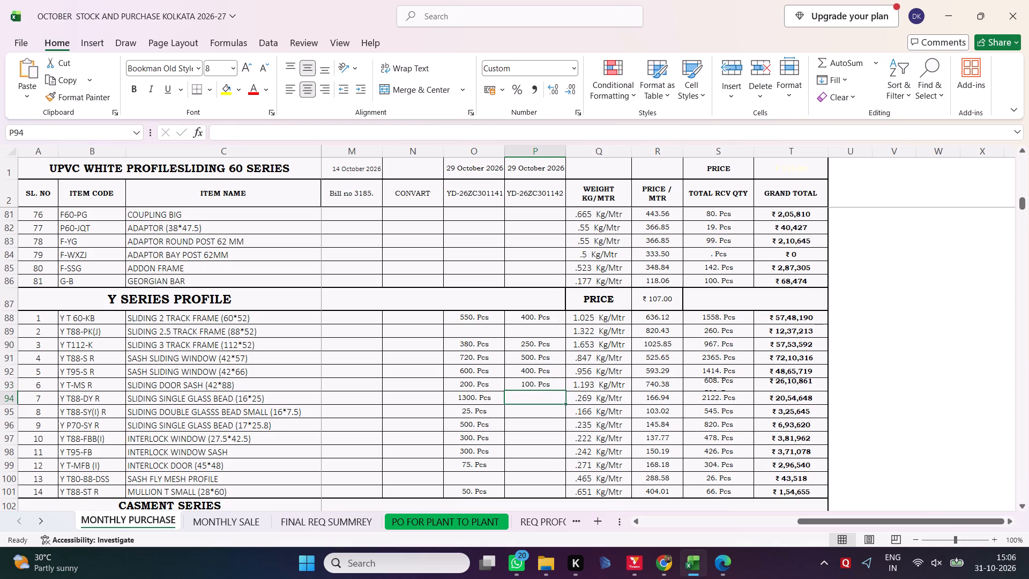
Enter the invoice quantities 1000 for Y T88-DY R and 200 for Y P70-SY R in the YD-26ZC301142 column.
key(alt+Tab)
key(alt+Tab)
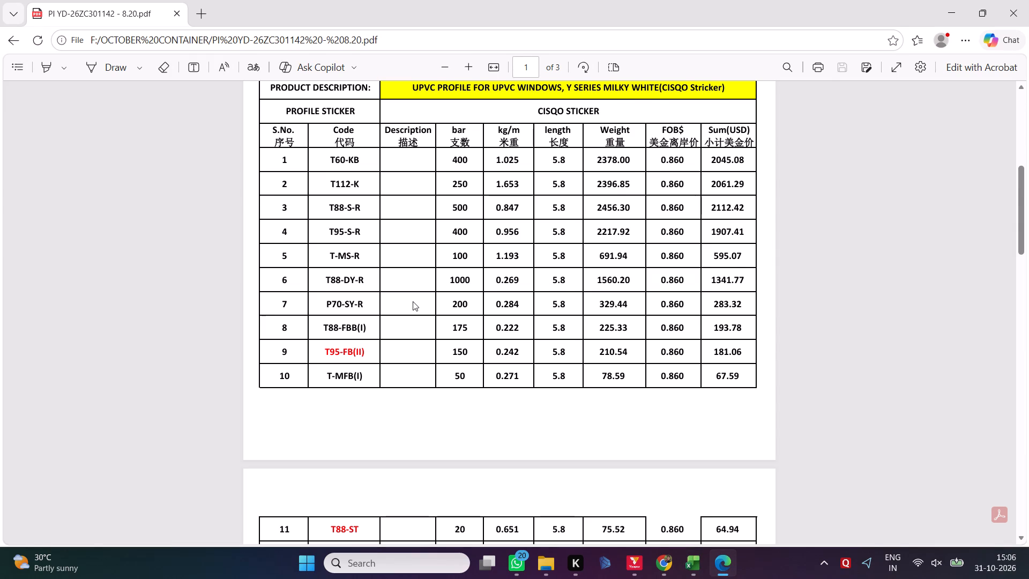
text(1000)
key(Return)
key(alt+Tab)
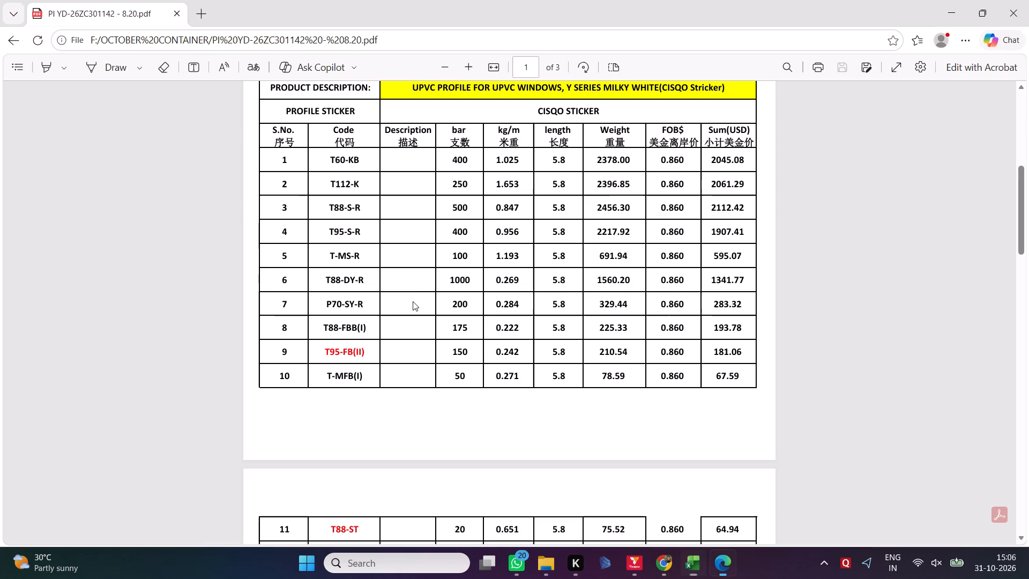
key(alt+Tab)
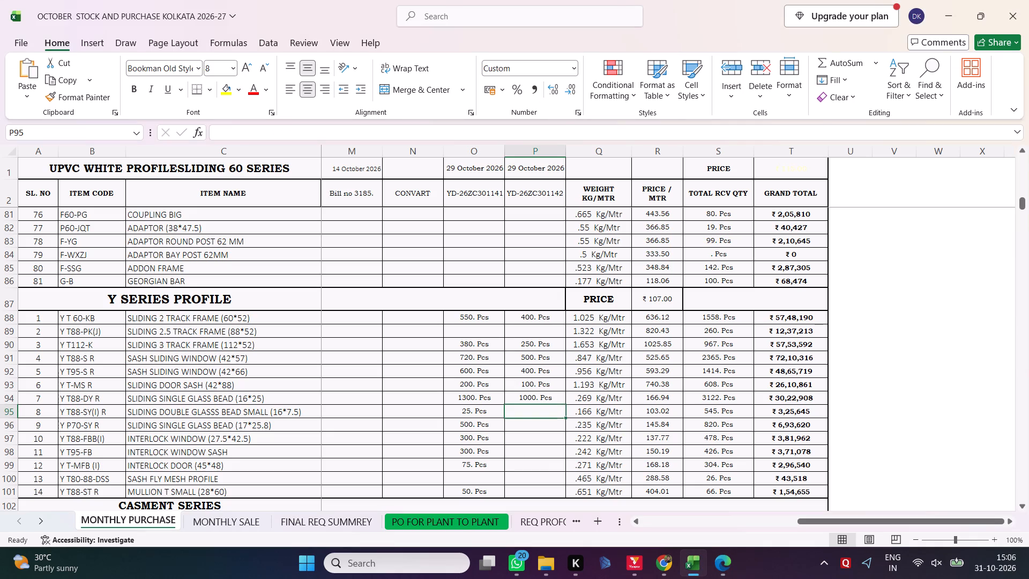
key(Down)
key(alt+Tab)
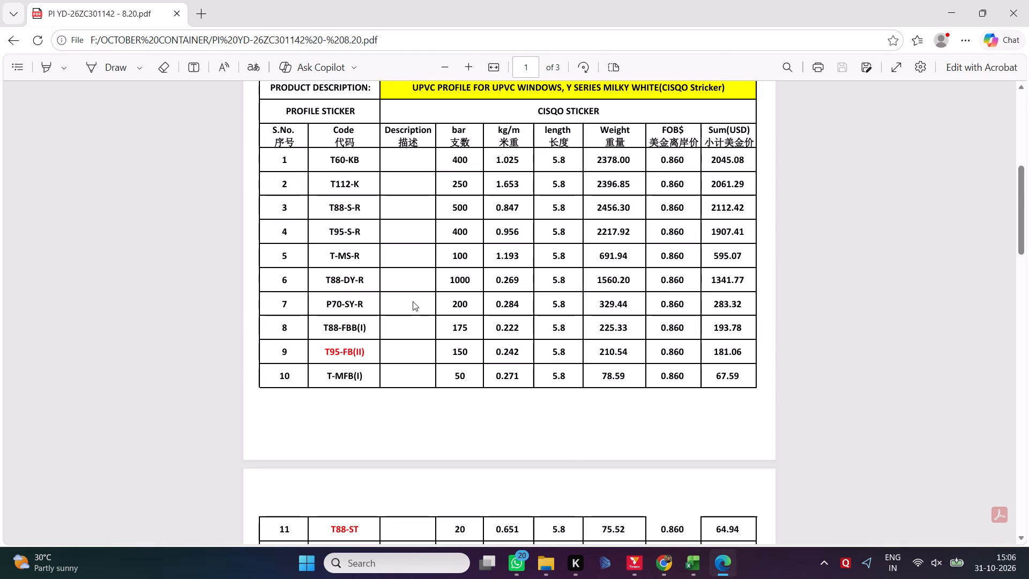
key(alt+Tab)
text(200)
key(Return)
key(alt+Tab)
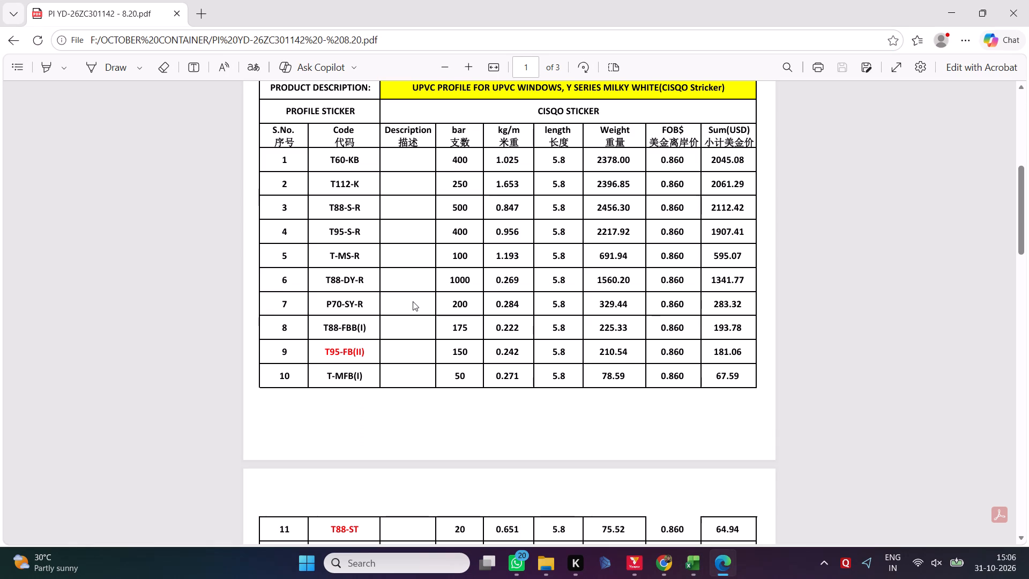
Enter the invoice quantities 175 for Y T88-FBB(I) and 150 for Y T95-FB in the YD-26ZC301142 column.
key(alt+Tab)
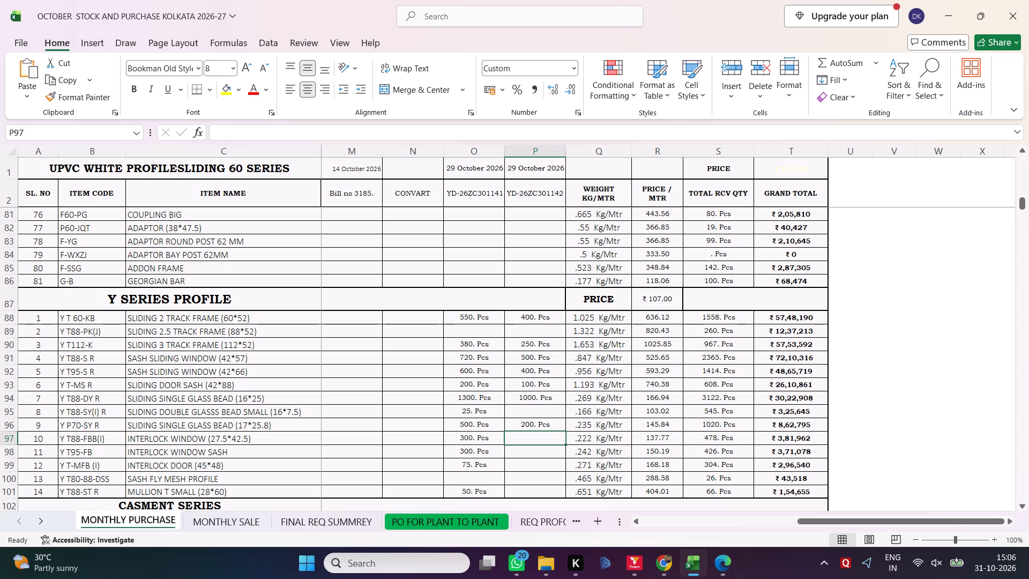
key(alt+Tab)
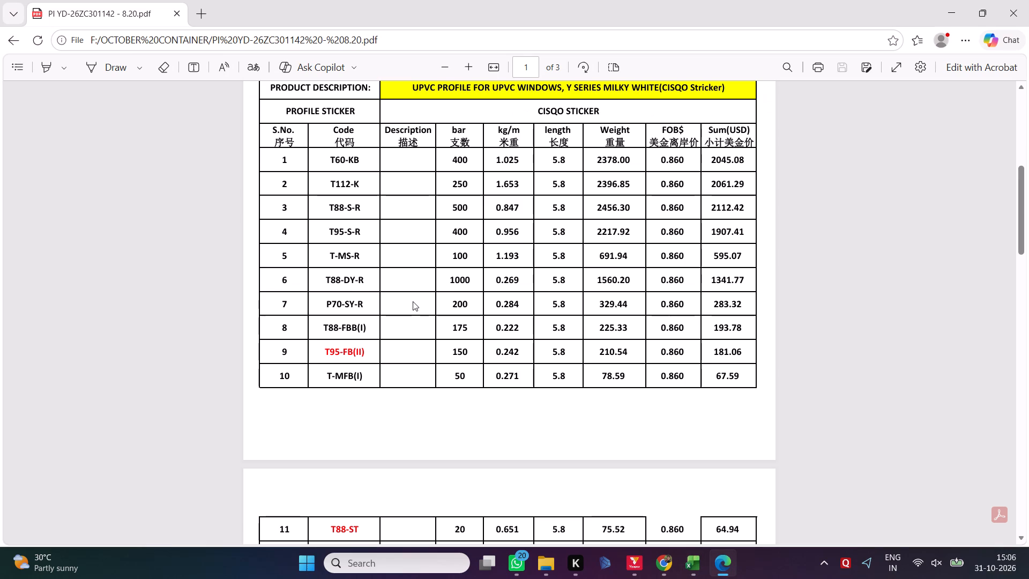
key(alt+Tab)
key(alt+Tab)
key(alt+Tab)
text(1755)
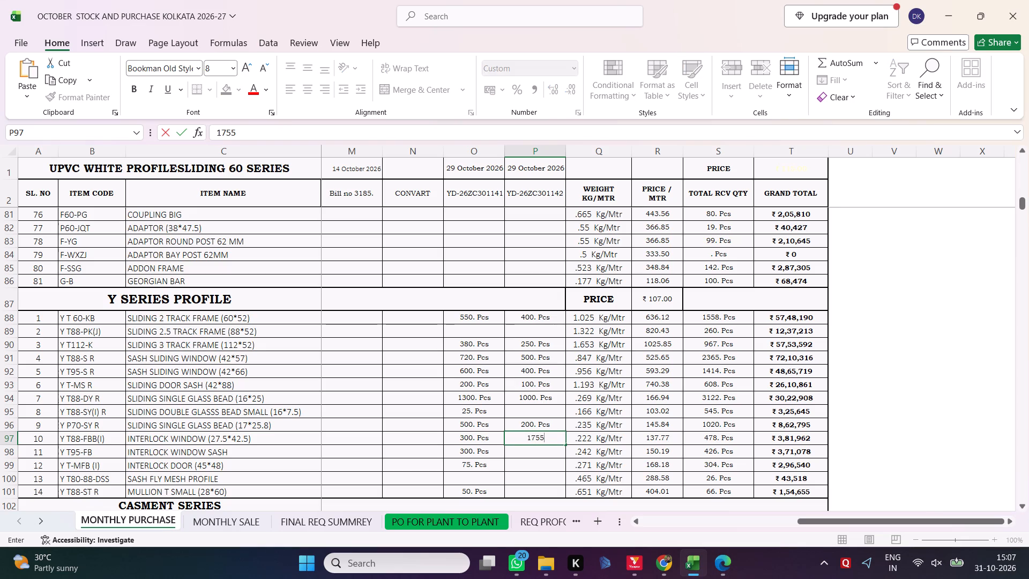
key(BackSpace)
key(Return)
key(alt+Tab)
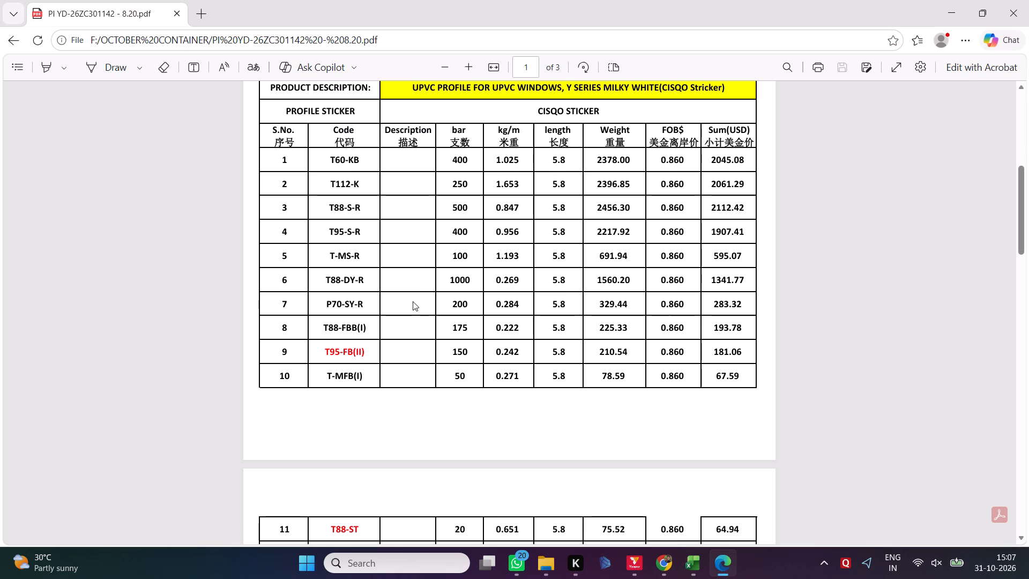
key(alt+Tab)
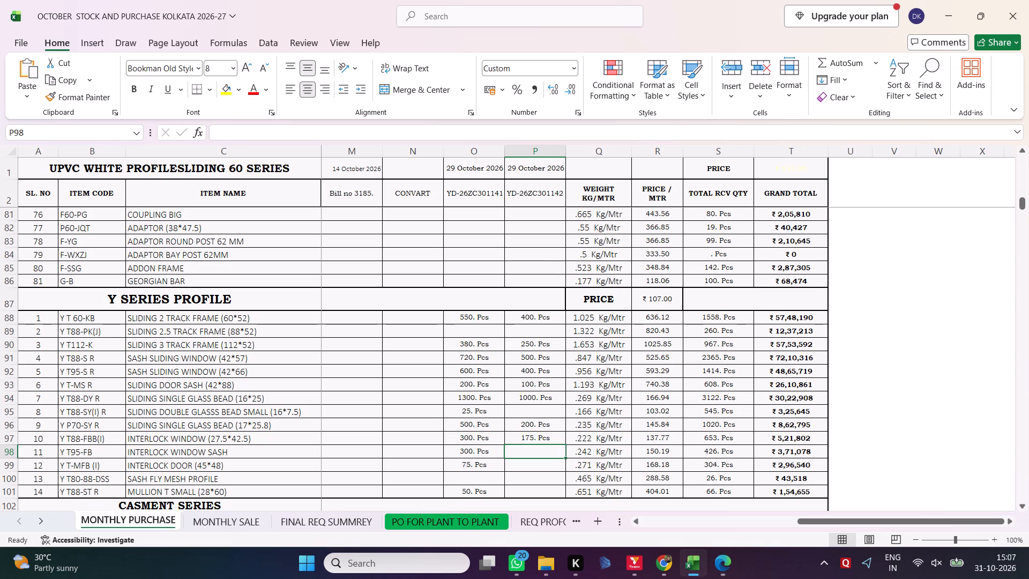
key(alt+Tab)
key(alt+Tab)
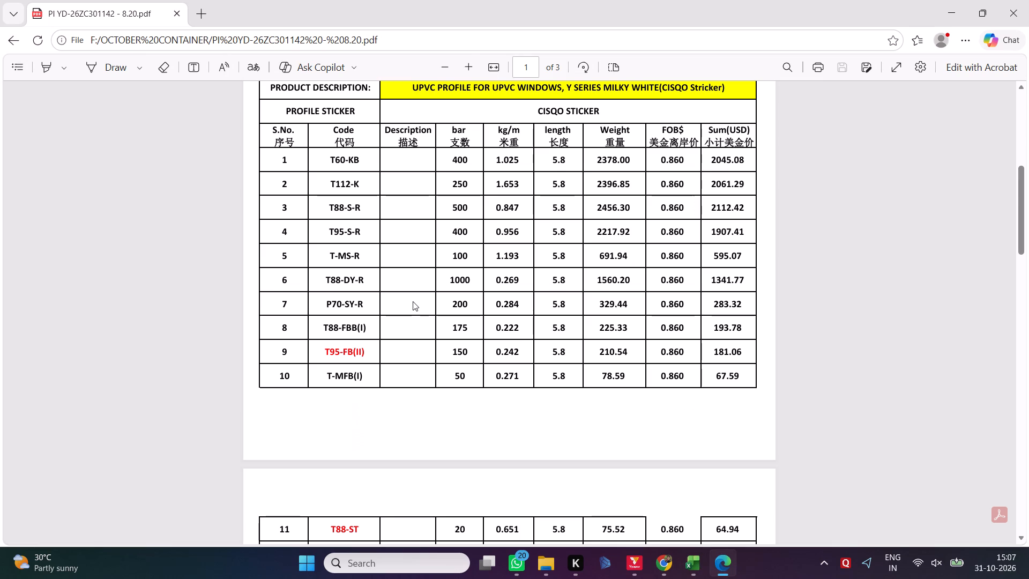
text(150)
key(Return)
Enter 50, the invoice quantity of T-MFB(I), for Y T-MFB (I) in the YD-26ZC301142 column.
key(alt+Tab)
key(alt+Tab)
key(alt+Tab)
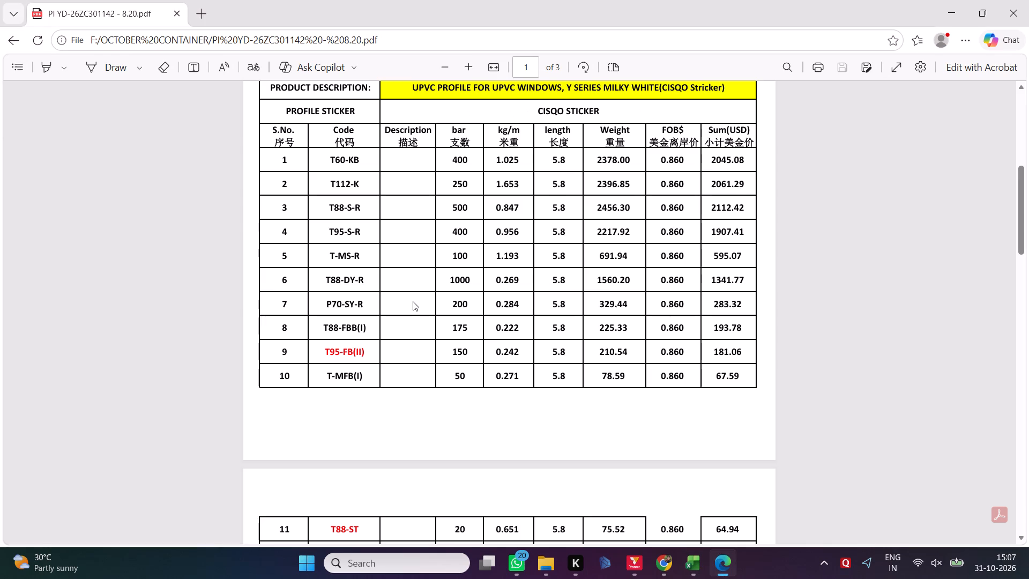
key(alt+Tab)
text(50)
key(Return)
Enter 20, the invoice quantity of T88-ST, for Y T88-ST R in the YD-26ZC301142 column.
key(alt+Tab)
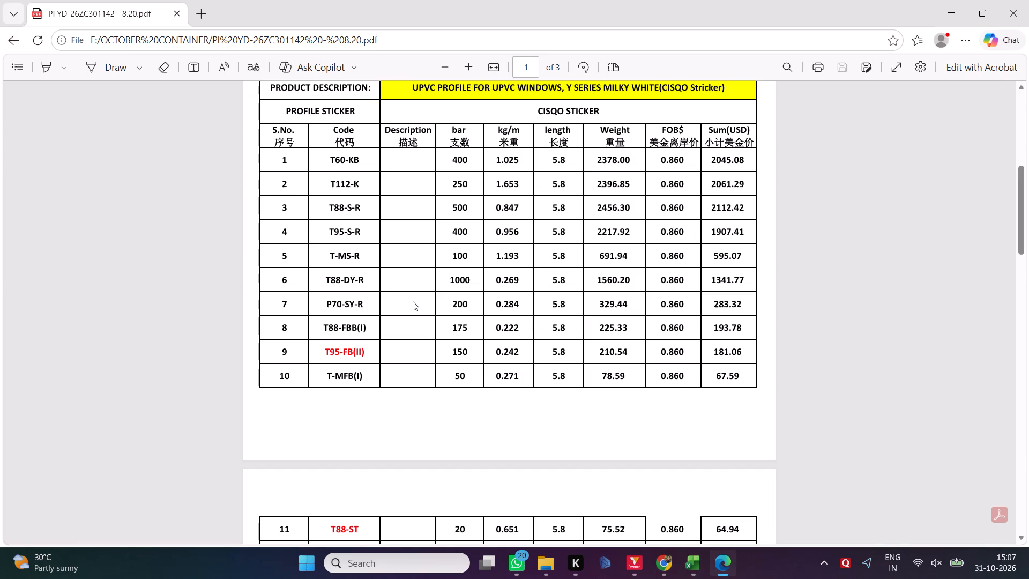
key(alt+Tab)
key(alt+Tab)
scroll(413, 301, down, 2)
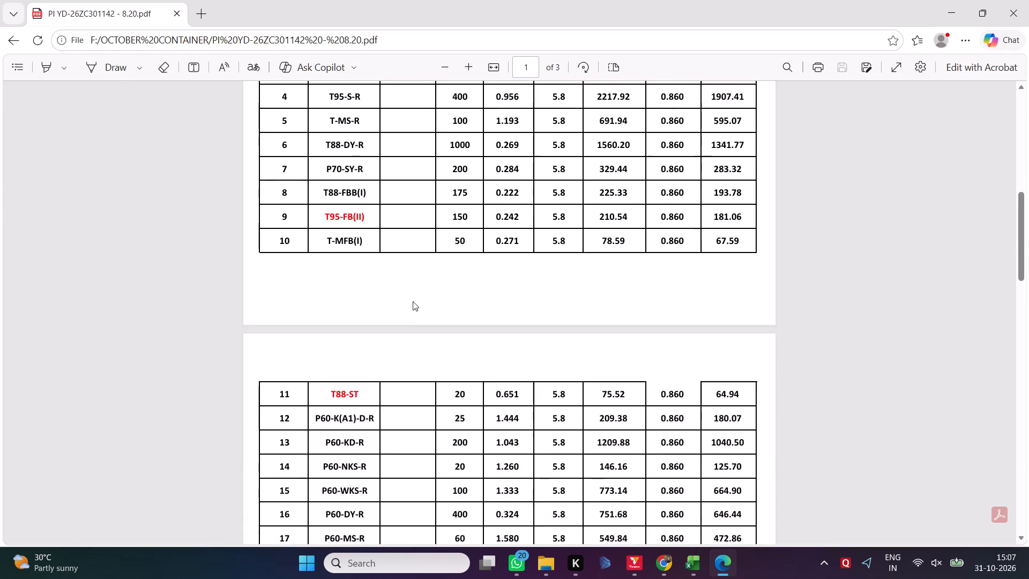
scroll(413, 301, down, 3)
key(alt+Tab)
key(Down)
key(Down)
key(Down)
key(Down)
key(Down)
key(Down)
key(Down)
key(Down)
key(Down)
key(Down)
key(Down)
key(Down)
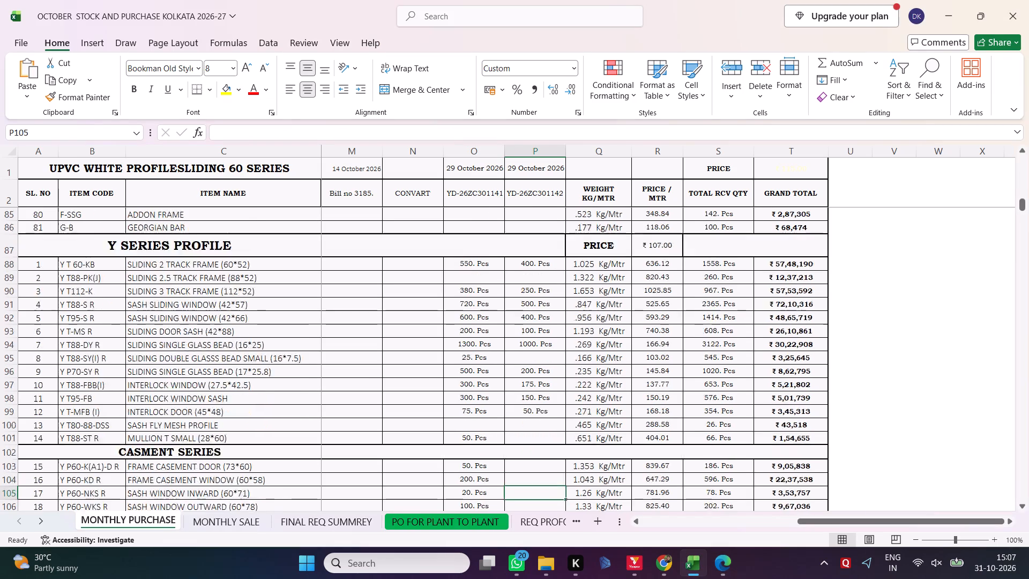
key(Up)
key(Up)
key(Up)
key(Up)
key(Up)
key(Up)
key(Up)
key(Up)
key(Up)
key(Up)
key(Up)
key(Up)
key(Down)
key(alt+Tab)
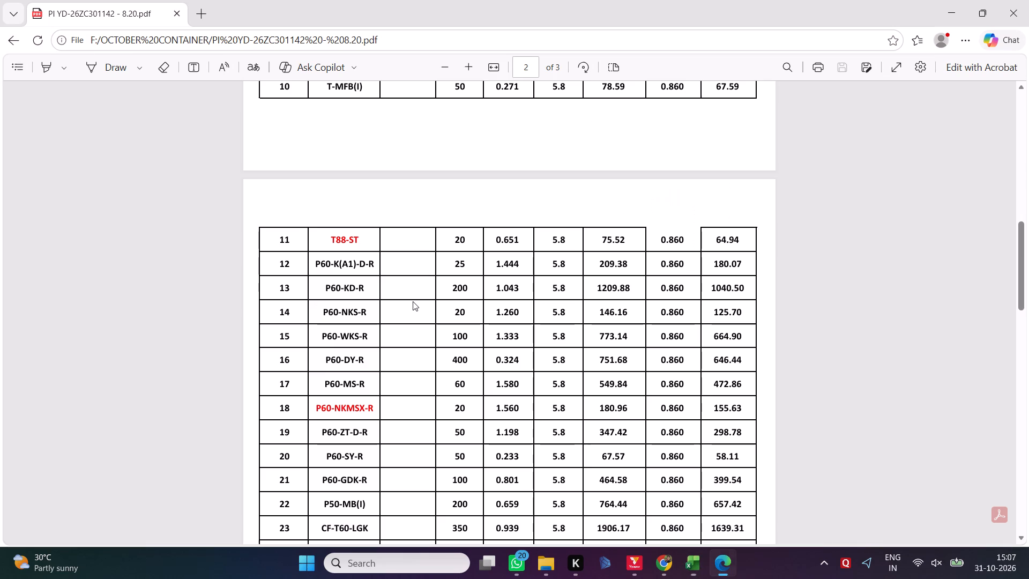
key(alt+Tab)
text(20)
key(Return)
Enter the invoice quantities 25 for Y P60-K(A1)-D R and 200 for Y P60-KD R in the casement section of the YD-26ZC301142 column.
key(alt+Tab)
key(alt+Tab)
key(Down)
key(alt+Tab)
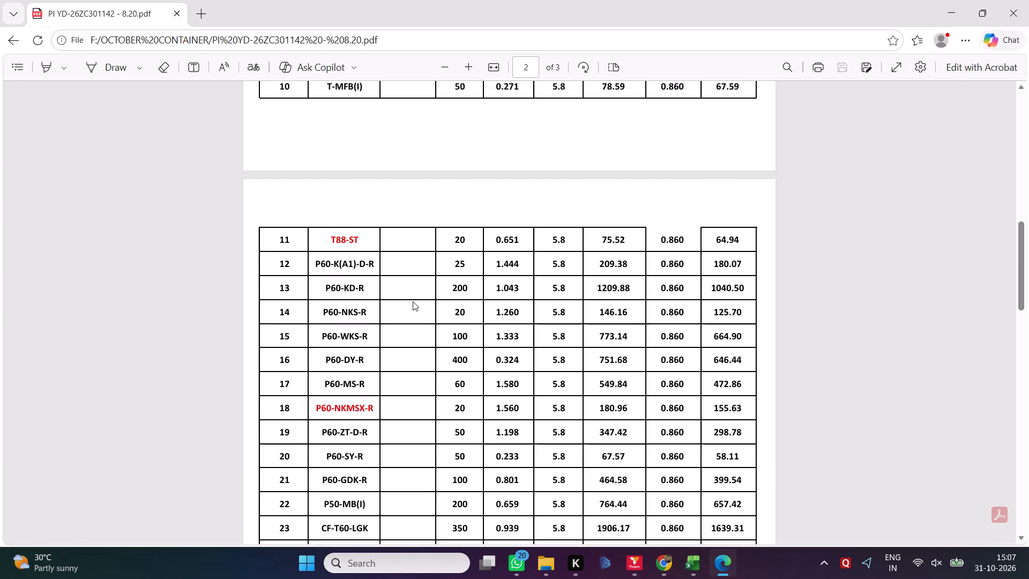
key(alt+Tab)
text(25)
key(Return)
key(alt+Tab)
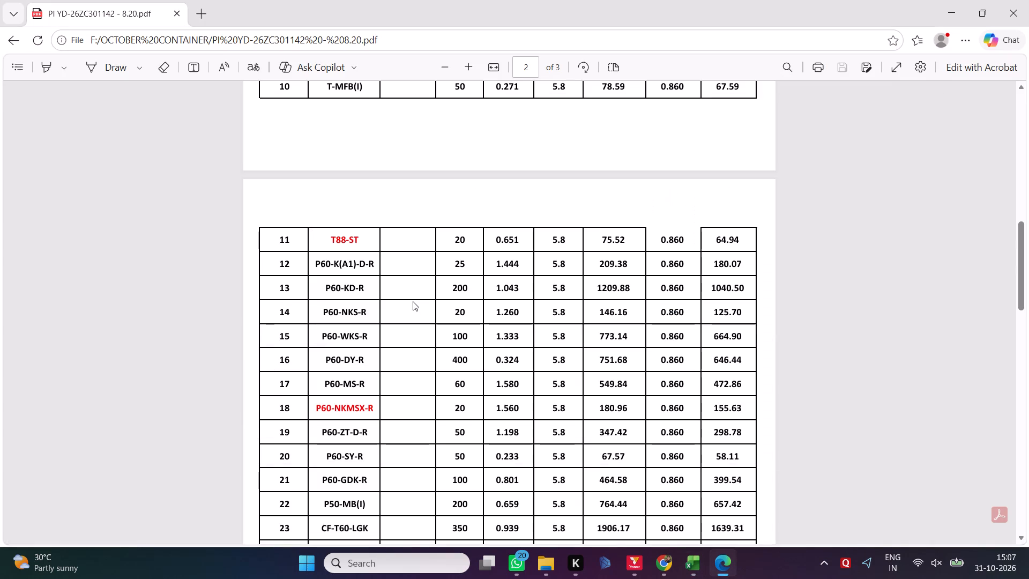
key(alt+Tab)
key(alt+Tab)
key(alt+Tab)
text(200)
key(Return)
Enter the invoice quantities 20 for Y P60-NKS R and 100 for Y P60-WKS R in the YD-26ZC301142 column.
key(alt+Tab)
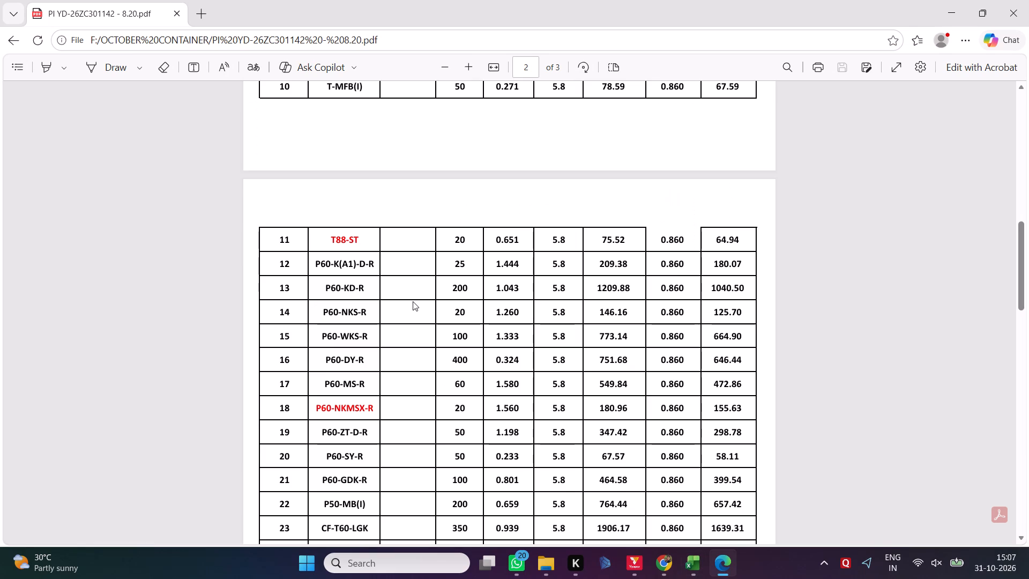
key(alt+Tab)
text(20)
key(Return)
key(alt+Tab)
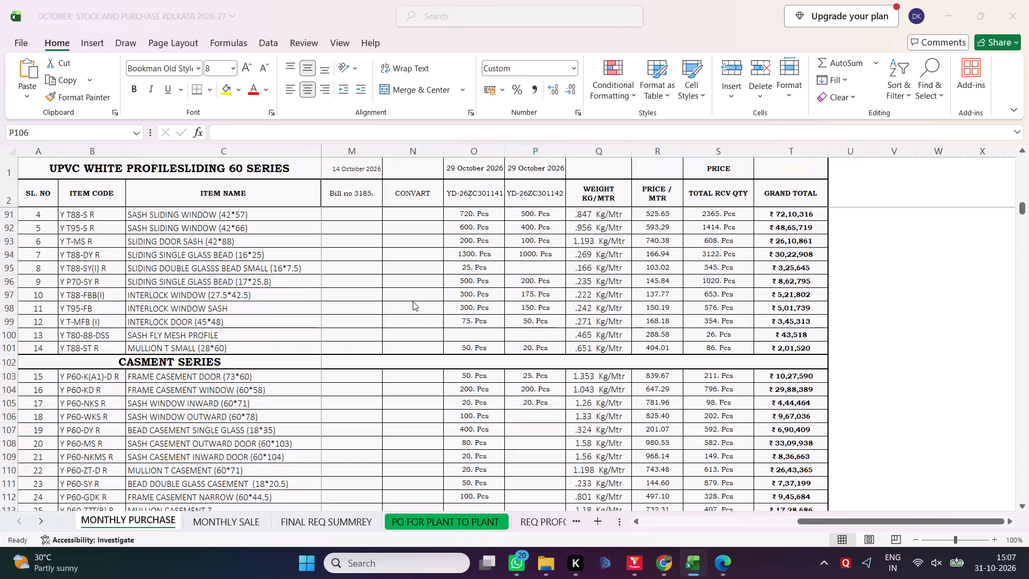
key(alt+Tab)
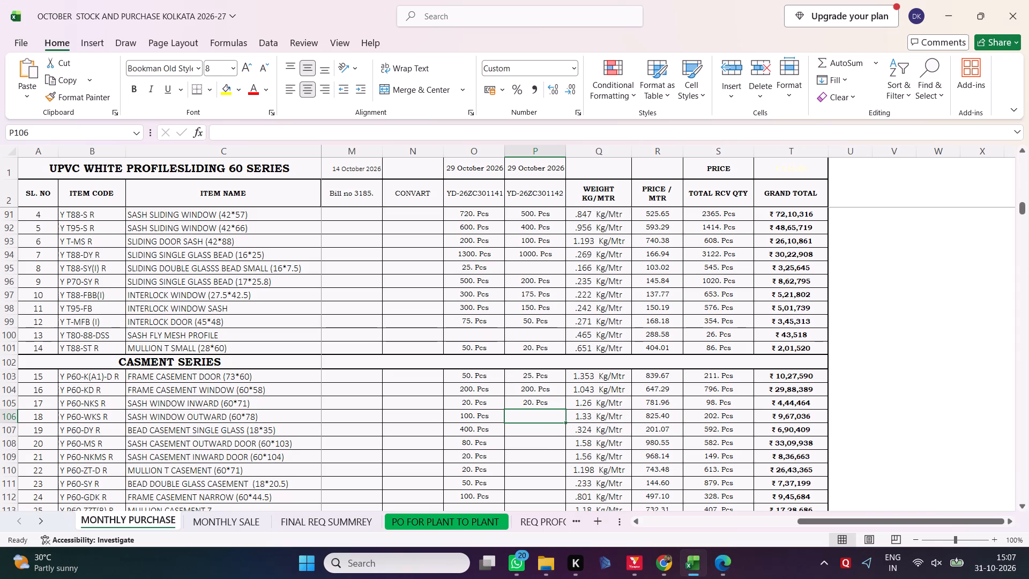
key(alt+Tab)
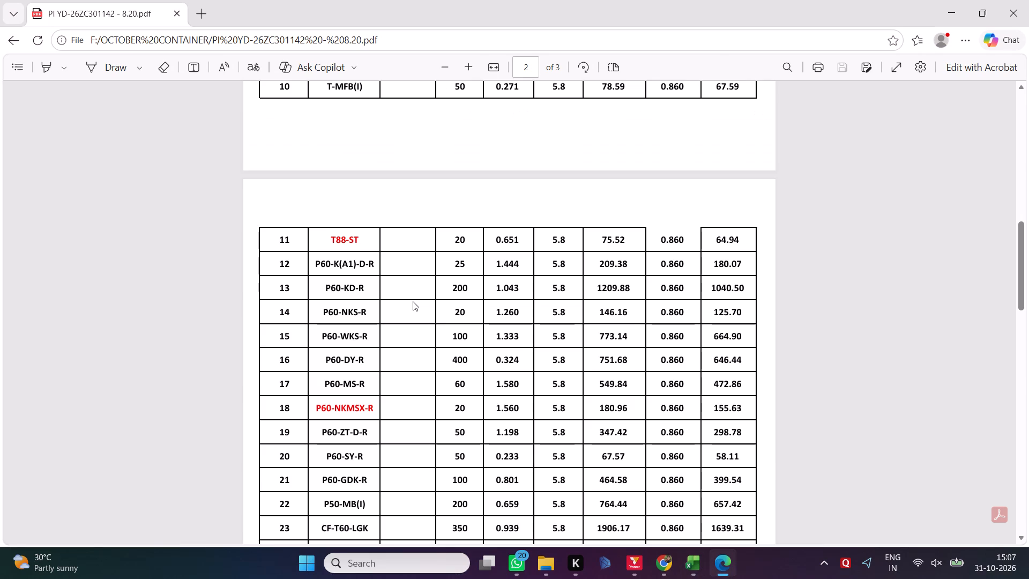
key(alt+Tab)
text(100)
key(Return)
Enter the invoice quantities 400 for Y P60-DY R and 60 for Y P60-MS R in the YD-26ZC301142 column.
key(alt+Tab)
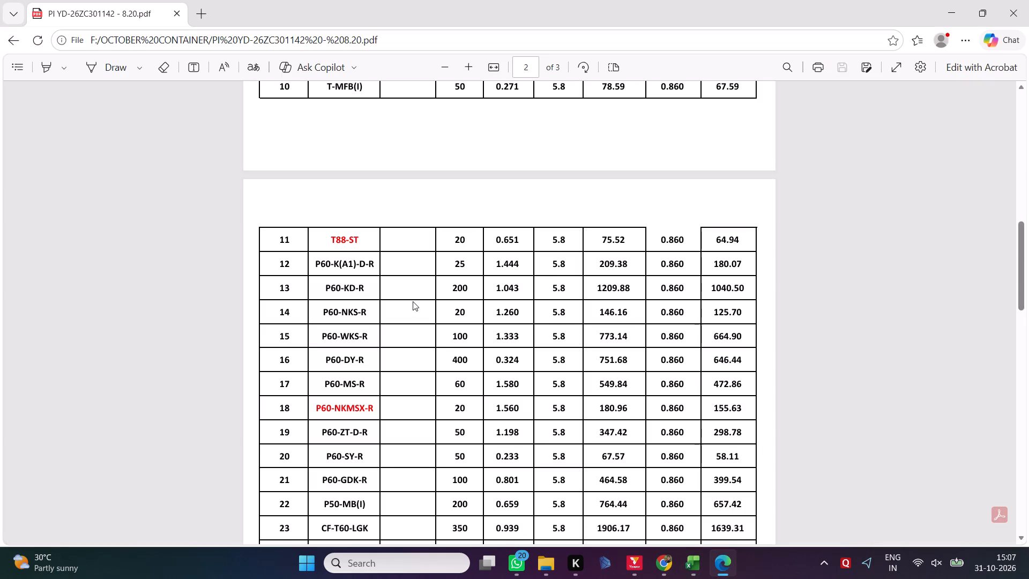
key(alt+Tab)
key(alt+Tab)
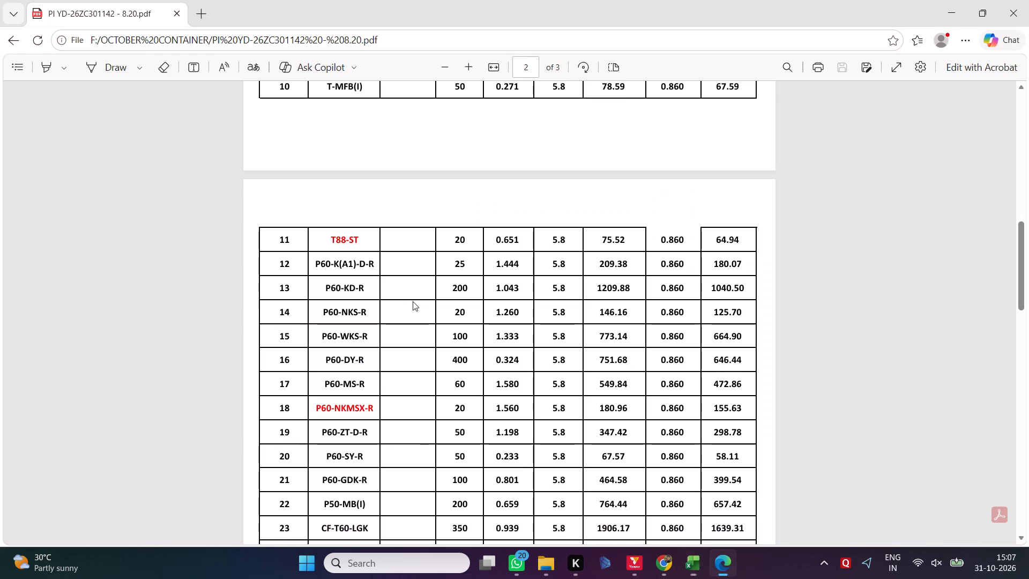
key(alt+Tab)
text(400)
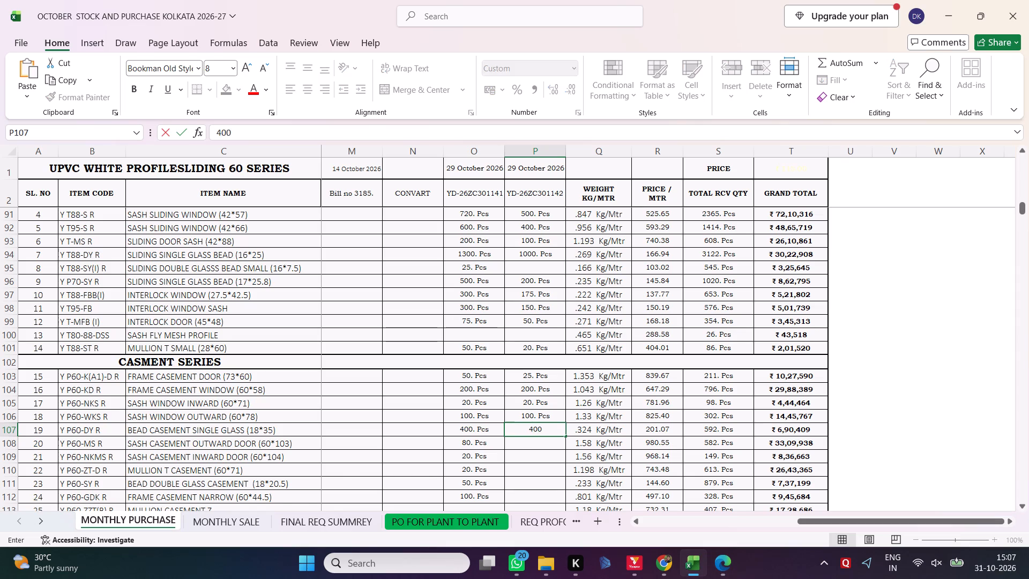
key(Return)
key(alt+Tab)
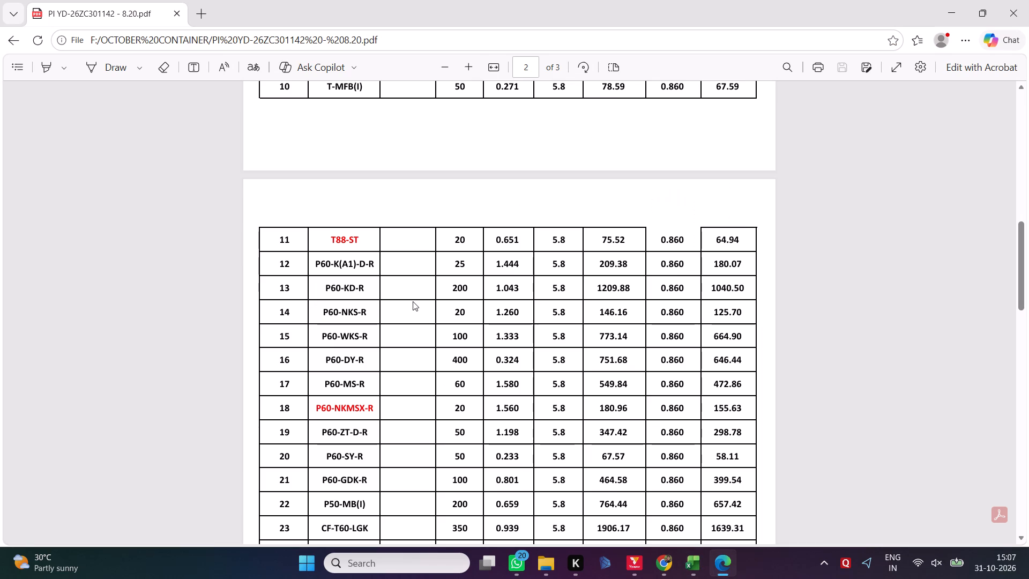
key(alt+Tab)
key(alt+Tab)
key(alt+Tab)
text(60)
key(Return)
Enter the invoice quantity of P60-NKMSX-R for Y P60-NKMS R in the YD-26ZC301142 column.
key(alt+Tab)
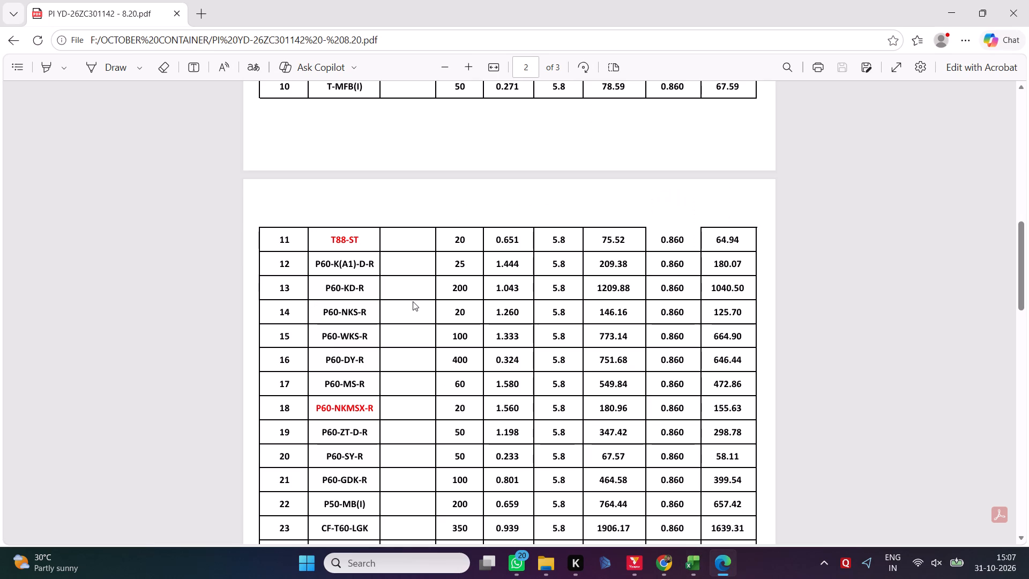
Enter the invoice quantity 20 for Y P60-NKMS R in the YD-26ZC301142 column.
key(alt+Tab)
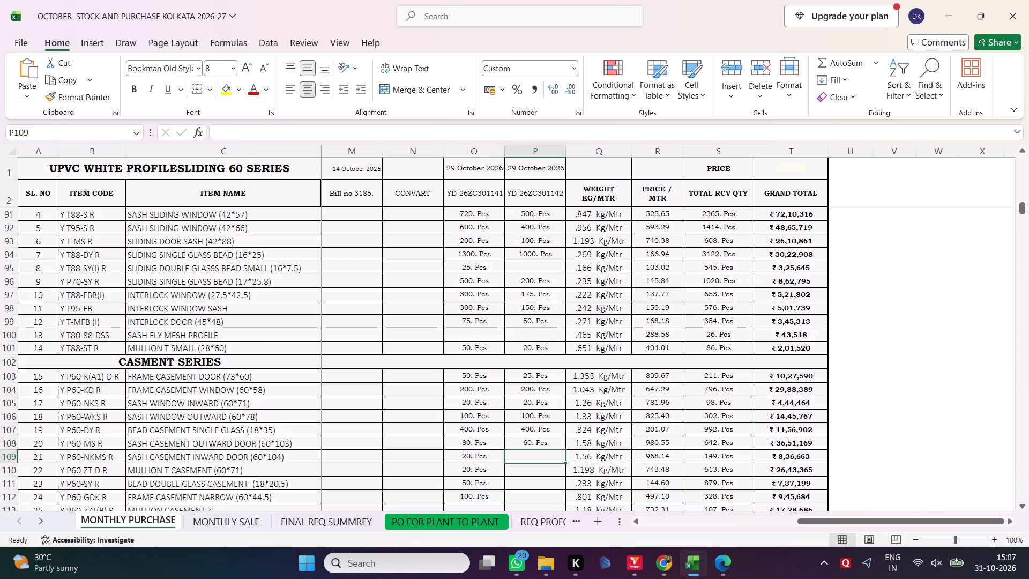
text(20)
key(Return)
Enter the invoice quantity of P60-ZT-D-R for Y P60-ZT-D R in the YD-26ZC301142 column.
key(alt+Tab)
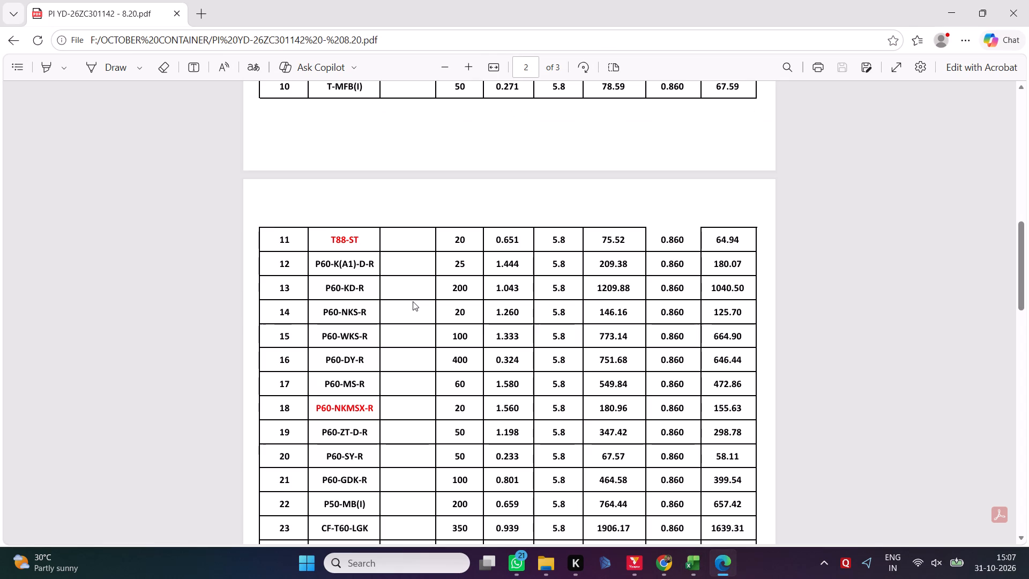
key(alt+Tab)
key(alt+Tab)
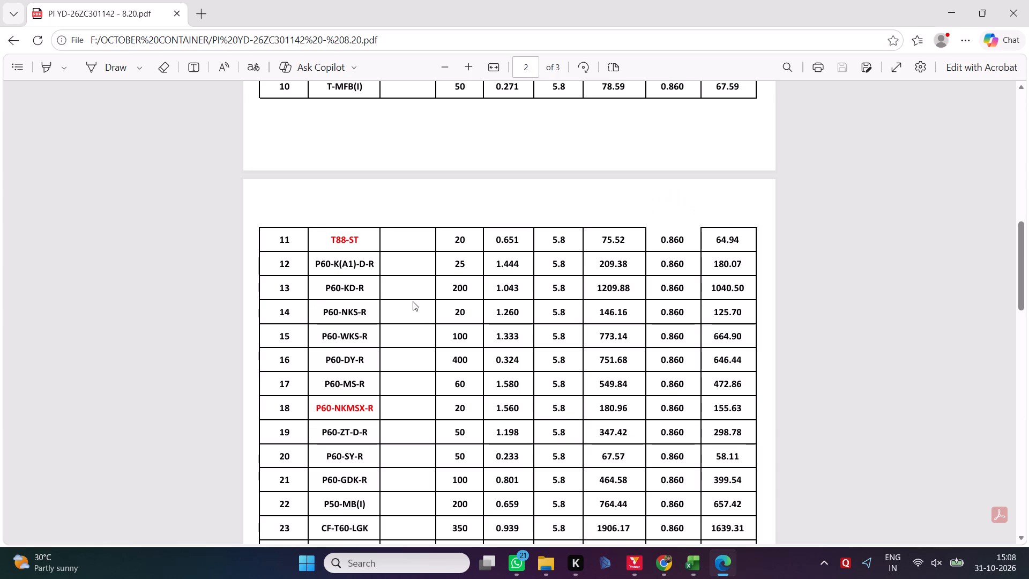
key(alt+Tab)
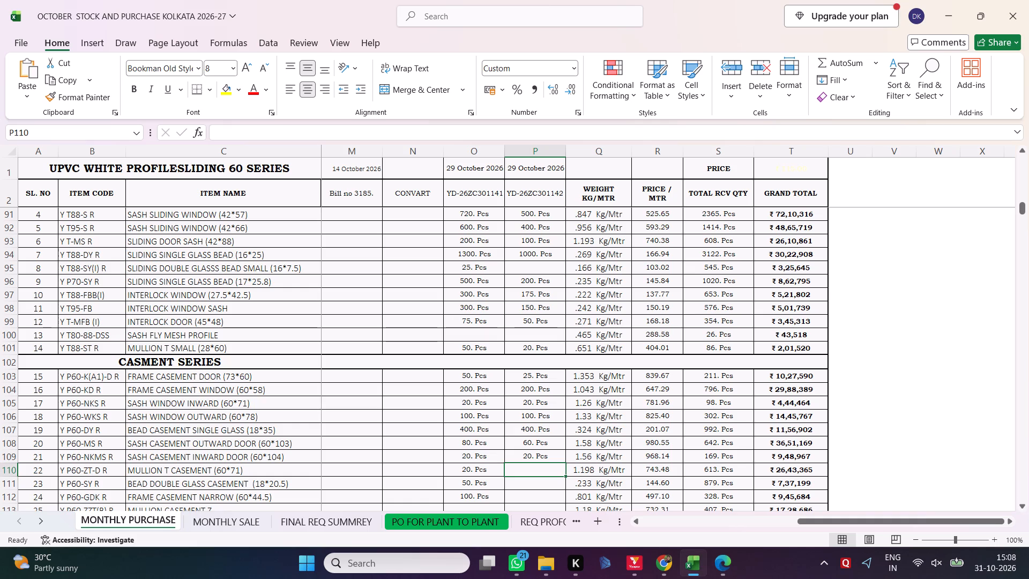
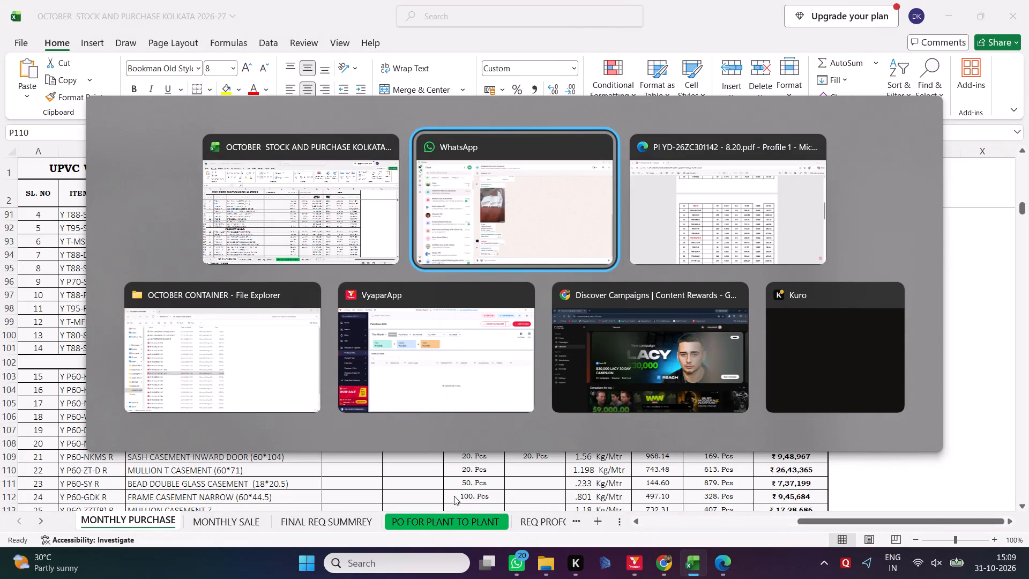
Return to the October stock workbook to enter the invoice quantity for Y P60-ZT-D R in the YD-26ZC301142 column.
key(alt+shift+Tab)
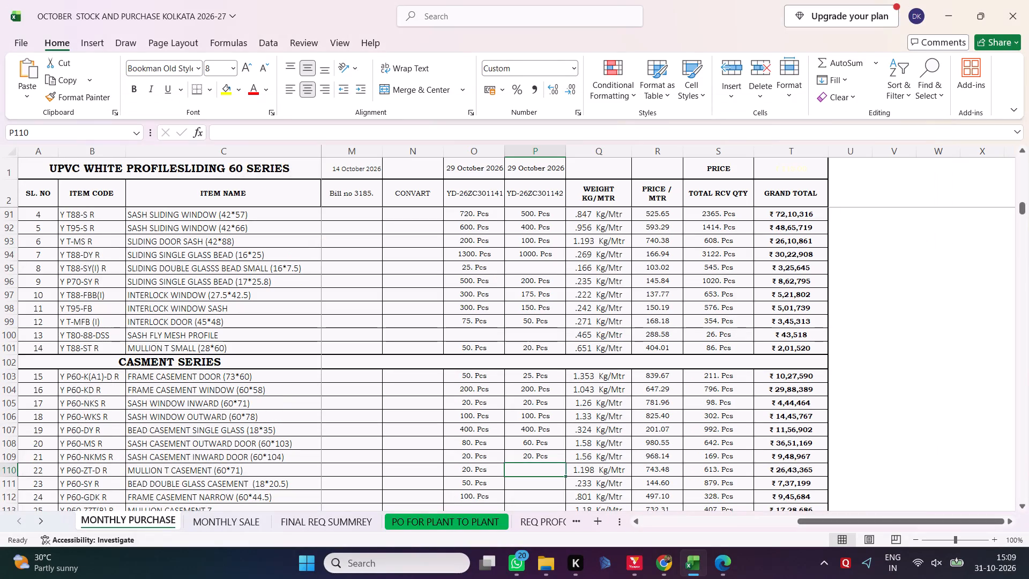
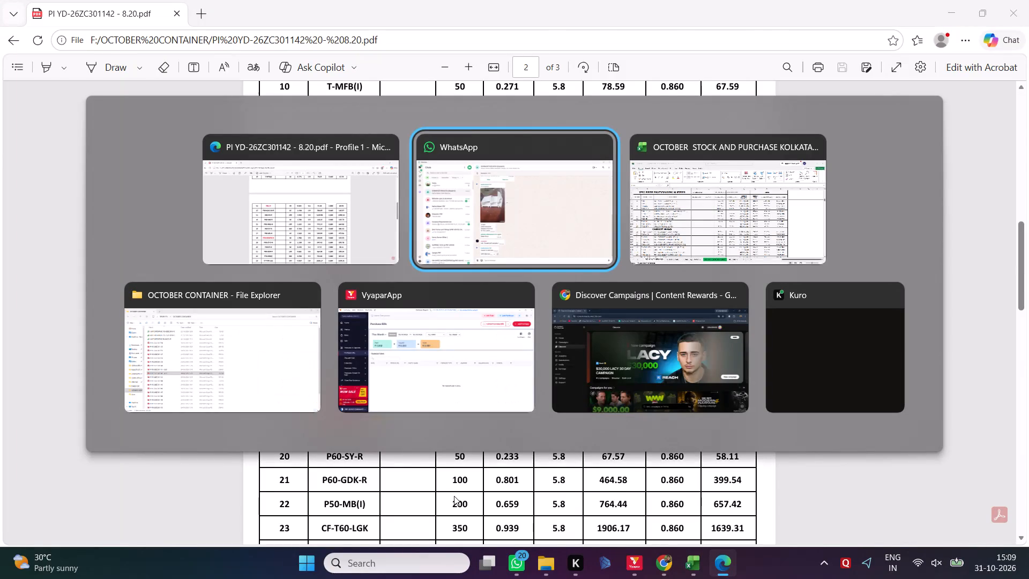
Return from the invoice PDF to the Excel stock workbook to fill the Y P60-ZT-D R quantity in the YD-26ZC301142 column.
key(alt+Tab)
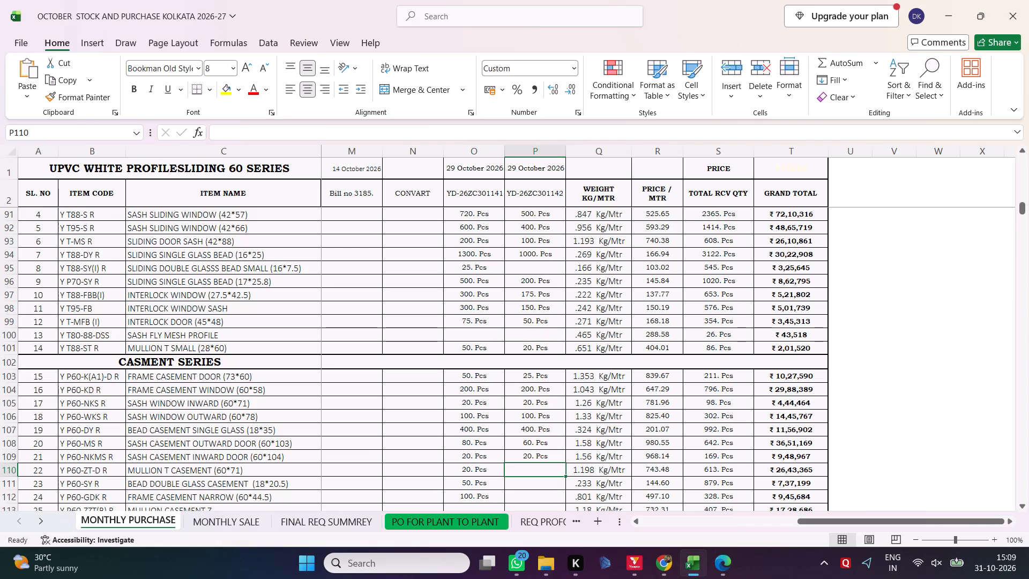
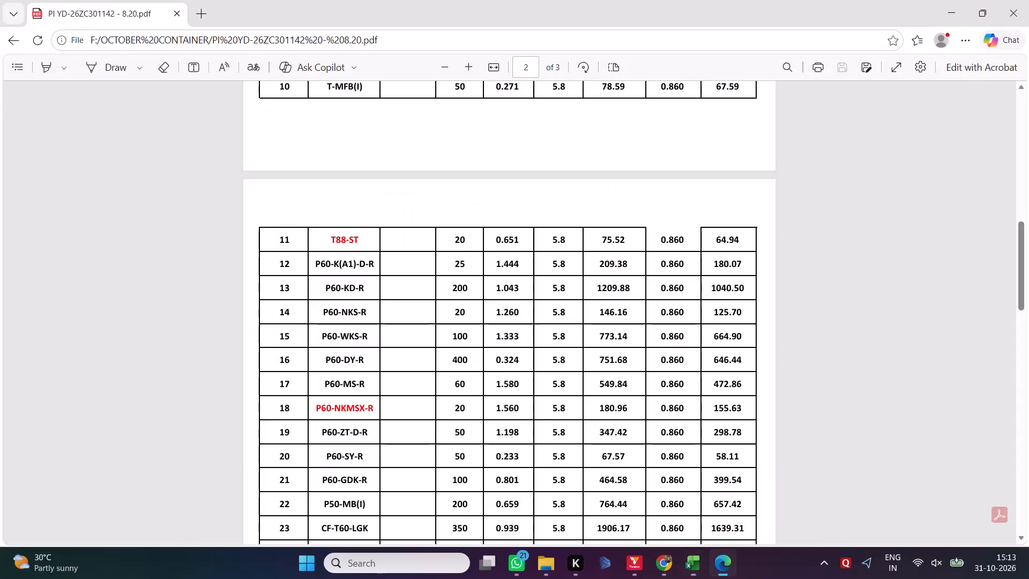
Enter 50 as the Y P60-ZT-D R quantity in the YD-26ZC301142 column, per the invoice PDF.
key(alt+Tab)
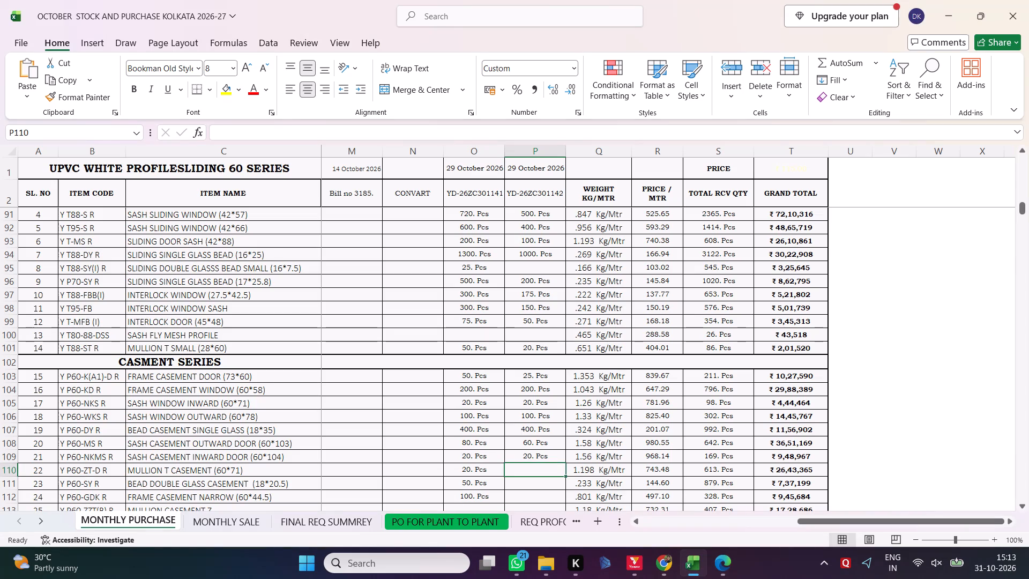
key(alt+Tab)
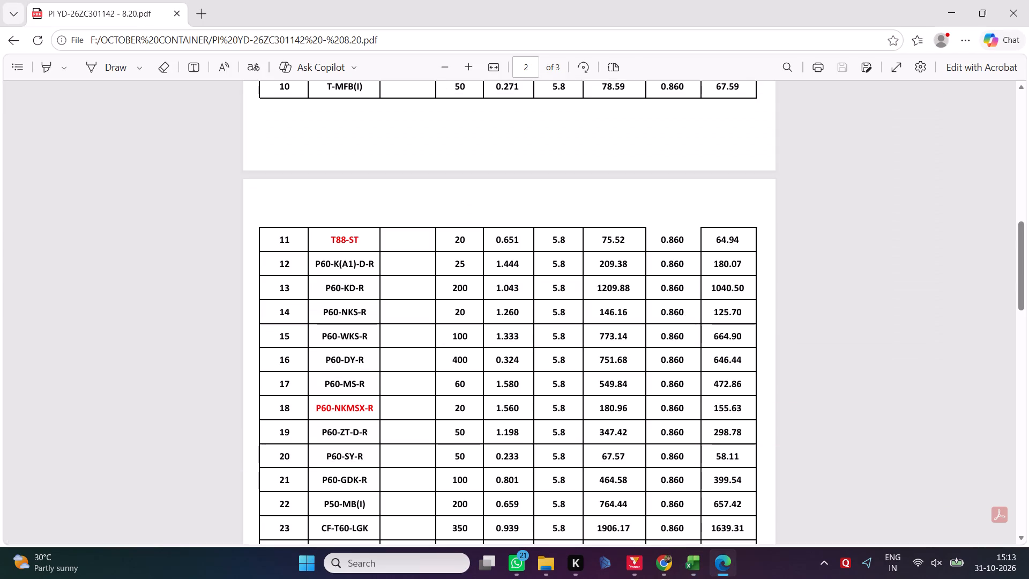
key(alt+Tab)
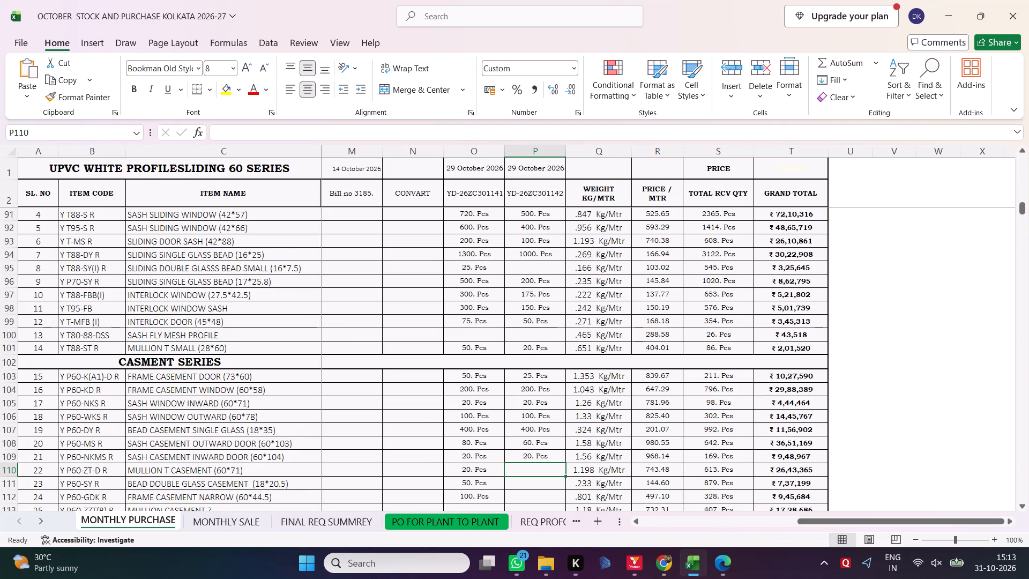
key(alt+Tab)
key(alt+Tab)
text(50)
key(Return)
Look up P60-SY-R in the invoice PDF and enter 50 for Y P60-SY R in the YD-26ZC301142 column.
key(alt+Tab)
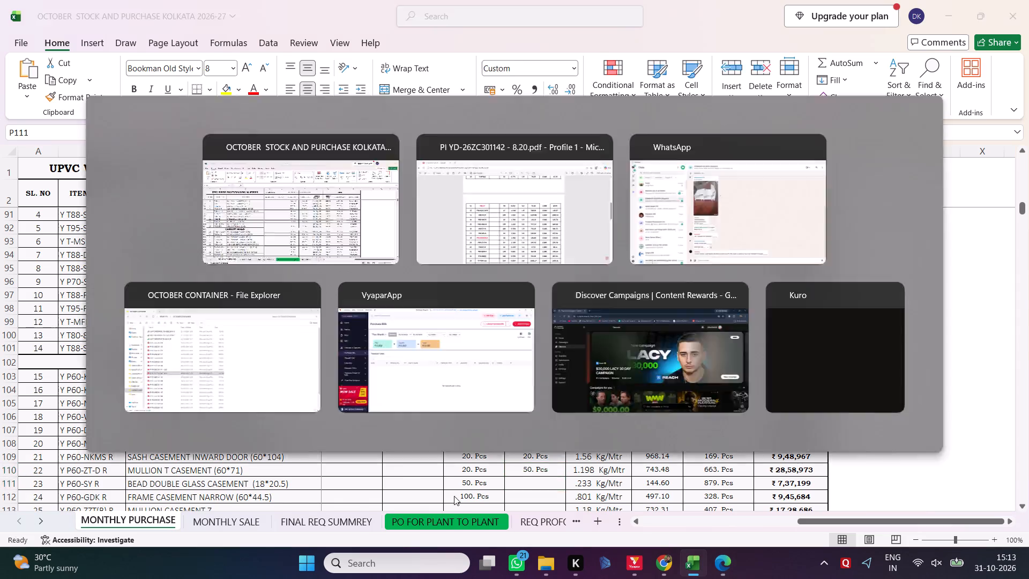
key(alt+Tab)
key(alt+Tab)
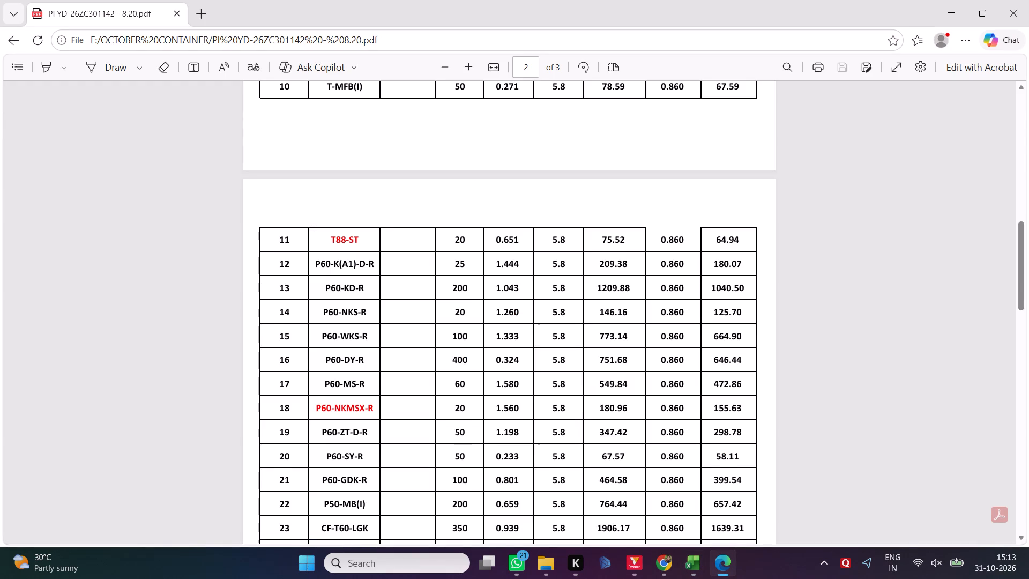
scroll(454, 496, down, 2)
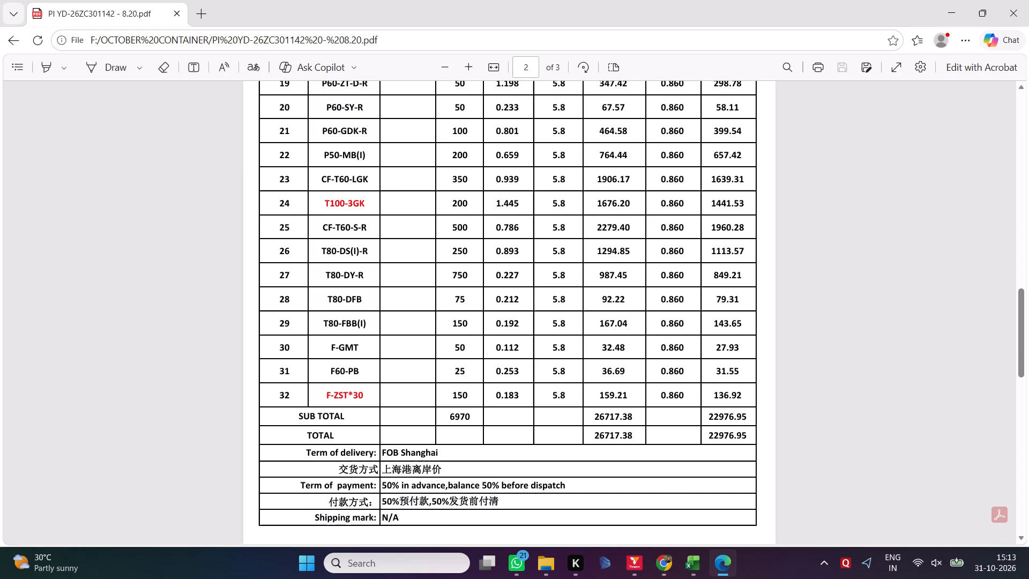
key(alt+Tab)
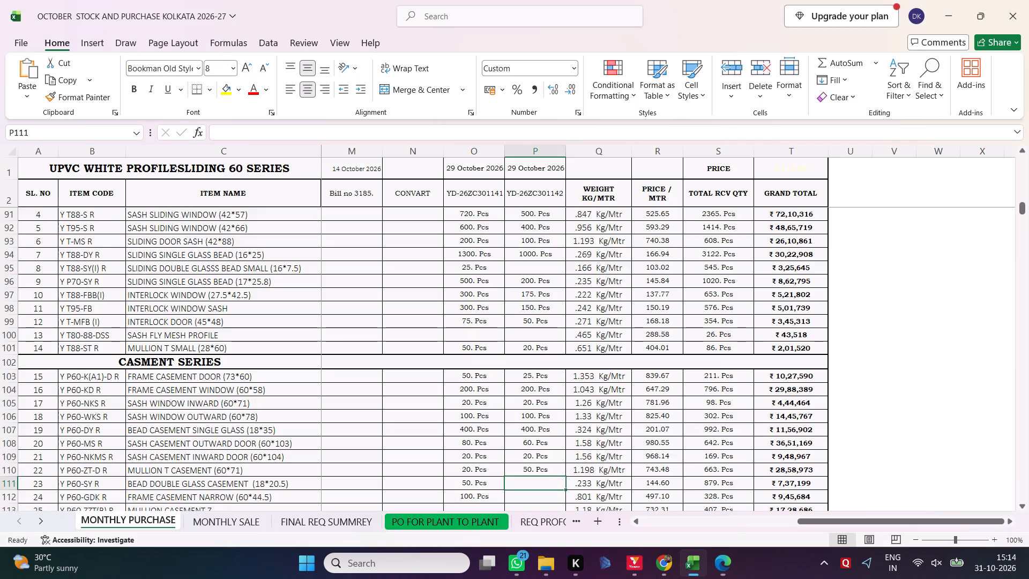
key(alt+Tab)
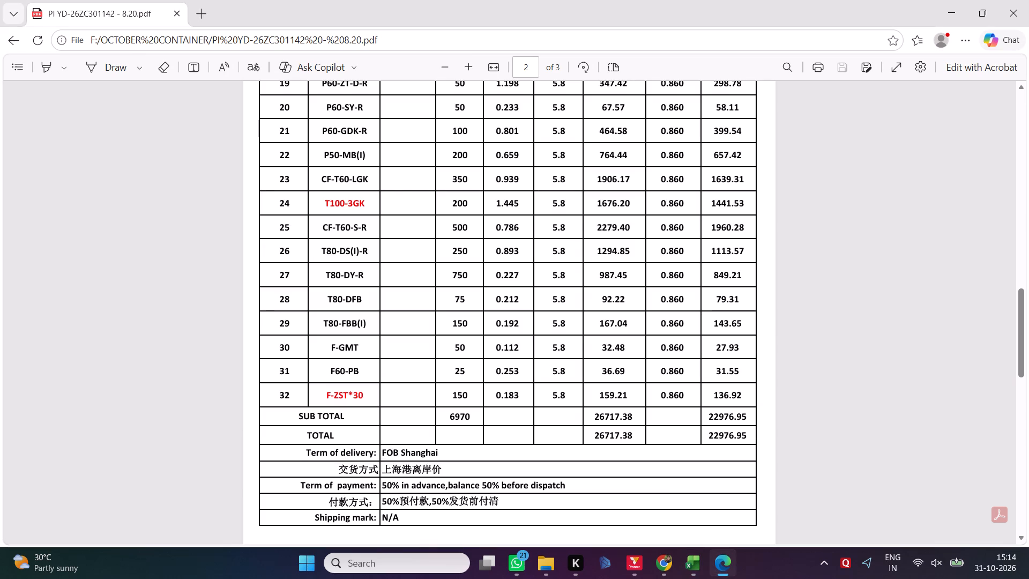
key(alt+Tab)
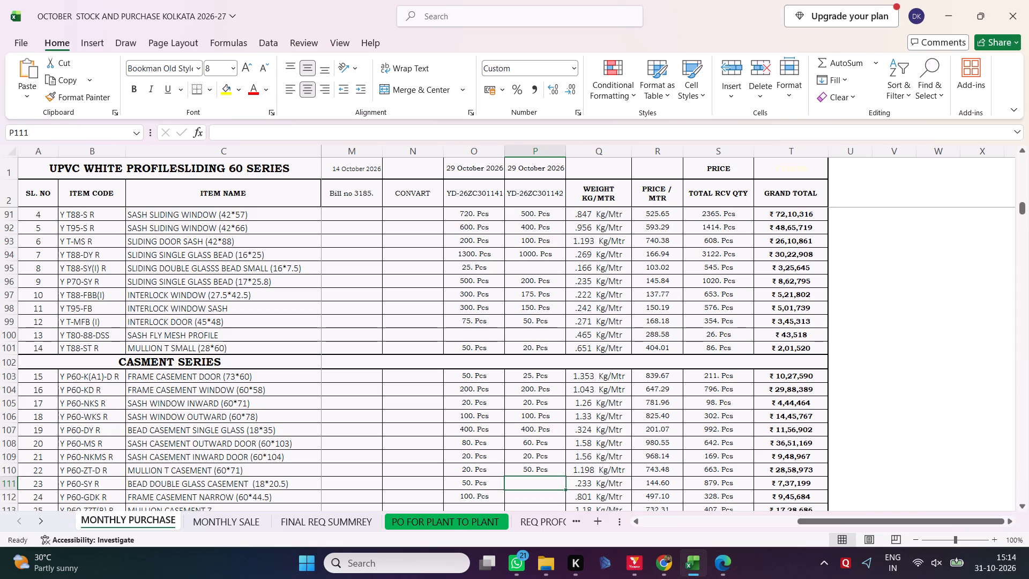
key(alt+Tab)
key(alt+Tab)
text(50)
key(Return)
key(Return)
Check P60-GDK-R in the invoice and enter 100 for Y P60-GDK R in the YD-26ZC301142 column.
key(alt+Tab)
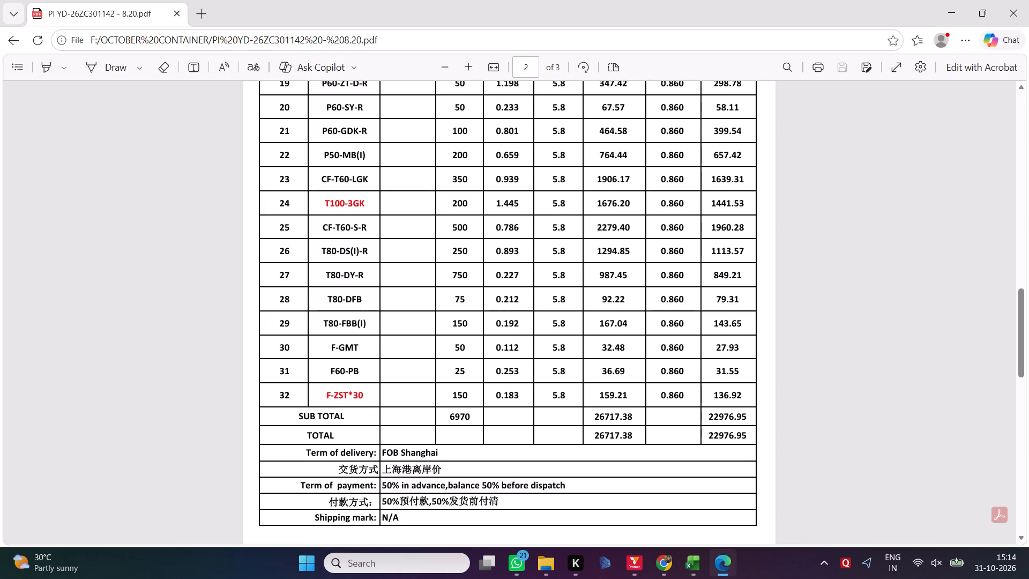
key(alt+Tab)
key(alt+Tab)
key(alt+Tab)
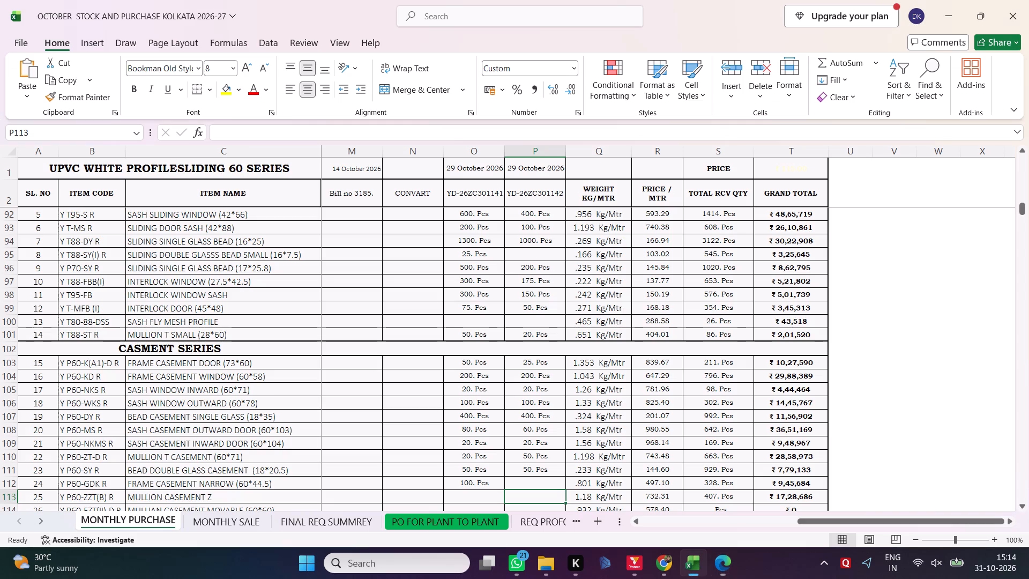
key(Up)
key(alt+Tab)
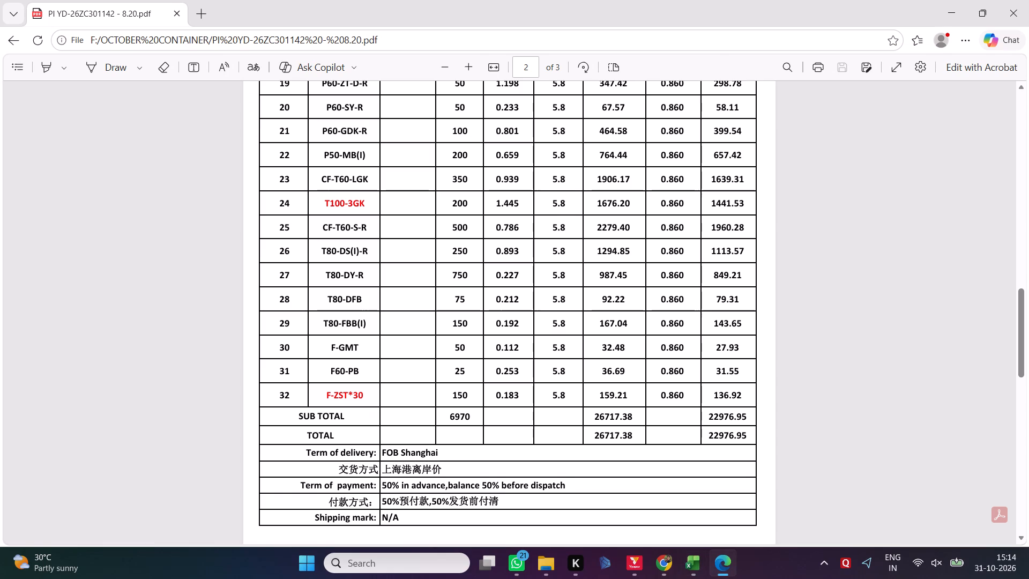
key(alt+Tab)
text(100)
key(Return)
Check P50-MB(I) in the invoice and enter 200 for Y P50-MB(I) in the YD-26ZC301142 column.
key(alt+Tab)
key(alt+Tab)
key(Down)
key(Down)
key(alt+Tab)
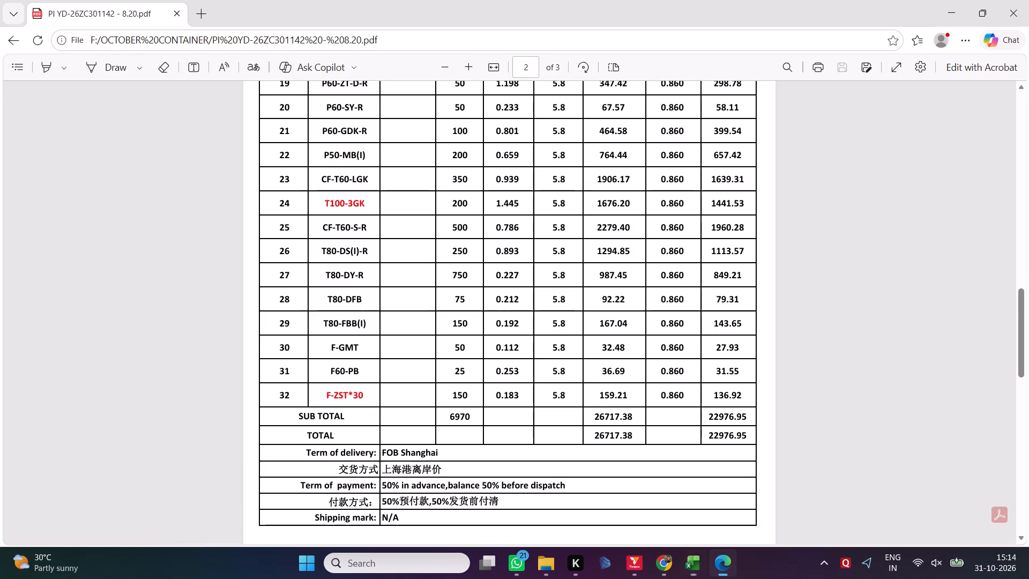
key(alt+Tab)
text(200)
key(Return)
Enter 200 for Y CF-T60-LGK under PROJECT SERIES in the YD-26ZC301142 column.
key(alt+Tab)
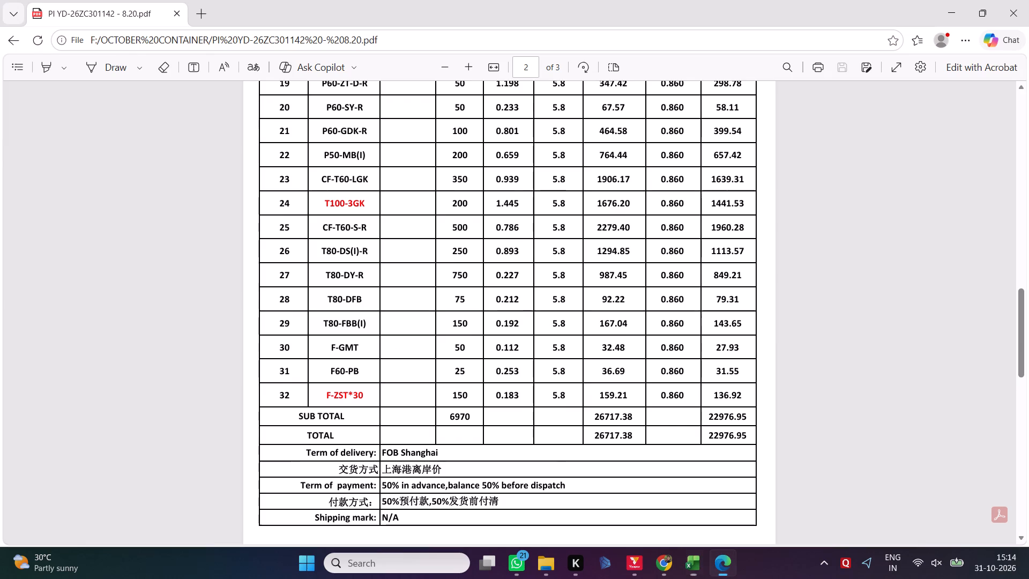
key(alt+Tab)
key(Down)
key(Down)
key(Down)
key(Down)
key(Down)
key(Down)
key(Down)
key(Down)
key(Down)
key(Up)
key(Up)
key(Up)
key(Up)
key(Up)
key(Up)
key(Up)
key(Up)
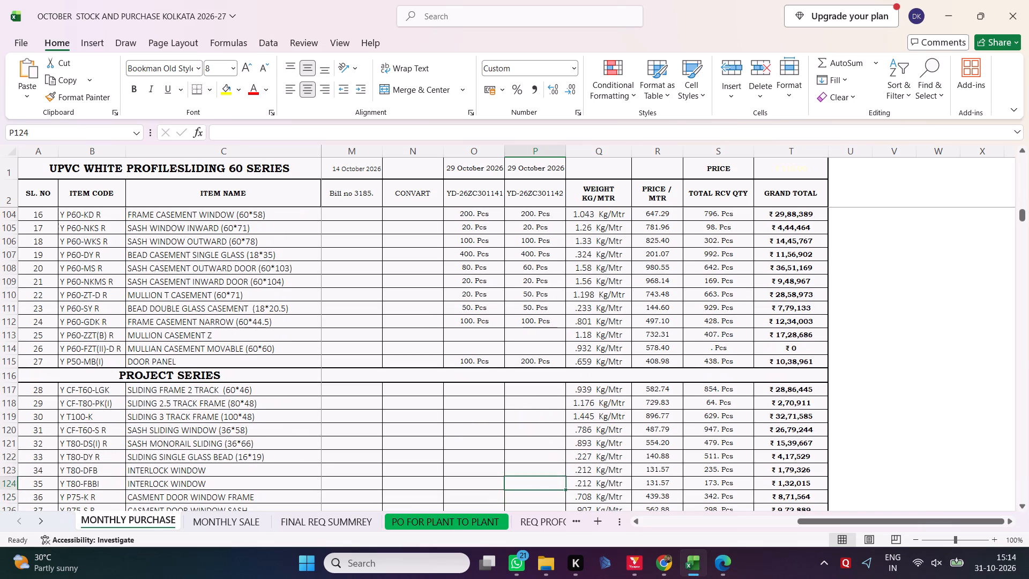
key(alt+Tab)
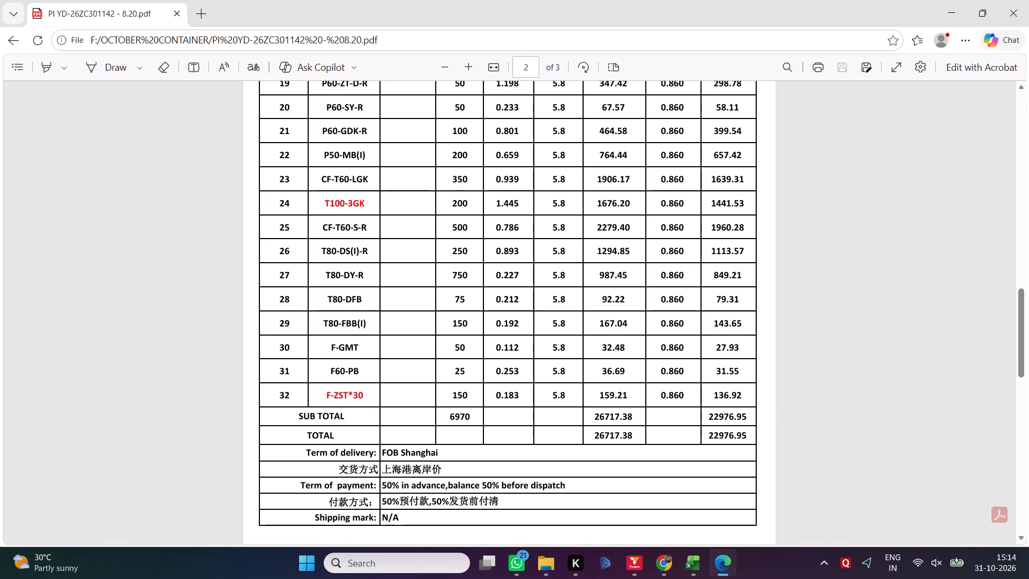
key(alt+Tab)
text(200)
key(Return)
Recheck CF-T60-LGK in the invoice and set the Y CF-T60-LGK quantity to 350 in the YD-26ZC301142 column.
key(alt+Tab)
key(alt+Tab)
key(alt+Tab)
key(alt+Tab)
key(Up)
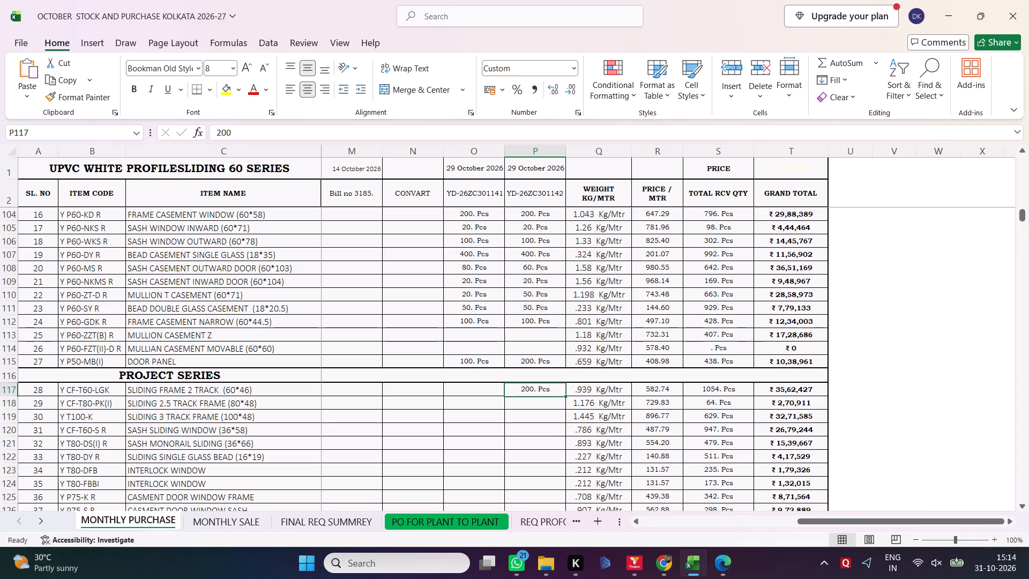
text(350)
key(Return)
Enter 200 for Y T100-K in the YD-26ZC301142 column, taken from the invoice's T100-3GK line.
key(alt+Tab)
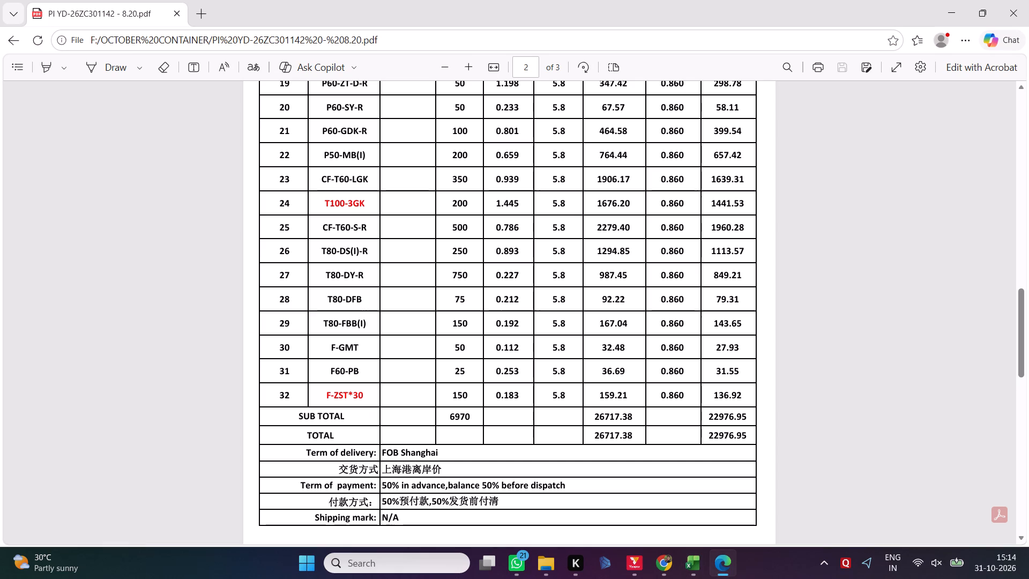
key(alt+Tab)
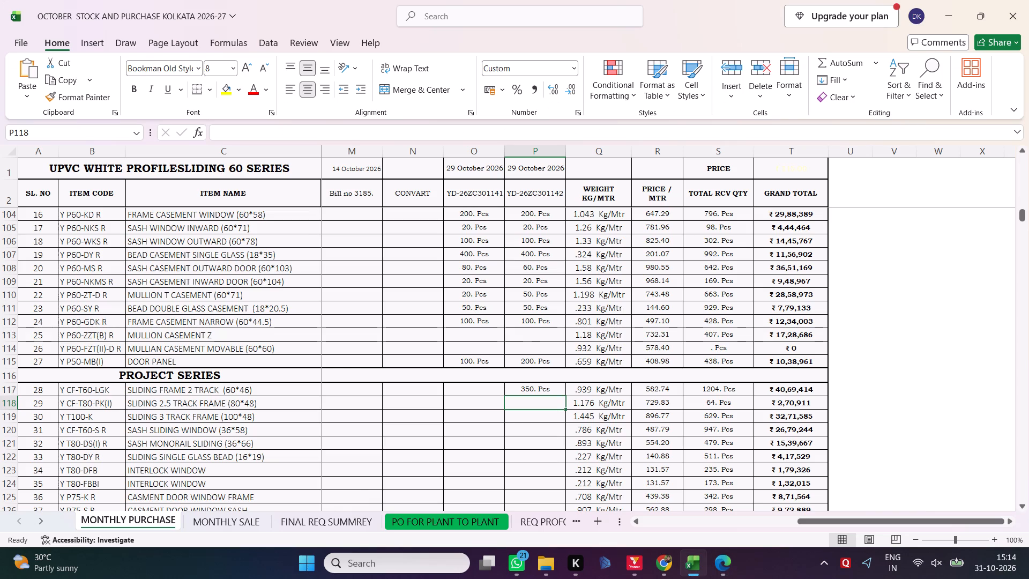
key(Down)
key(alt+Tab)
key(alt+Tab)
text(200)
key(Return)
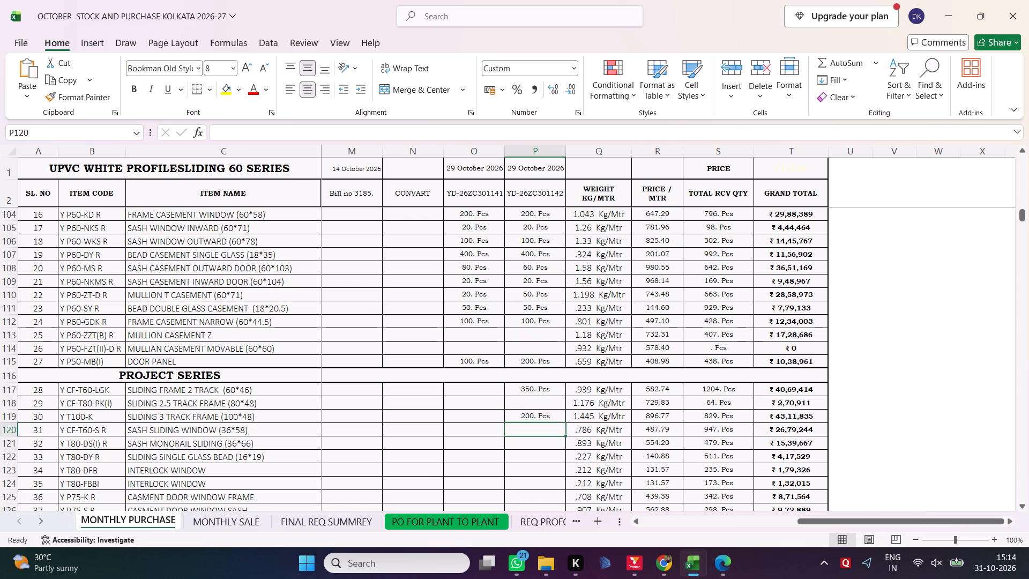
Check CF-T60-S-R in the invoice and enter 500 for Y CF-T60-S R in the YD-26ZC301142 column.
key(alt+Tab)
key(alt+Tab)
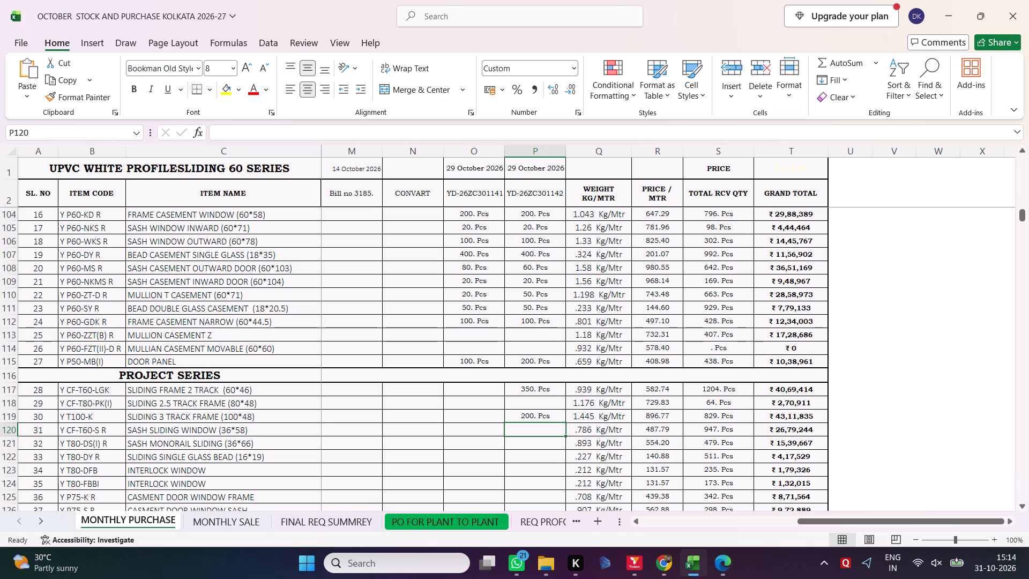
key(alt+Tab)
key(alt+Tab)
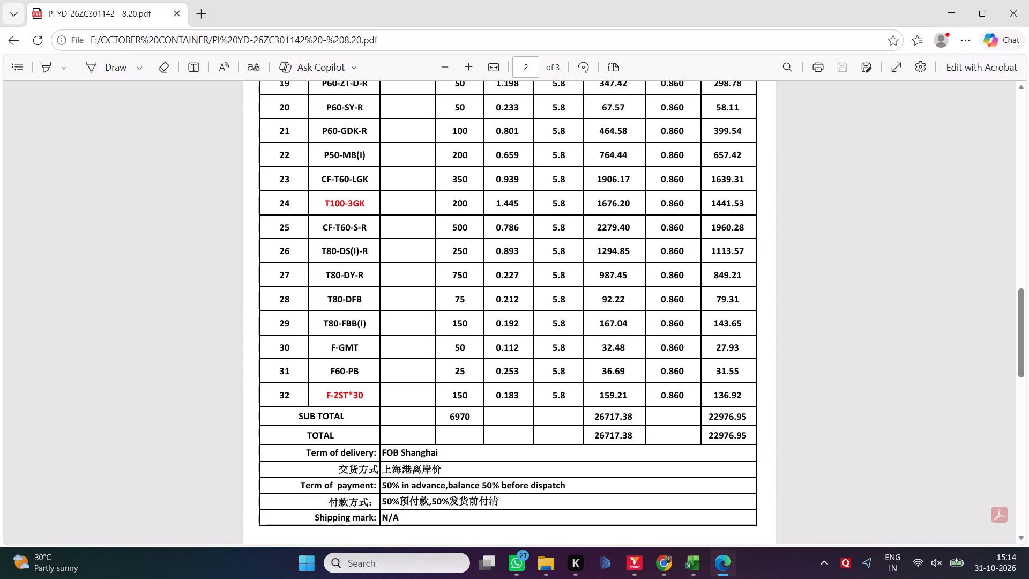
text(500)
key(Return)
Check T80-DS(I)-R in the invoice and enter 250 for Y T80-DS(I) R in the YD-26ZC301142 column.
key(alt+Tab)
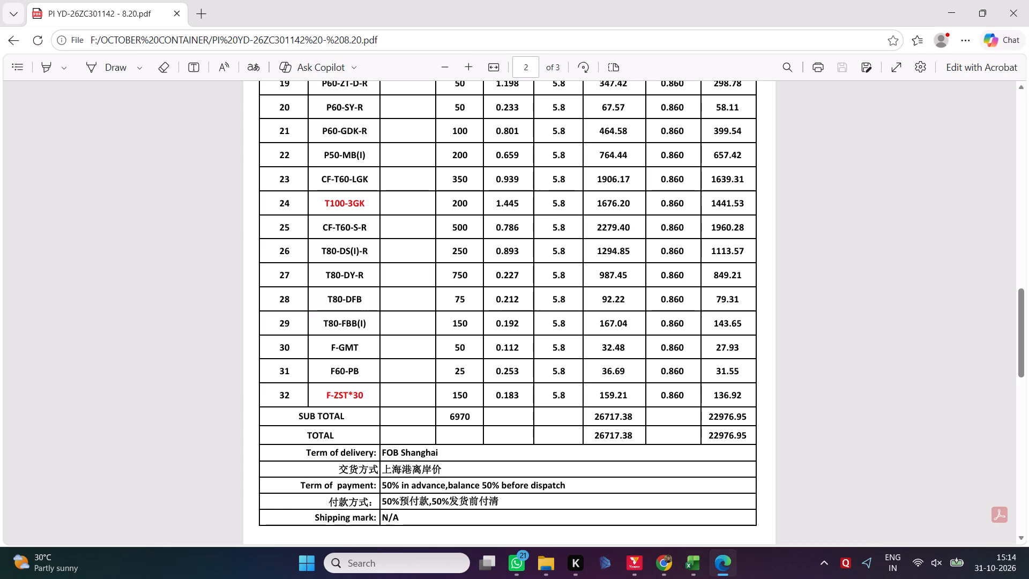
key(alt+Tab)
key(alt+Tab)
key(alt+Tab)
text(250)
key(Return)
Check T80-DY-R in the invoice and enter 750 for Y T80-DY R in the YD-26ZC301142 column.
key(alt+Tab)
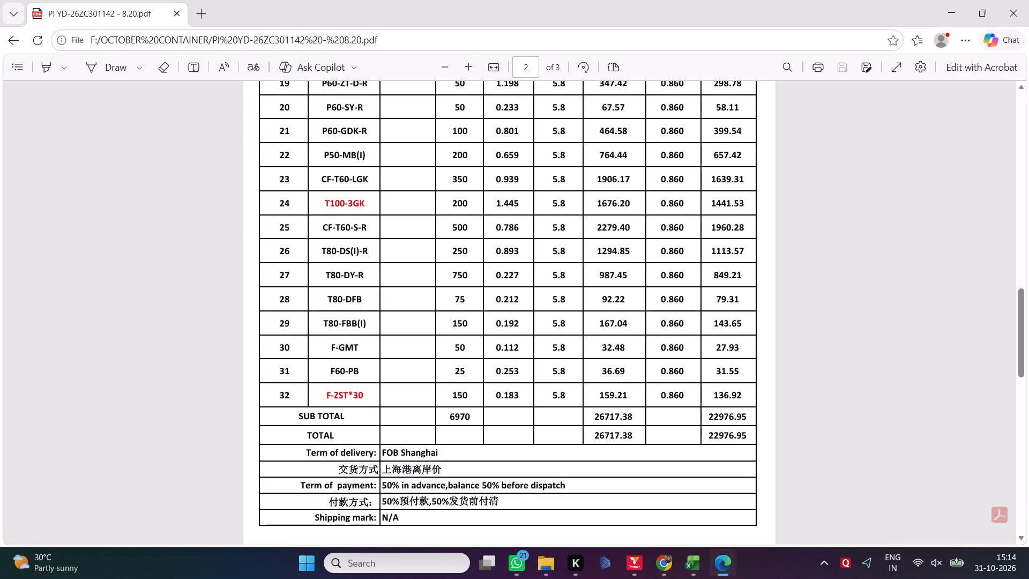
key(alt+Tab)
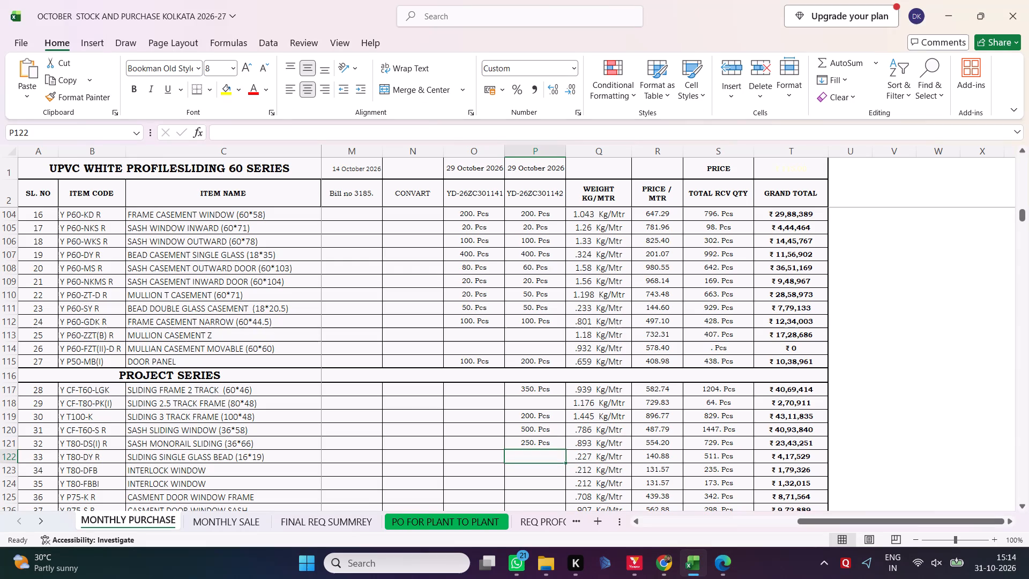
key(alt+Tab)
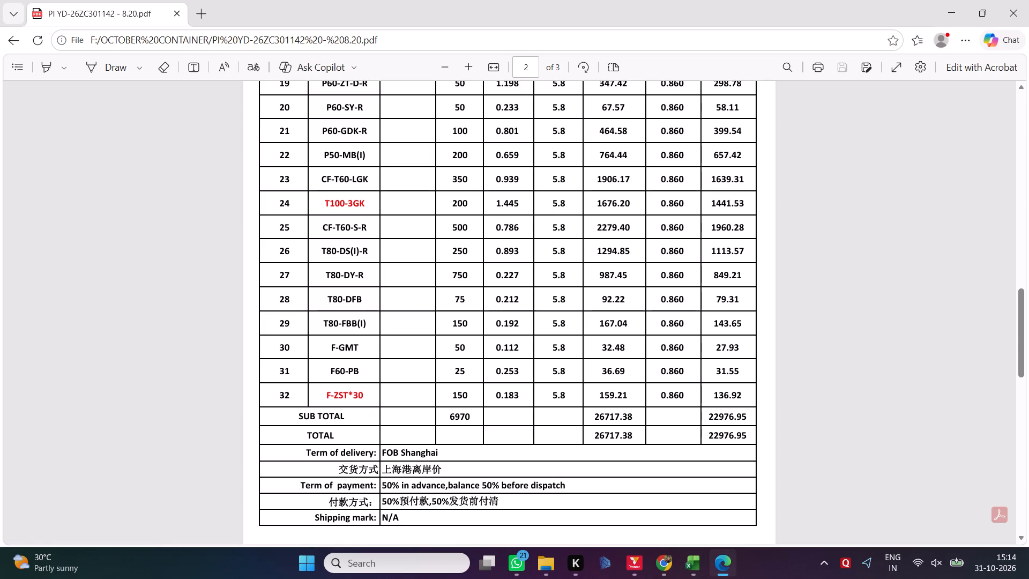
key(alt+Tab)
key(alt+Tab)
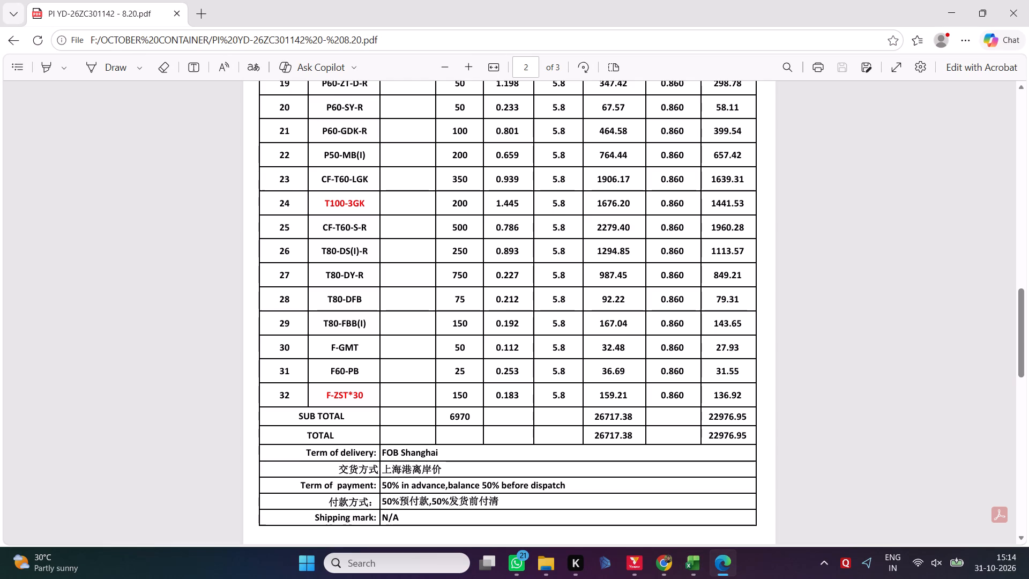
key(alt+Tab)
text(750)
key(Return)
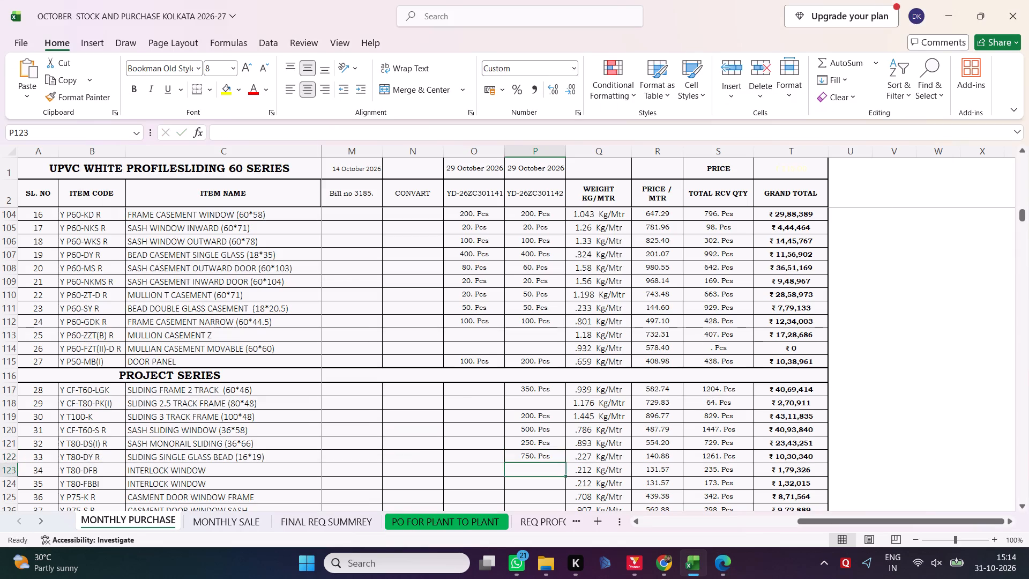
Check T80-DFB in the invoice and enter 75 for Y T80-DFB in the YD-26ZC301142 column.
key(alt+Tab)
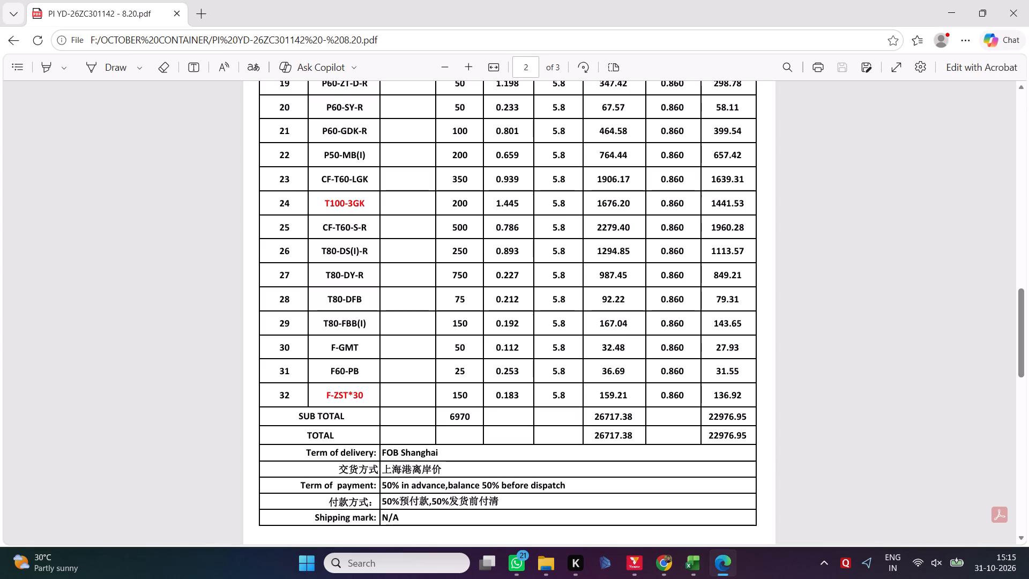
key(alt+Tab)
key(alt+Tab)
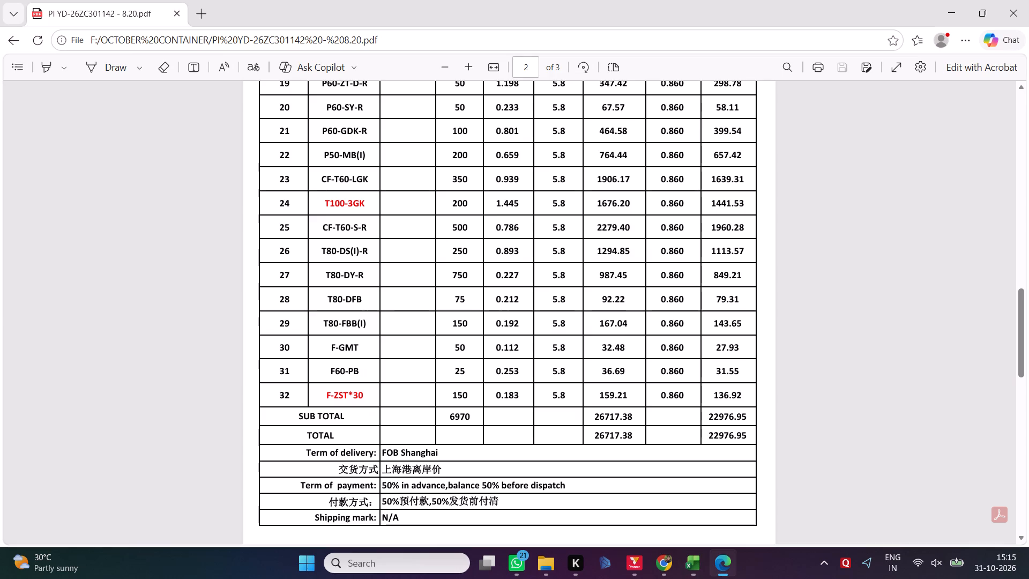
key(alt+Tab)
text(75)
key(Return)
Check T80-FBB(I) in the invoice and enter 150 for Y T80-FBBI in the YD-26ZC301142 column.
key(alt+Tab)
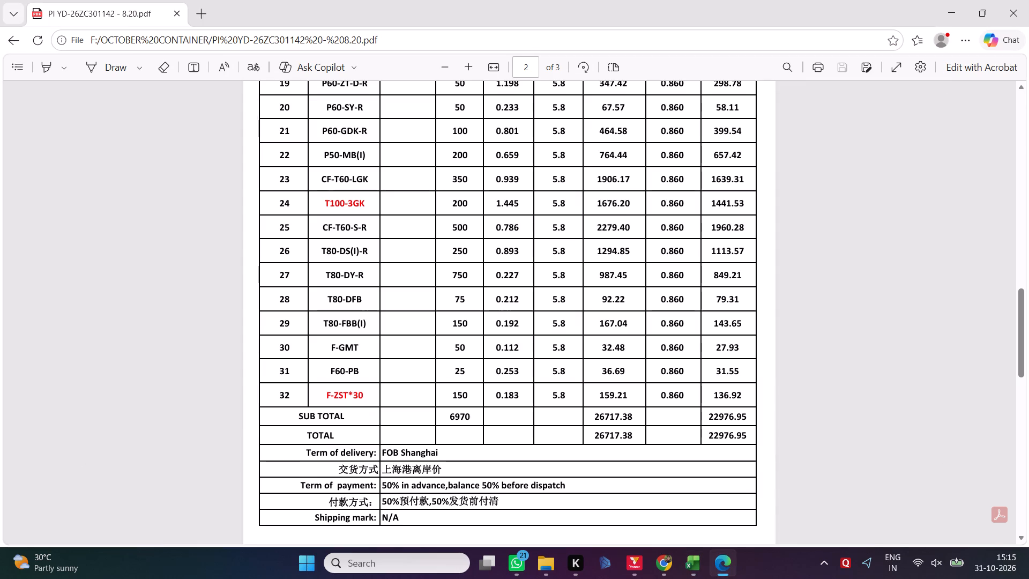
key(alt+Tab)
key(alt+Tab)
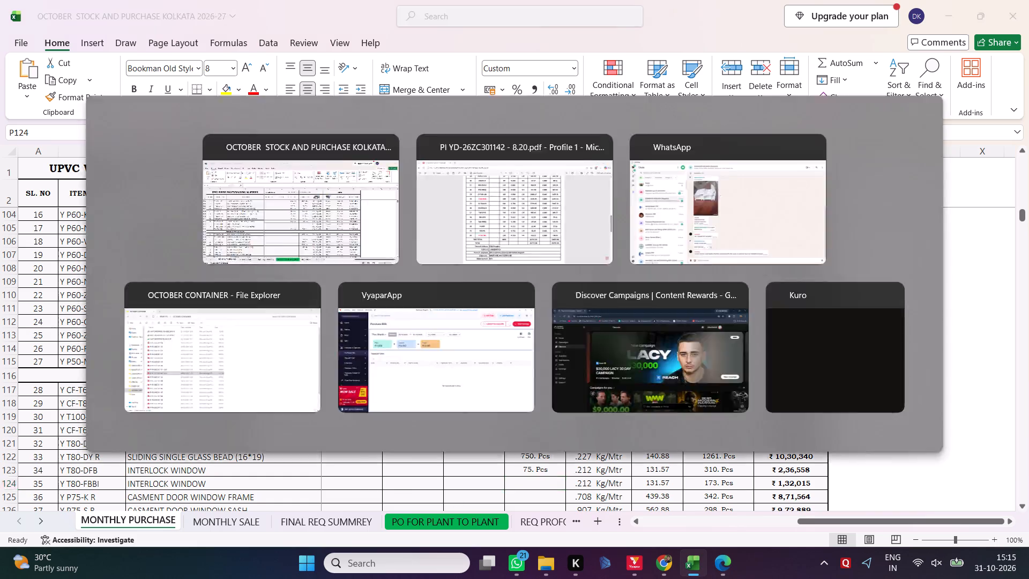
key(alt+Tab)
text(150)
key(Return)
Check F-GMT in the invoice and enter 50 for Y F-GMT under ACCESSORISE PROFILE in the YD-26ZC301142 column.
key(alt+Tab)
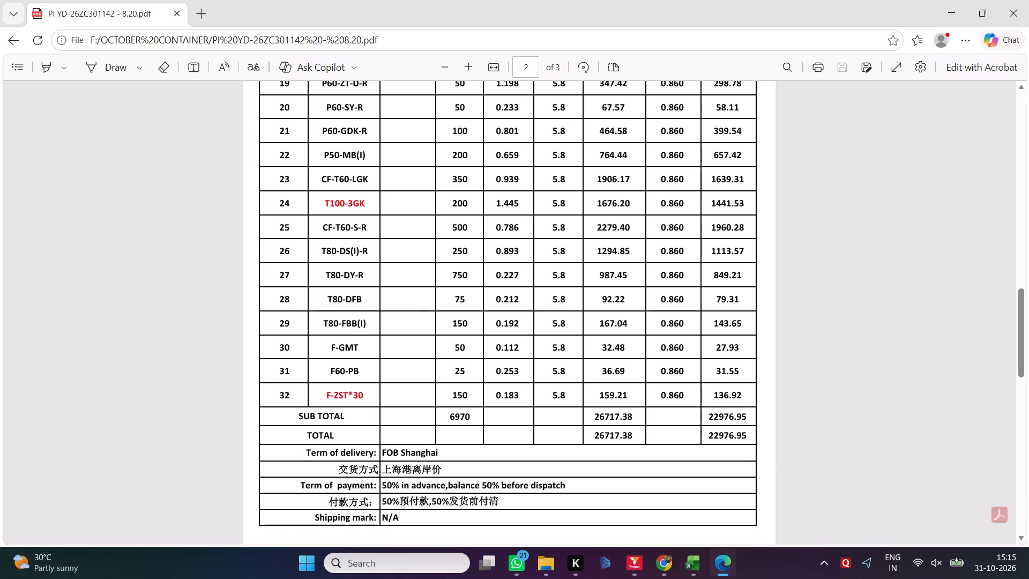
key(alt+Tab)
key(Down)
key(Down)
key(Down)
key(Down)
key(Down)
key(Down)
key(Down)
key(Down)
key(Down)
key(Down)
key(Down)
key(Down)
key(Down)
key(Down)
key(Down)
key(Down)
key(Down)
key(Down)
key(Down)
key(Down)
key(Up)
key(Up)
key(Up)
key(Up)
key(Up)
key(Up)
key(Up)
key(Up)
key(Up)
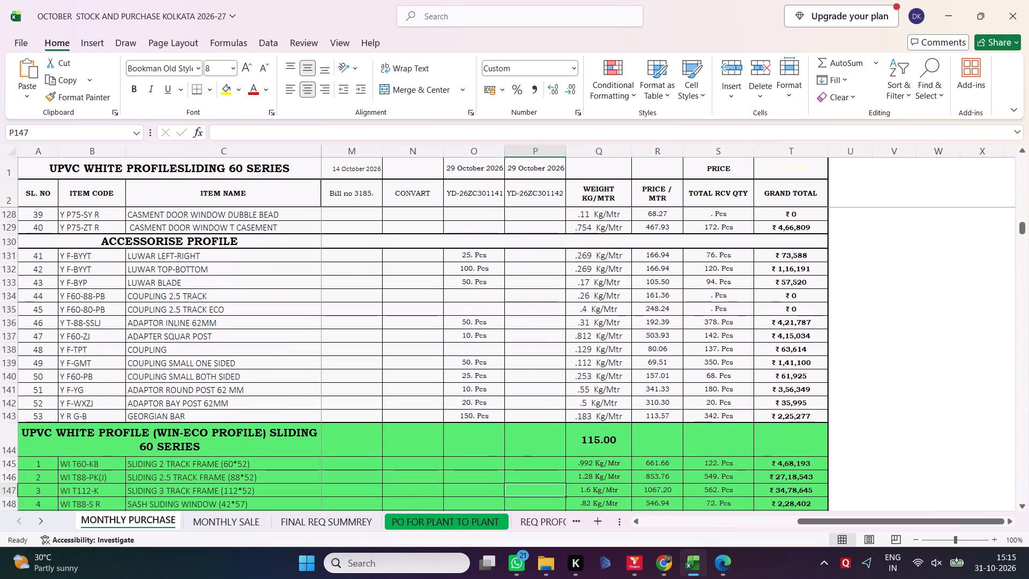
key(alt+Tab)
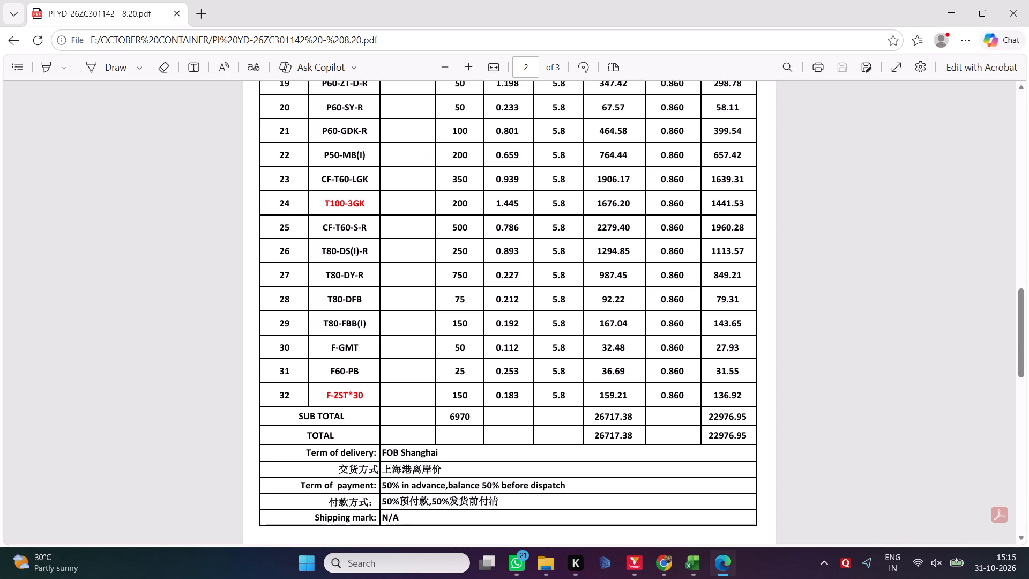
key(alt+Tab)
text(50)
key(alt+Tab)
key(alt+Tab)
key(Down)
Check F60-PB in the invoice and enter 25 for Y F60-PB in the YD-26ZC301142 column.
key(alt+Tab)
key(alt+Tab)
text(25)
key(Return)
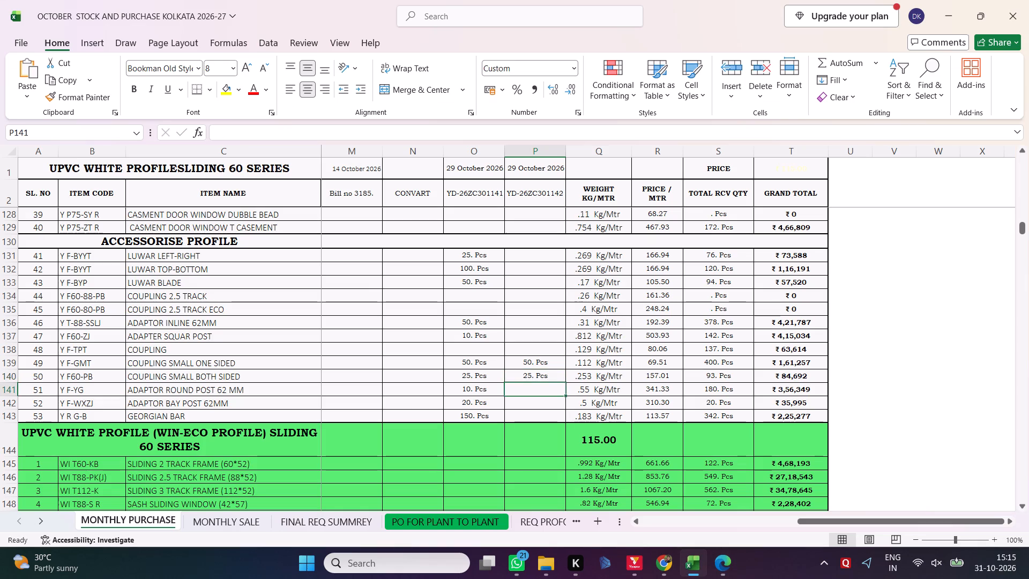
Check F-ZST*30 in the invoice and enter 150 for the georgian bar Y R G-B in the YD-26ZC301142 column.
key(Right)
key(Down)
key(Left)
key(Down)
key(alt+Tab)
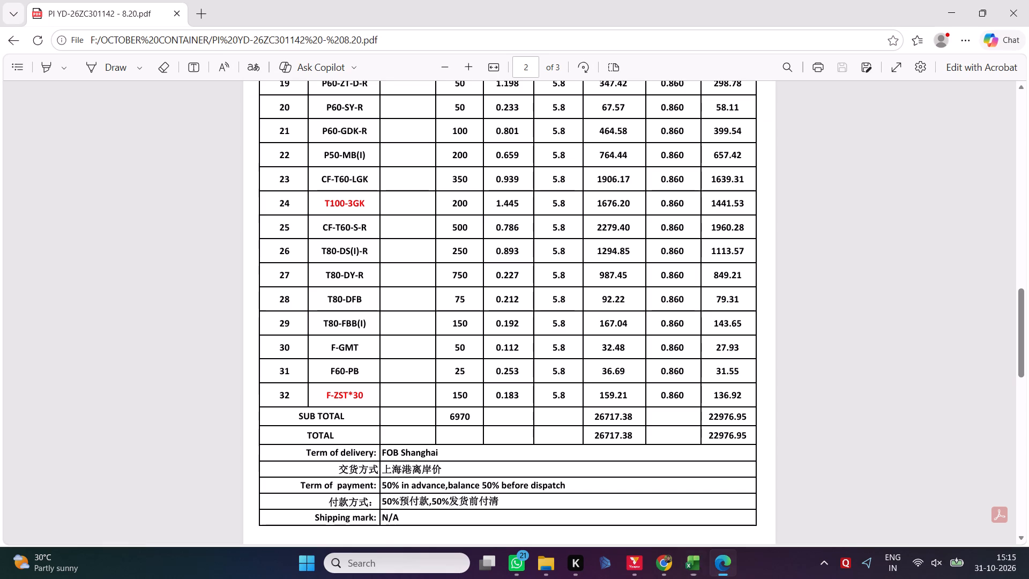
key(alt+Tab)
text(150)
key(Return)
Check the accessory entries against invoice YD-26ZC301142 and save the stock workbook.
key(alt+Tab)
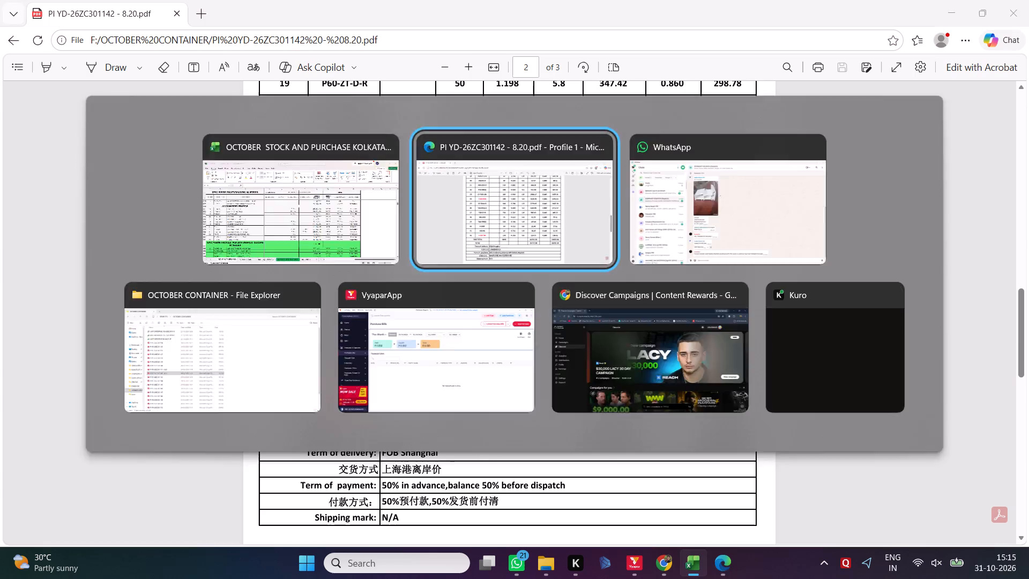
key(alt+Tab)
key(Up)
key(Up)
key(Up)
key(Up)
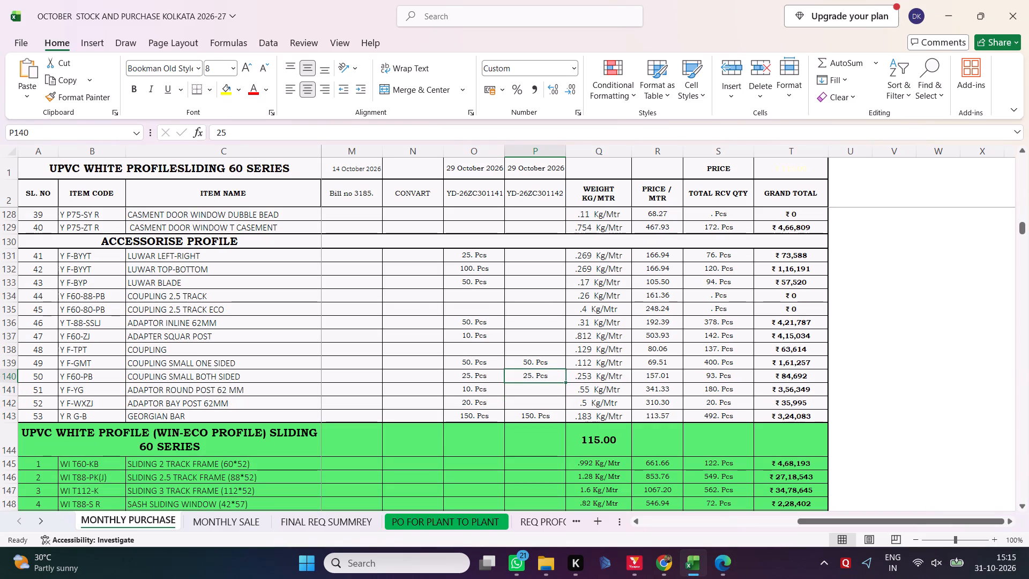
key(ctrl+s)
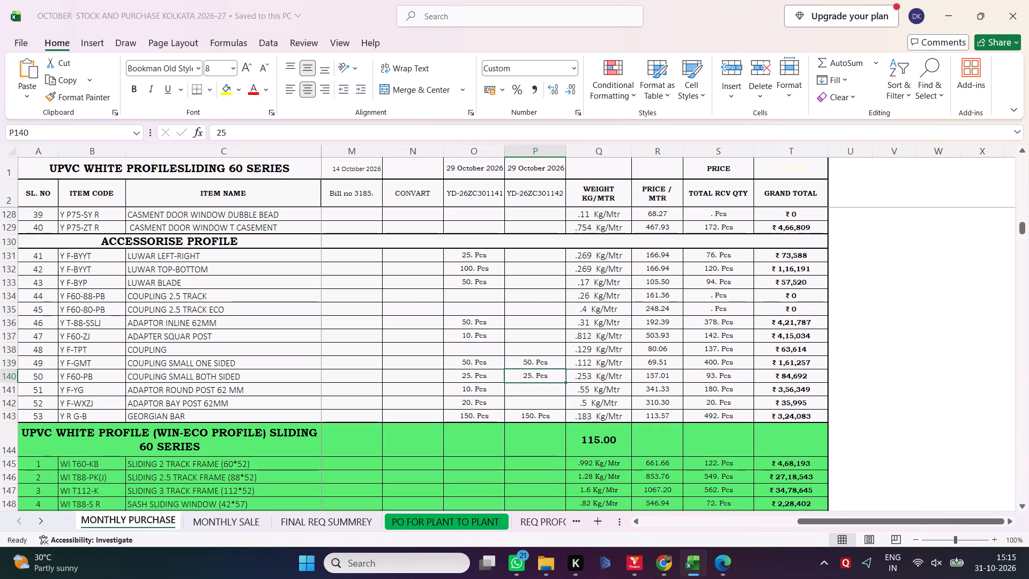
Switch from the workbook to the browser and bring up container invoice PI YD-26ZC301139.
scroll(454, 496, up, 18)
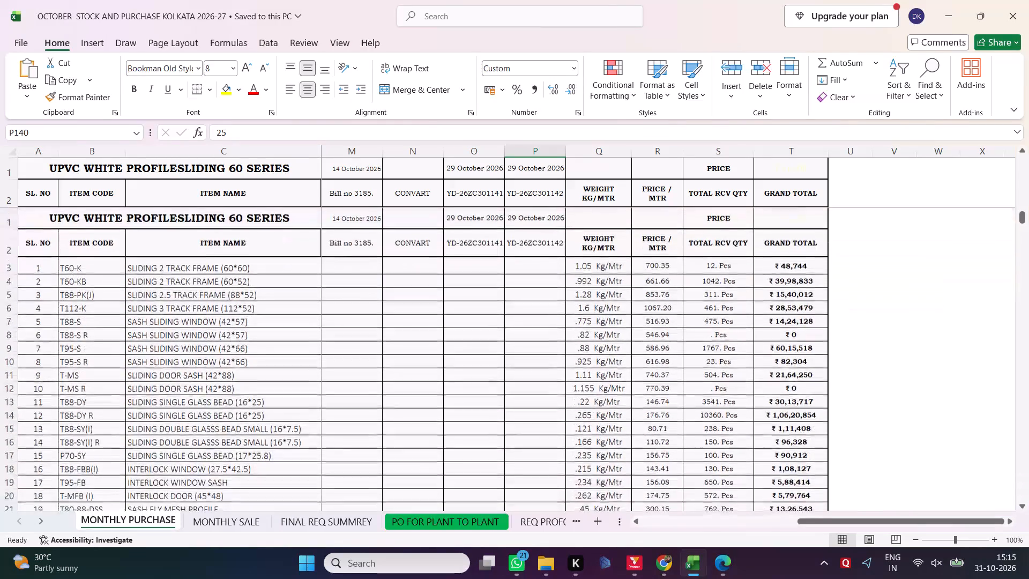
key(alt+Tab)
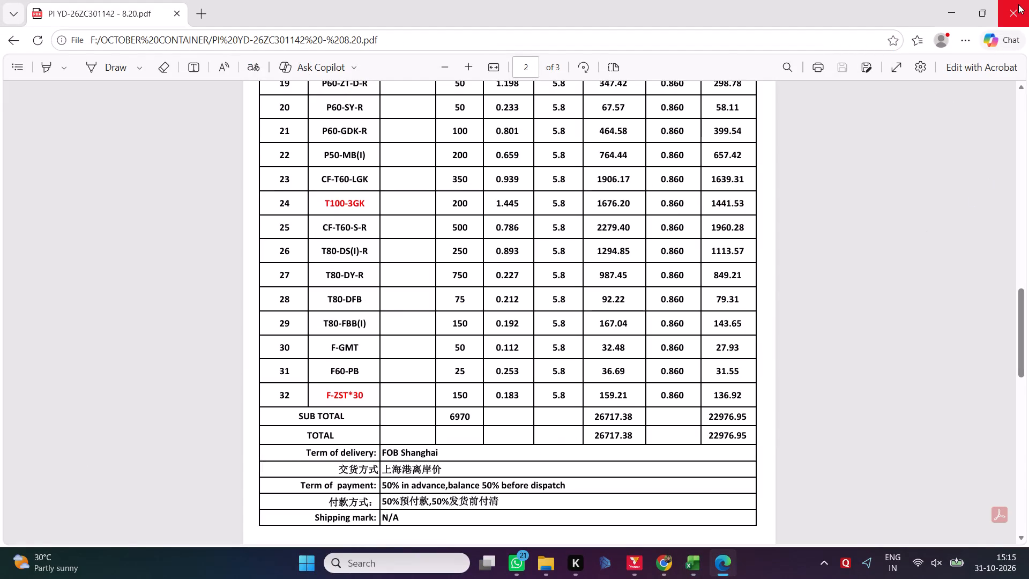
Close invoice YD-26ZC301142, open PI YD-26ZC301139 from the OCTOBER CONTAINER folder, and review its first-page profile codes and bar quantities.
click(1018, 4)
scroll(502, 298, up, 1)
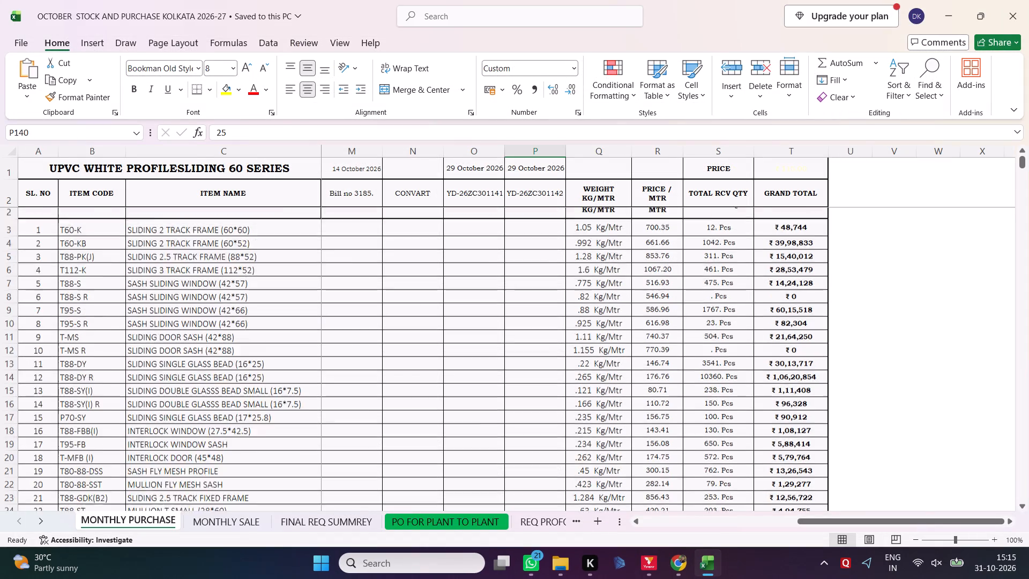
scroll(502, 298, up, 1)
key(alt+Tab)
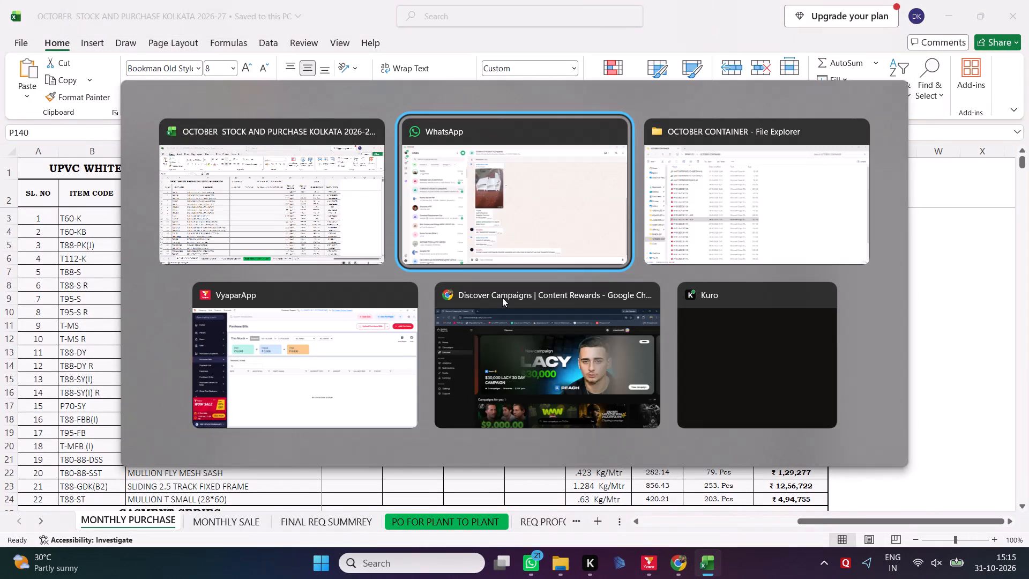
key(alt+Tab)
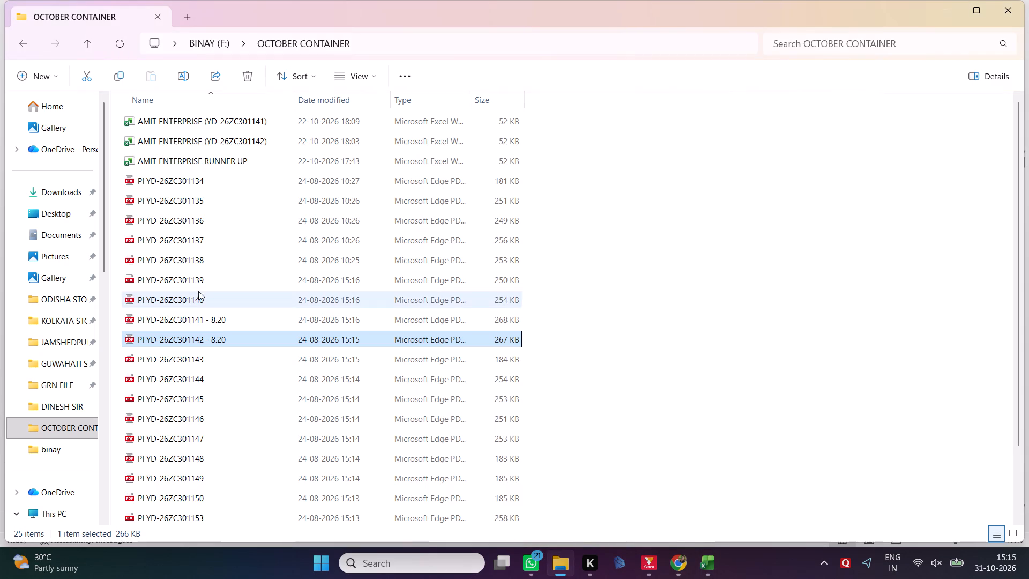
double_click(204, 285)
scroll(509, 351, down, 1)
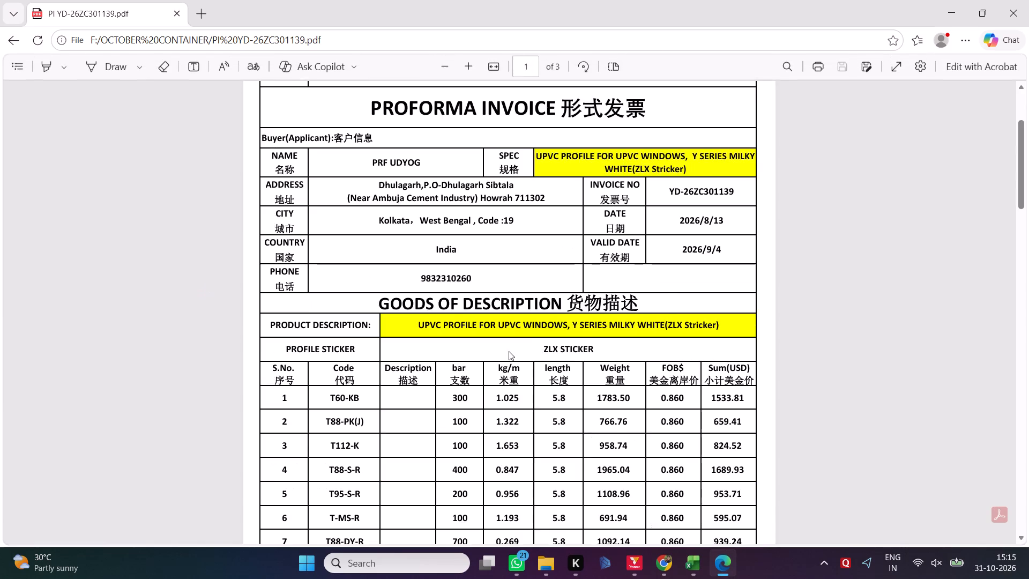
scroll(509, 351, down, 2)
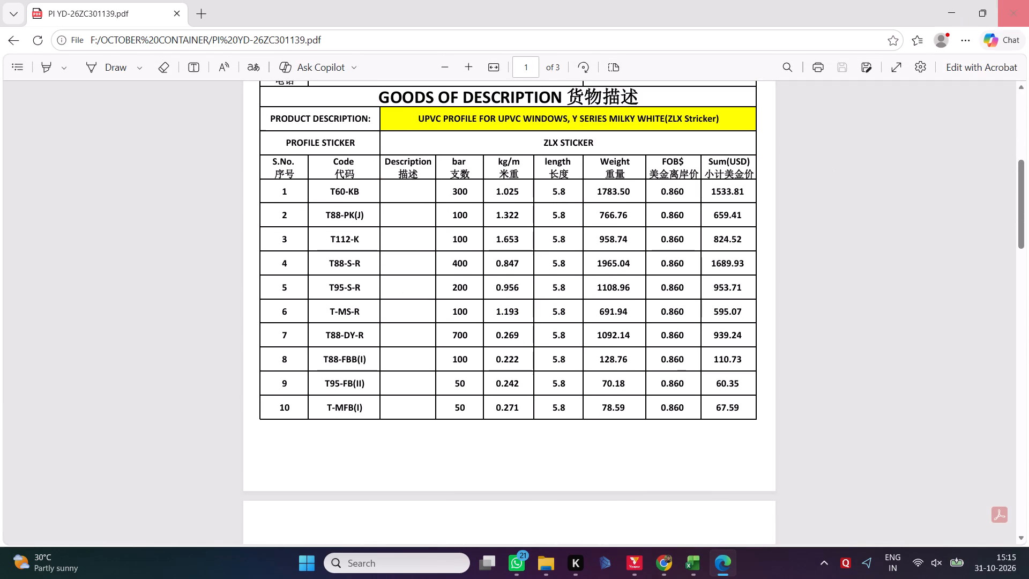
scroll(557, 273, up, 1)
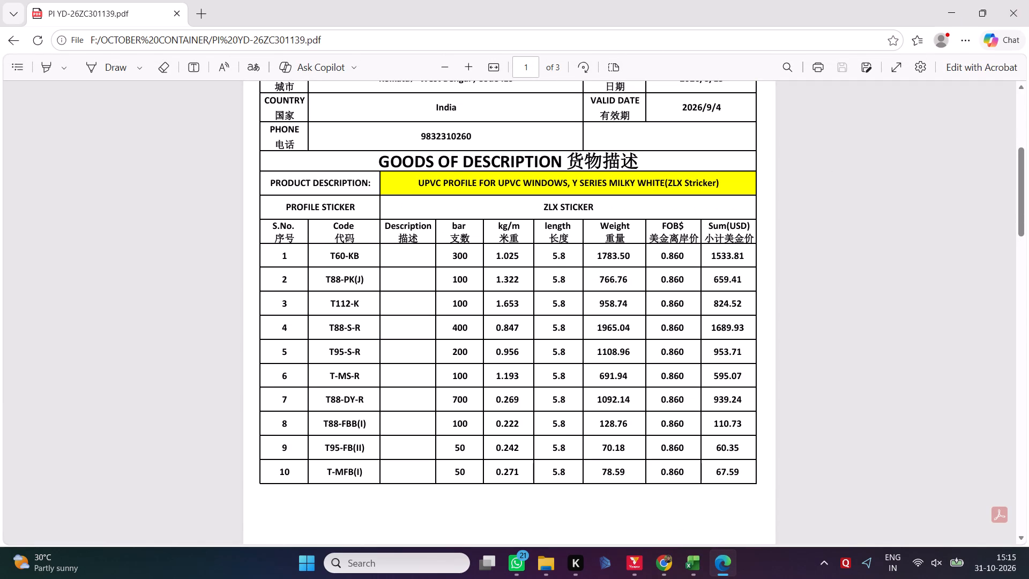
scroll(557, 273, up, 1)
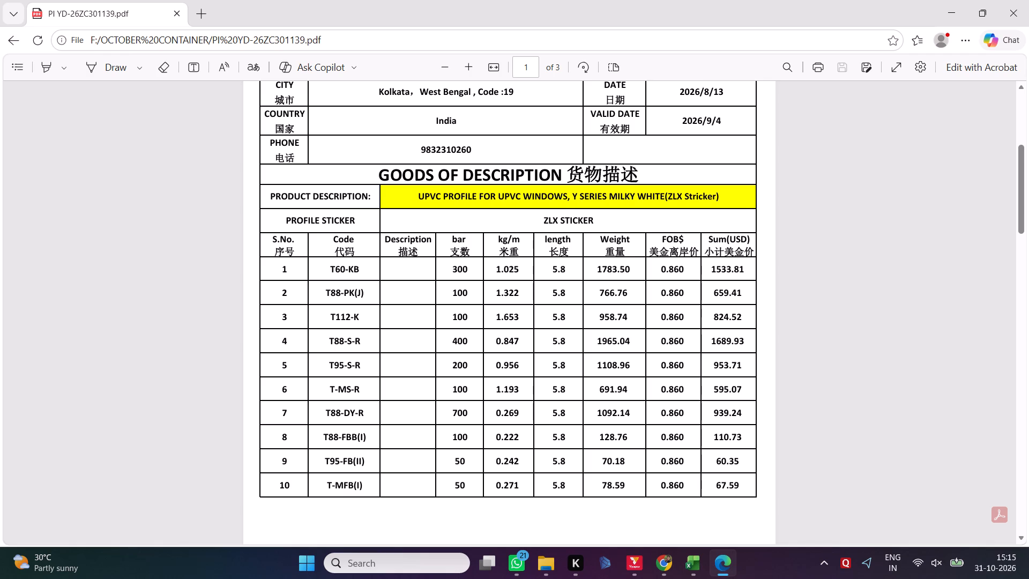